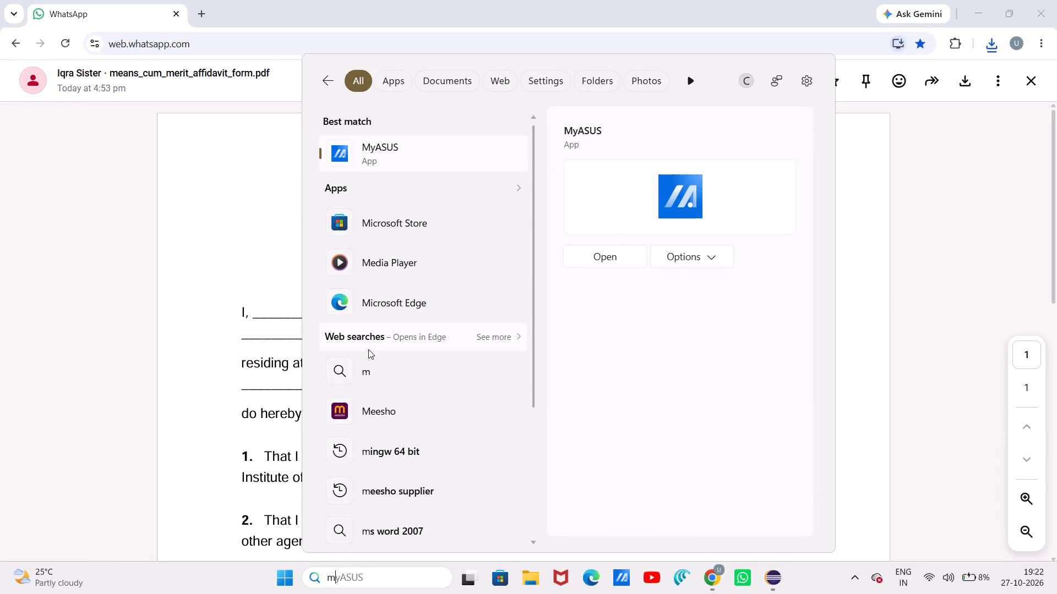
Search the computer for "ms" and launch Word, leaving its start page in front.
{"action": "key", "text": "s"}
{"action": "double_click", "coordinate": [381, 135]}
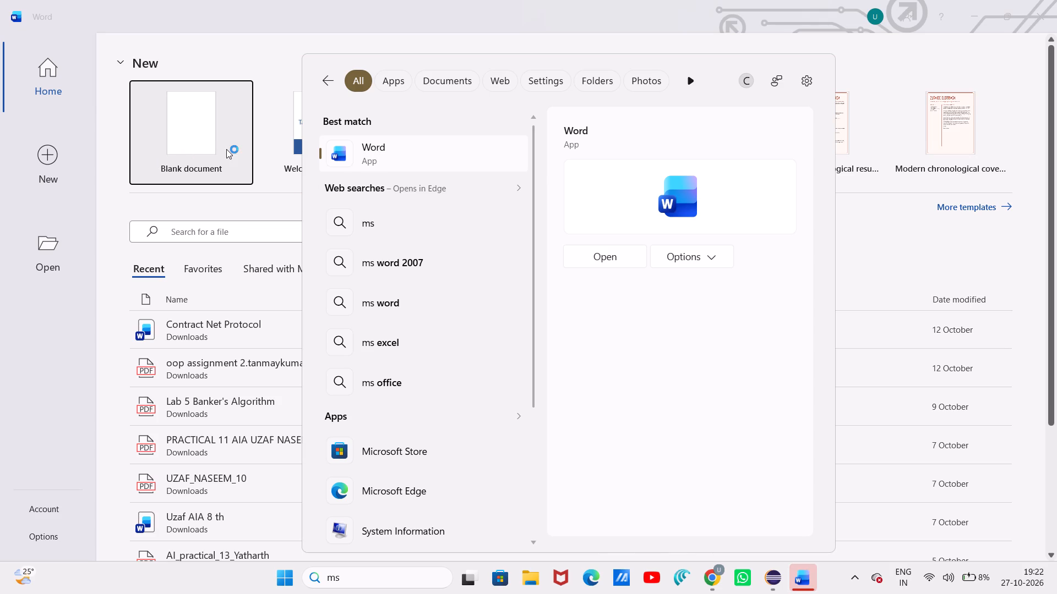
{"action": "left_click", "coordinate": [299, 25]}
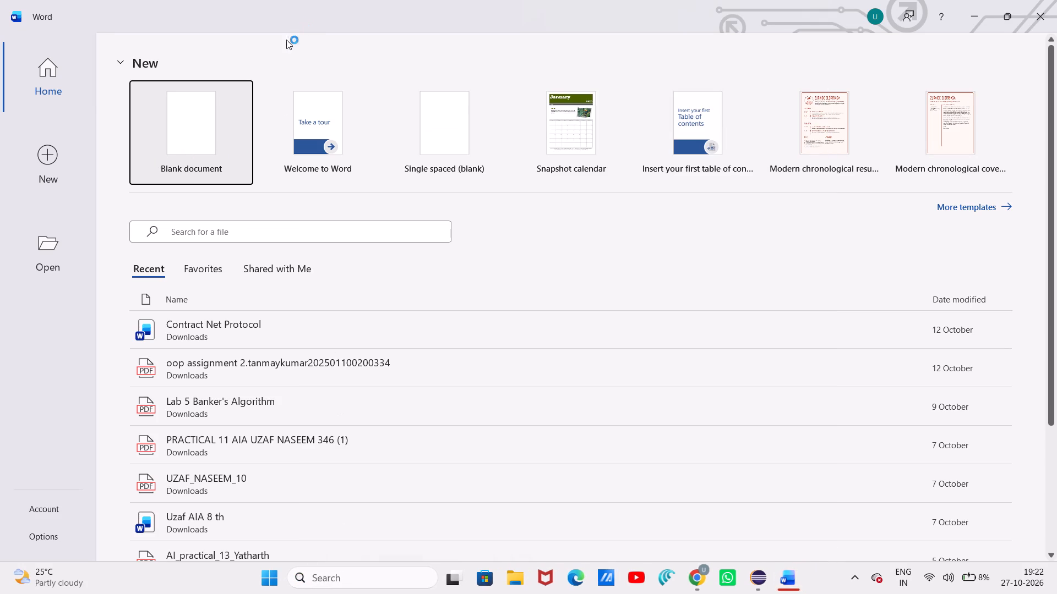
Create a new blank document.
{"action": "double_click", "coordinate": [196, 130]}
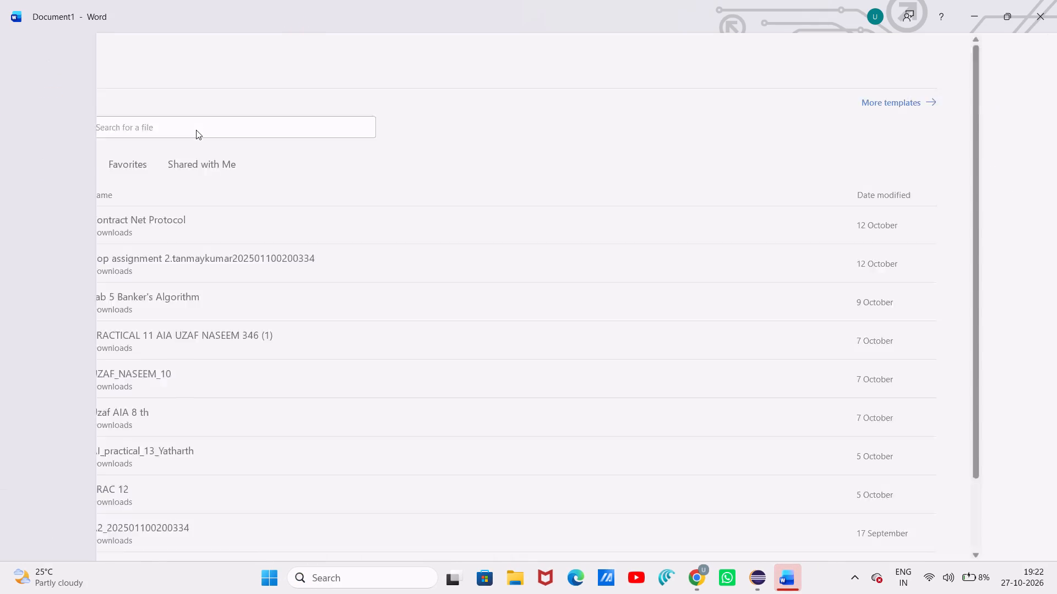
Open the PDF means_cum_merit_fee_support_forms-1 from the Downloads folder and enable editing.
{"action": "left_click", "coordinate": [21, 47]}
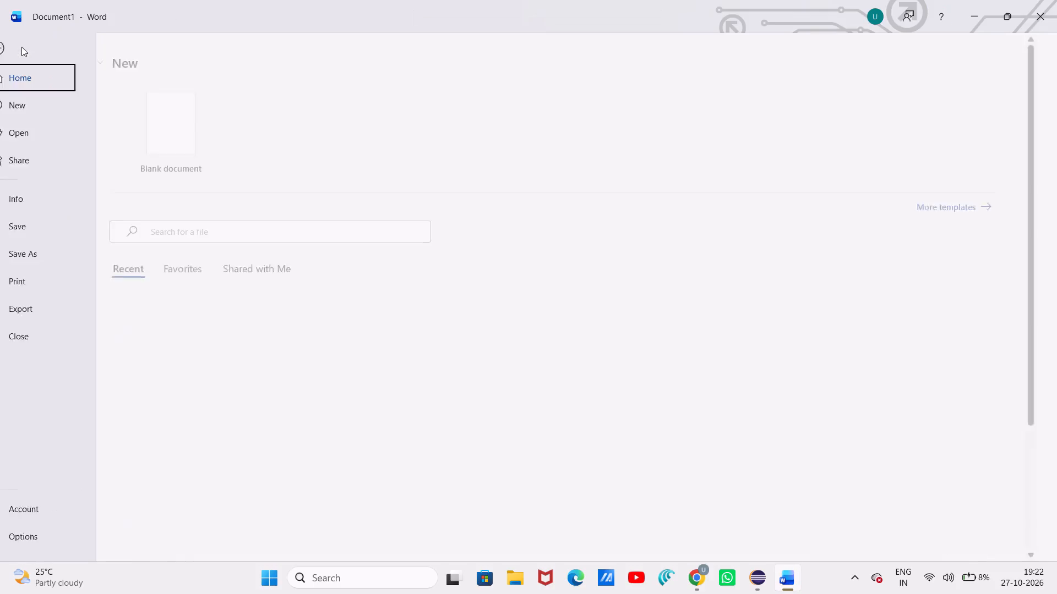
{"action": "left_click", "coordinate": [53, 135]}
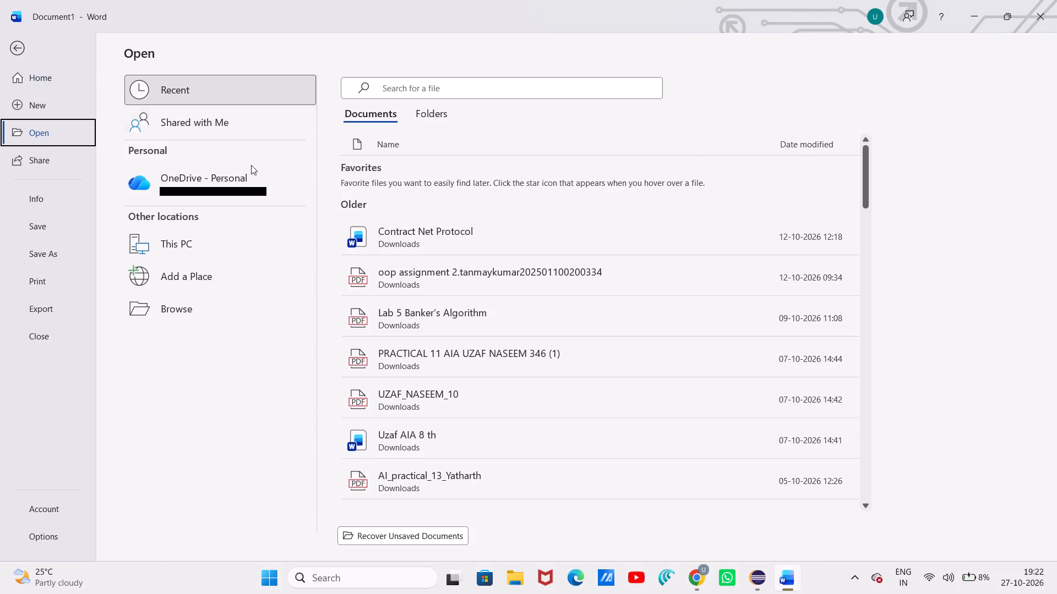
{"action": "left_click", "coordinate": [186, 308]}
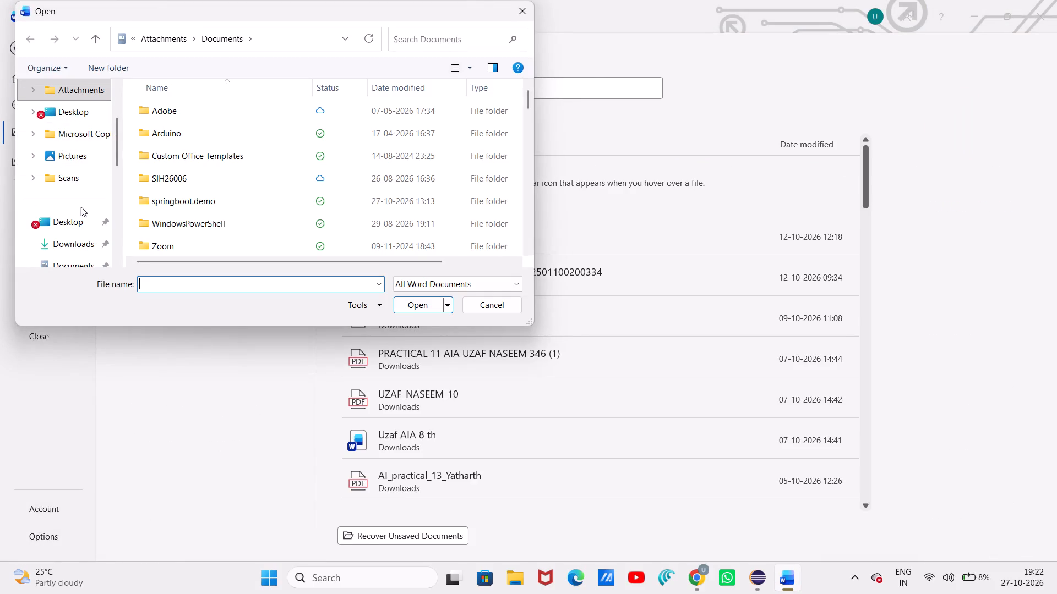
{"action": "left_click", "coordinate": [75, 234]}
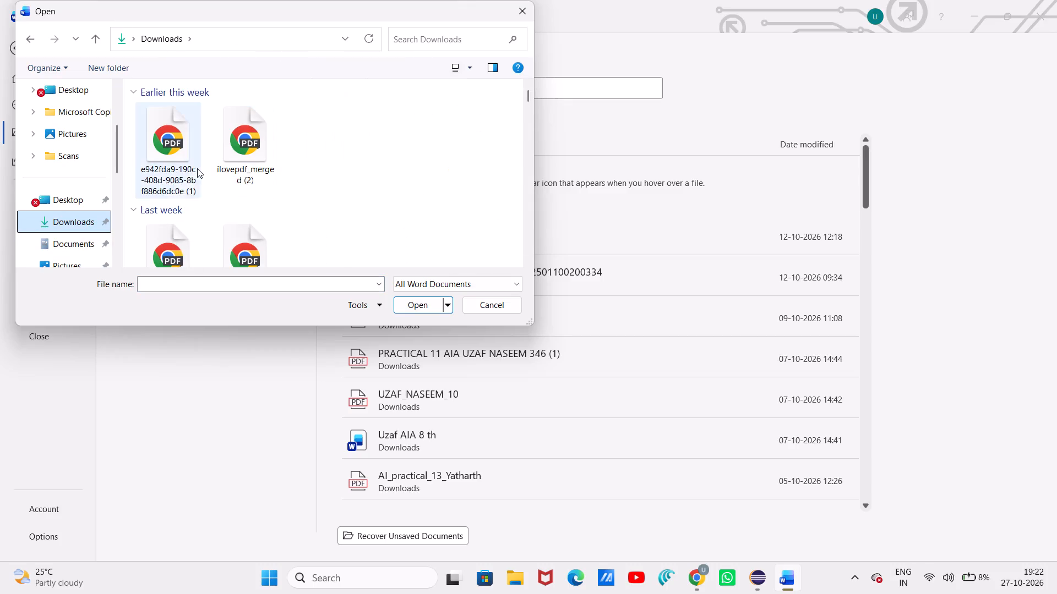
{"action": "left_click", "coordinate": [222, 162]}
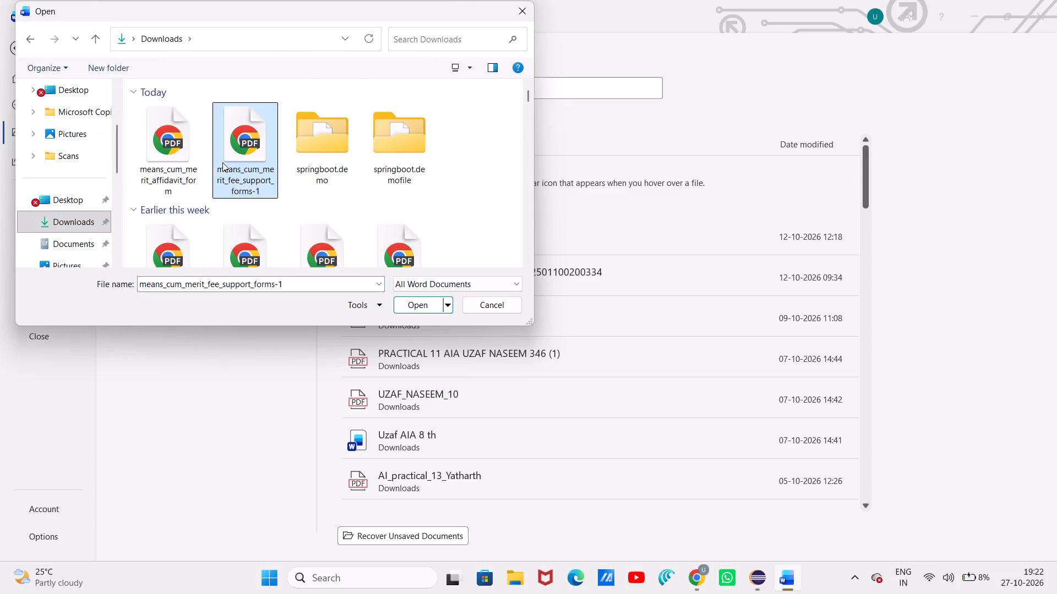
{"action": "left_click", "coordinate": [431, 307]}
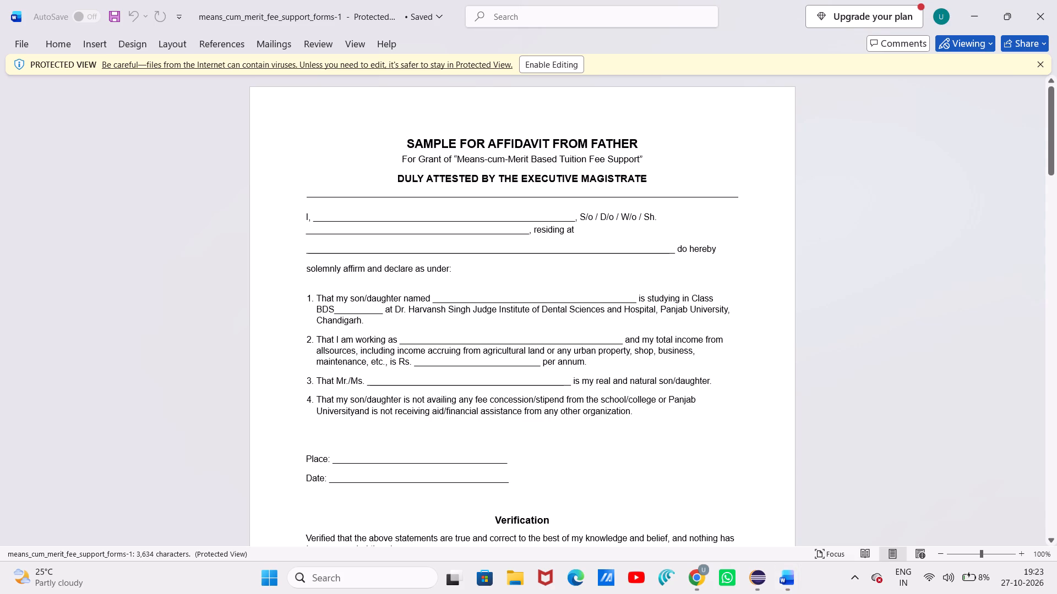
{"action": "left_click", "coordinate": [539, 63]}
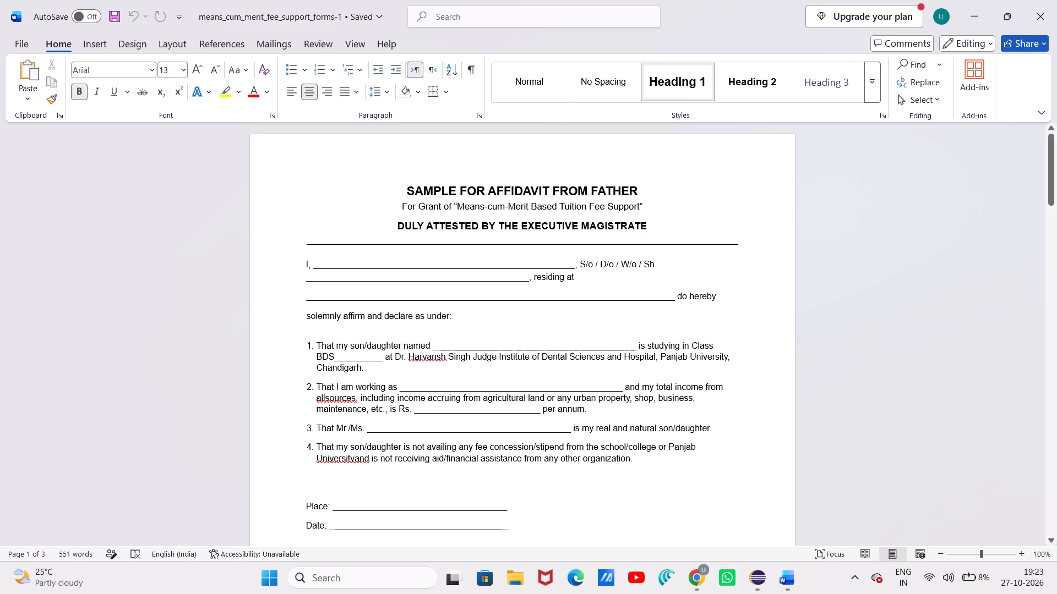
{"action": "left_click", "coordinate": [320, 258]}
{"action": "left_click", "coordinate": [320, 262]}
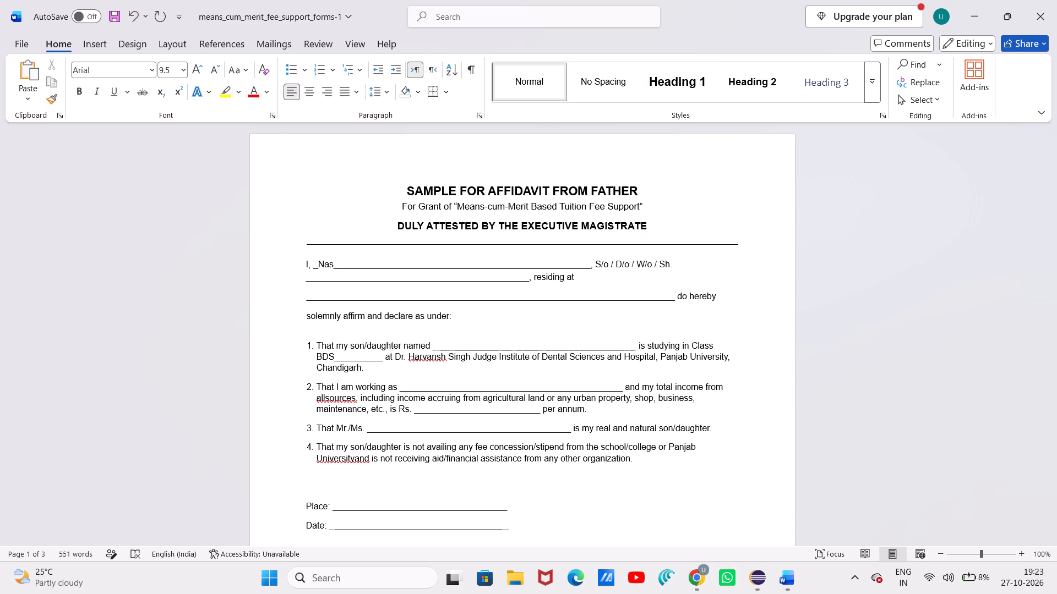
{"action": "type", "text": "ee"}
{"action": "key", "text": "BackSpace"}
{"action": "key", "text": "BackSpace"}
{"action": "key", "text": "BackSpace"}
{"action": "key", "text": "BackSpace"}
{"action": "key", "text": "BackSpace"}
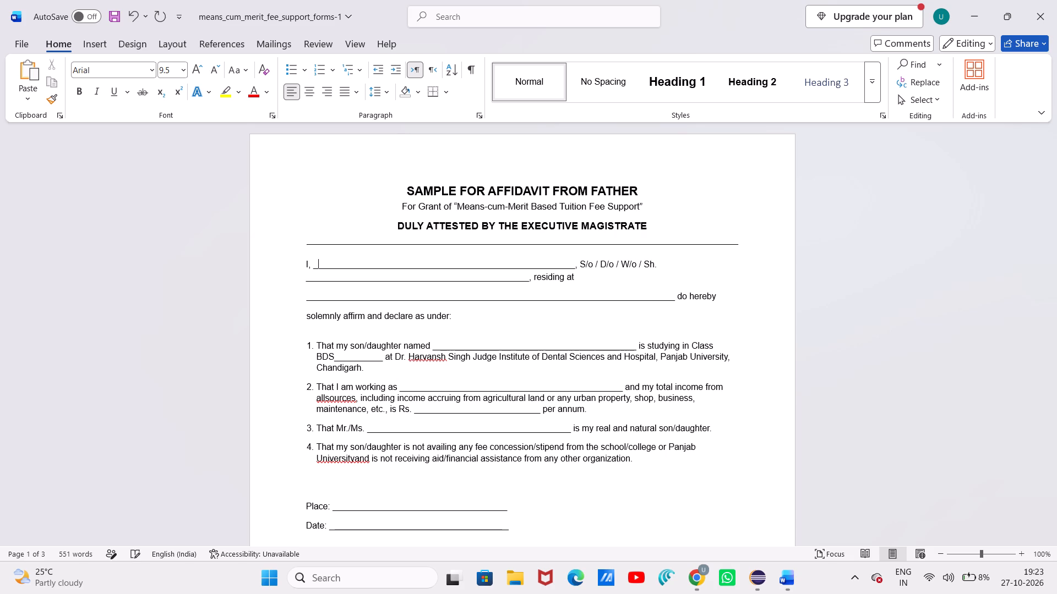
Delete the underscore blank for the declarant's name after "I," in the father's affidavit.
{"action": "left_click", "coordinate": [578, 270]}
{"action": "key", "text": "Left"}
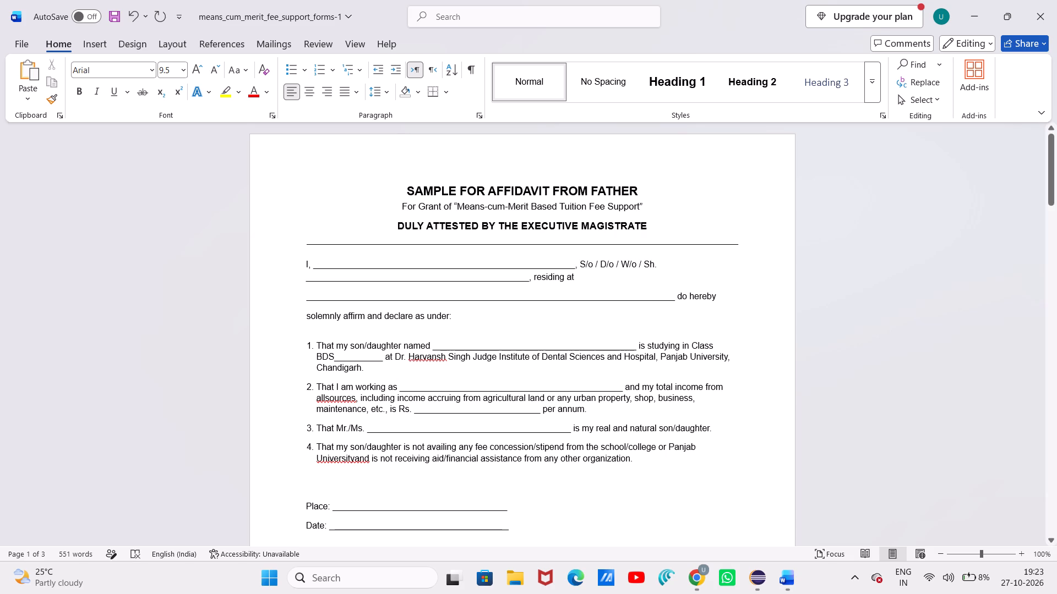
{"action": "key", "text": "BackSpace"}
{"action": "key", "text": "BackSpace"}
{"action": "key", "text": "BackSpace"}
{"action": "key", "text": "BackSpace"}
{"action": "key", "text": "BackSpace"}
{"action": "key", "text": "BackSpace"}
{"action": "key", "text": "BackSpace"}
{"action": "key", "text": "BackSpace"}
{"action": "key", "text": "BackSpace"}
{"action": "key", "text": "BackSpace"}
{"action": "key", "text": "BackSpace"}
{"action": "key", "text": "BackSpace"}
{"action": "key", "text": "BackSpace"}
{"action": "key", "text": "BackSpace"}
{"action": "key", "text": "BackSpace"}
{"action": "key", "text": "BackSpace"}
{"action": "key", "text": "BackSpace"}
{"action": "key", "text": "BackSpace"}
{"action": "key", "text": "BackSpace"}
{"action": "key", "text": "BackSpace"}
{"action": "key", "text": "BackSpace"}
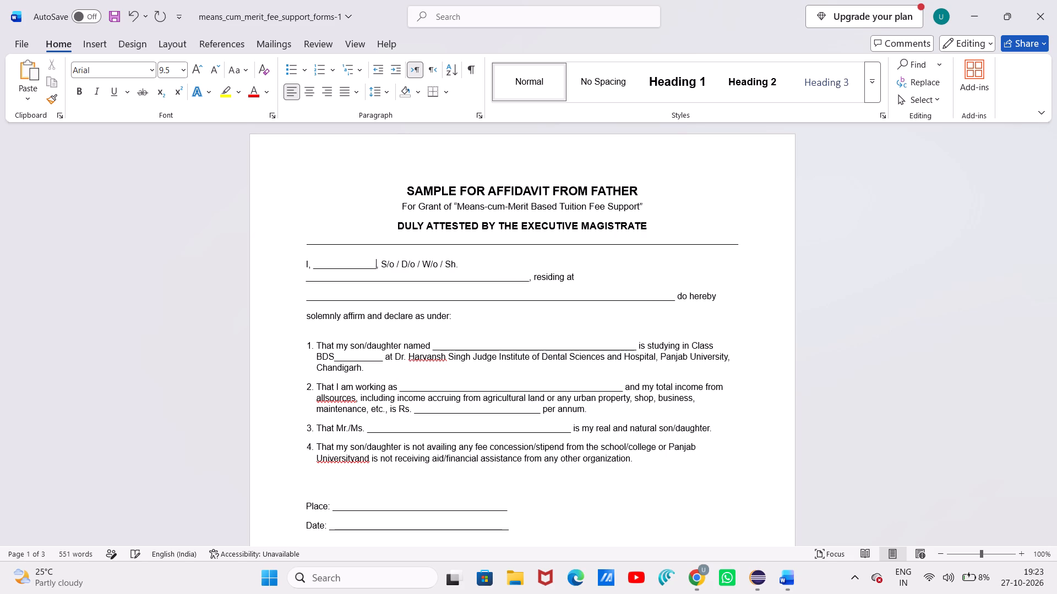
{"action": "key", "text": "BackSpace"}
{"action": "key", "text": "BackSpace"}
{"action": "key", "text": "BackSpace"}
{"action": "key", "text": "BackSpace"}
{"action": "key", "text": "BackSpace"}
{"action": "key", "text": "BackSpace"}
{"action": "key", "text": "BackSpace"}
{"action": "key", "text": "BackSpace"}
{"action": "key", "text": "BackSpace"}
{"action": "key", "text": "BackSpace"}
{"action": "key", "text": "BackSpace"}
{"action": "key", "text": "BackSpace"}
{"action": "key", "text": "BackSpace"}
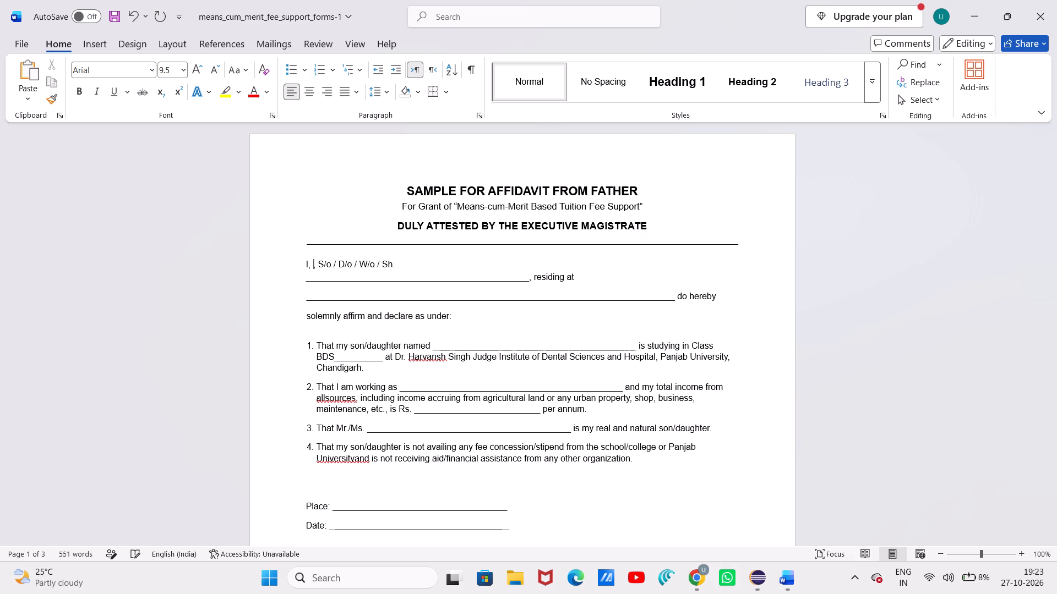
{"action": "key", "text": "BackSpace"}
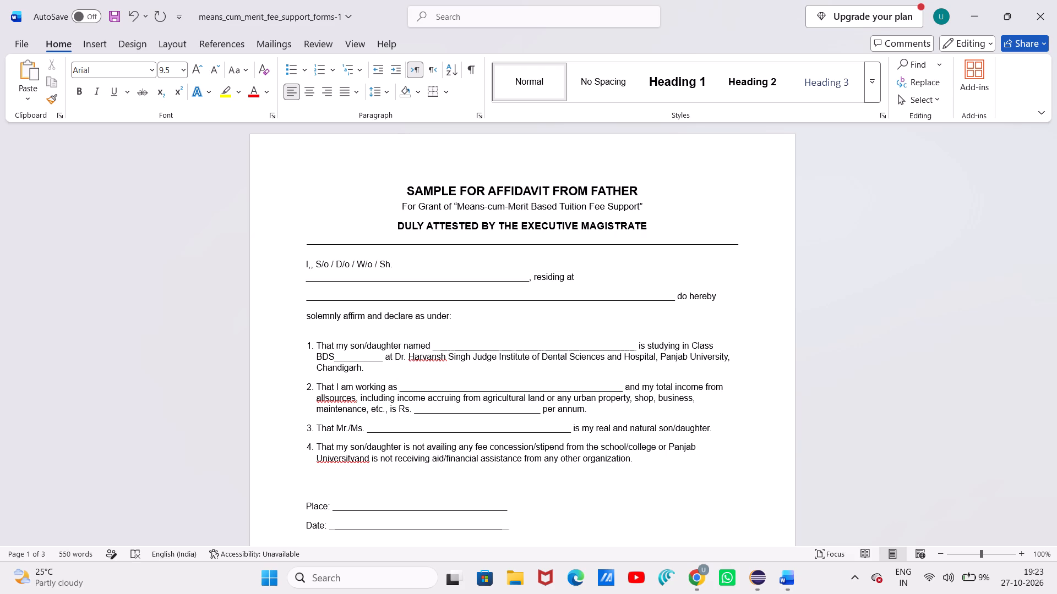
Enter the declarant's full name after "I," with a space separating it from the comma.
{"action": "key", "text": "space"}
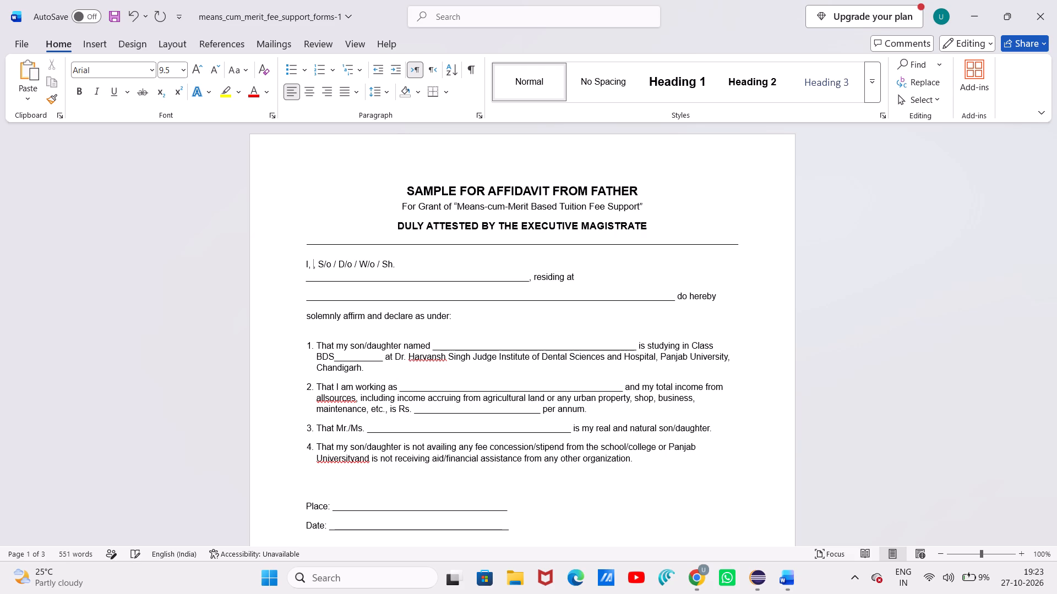
{"action": "key", "text": "BackSpace"}
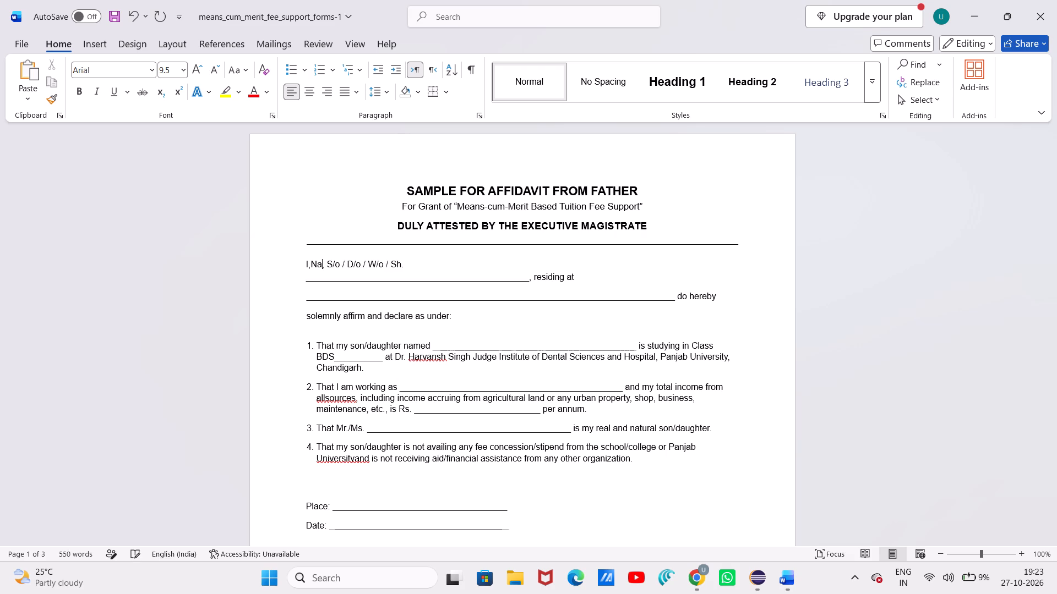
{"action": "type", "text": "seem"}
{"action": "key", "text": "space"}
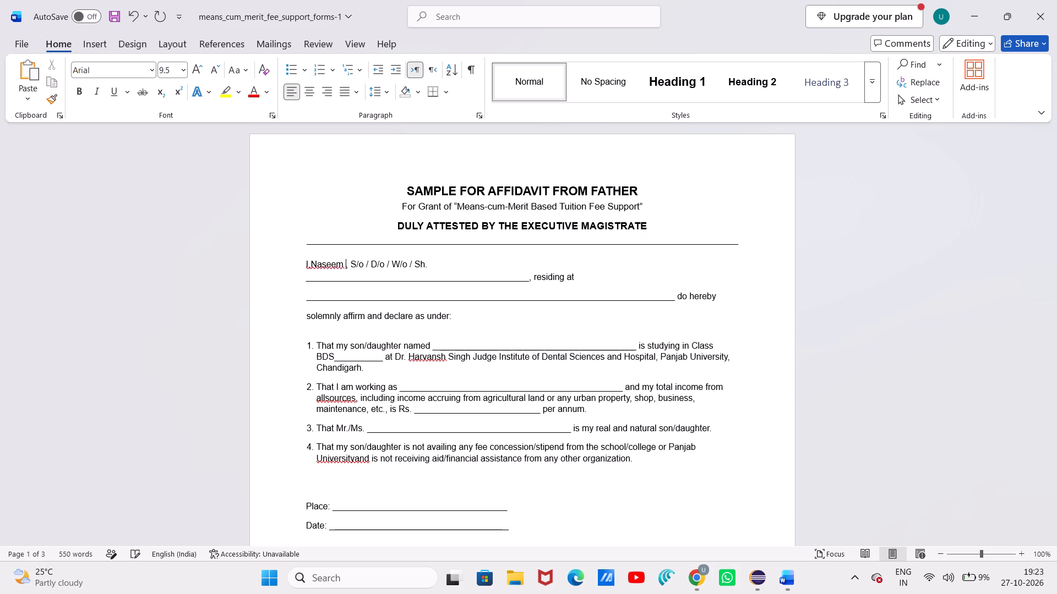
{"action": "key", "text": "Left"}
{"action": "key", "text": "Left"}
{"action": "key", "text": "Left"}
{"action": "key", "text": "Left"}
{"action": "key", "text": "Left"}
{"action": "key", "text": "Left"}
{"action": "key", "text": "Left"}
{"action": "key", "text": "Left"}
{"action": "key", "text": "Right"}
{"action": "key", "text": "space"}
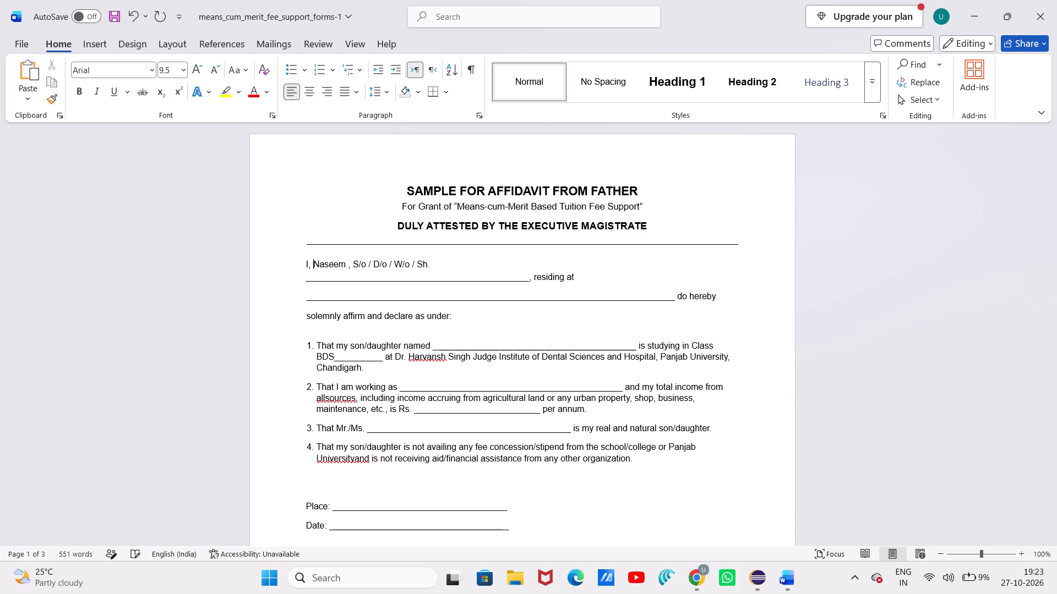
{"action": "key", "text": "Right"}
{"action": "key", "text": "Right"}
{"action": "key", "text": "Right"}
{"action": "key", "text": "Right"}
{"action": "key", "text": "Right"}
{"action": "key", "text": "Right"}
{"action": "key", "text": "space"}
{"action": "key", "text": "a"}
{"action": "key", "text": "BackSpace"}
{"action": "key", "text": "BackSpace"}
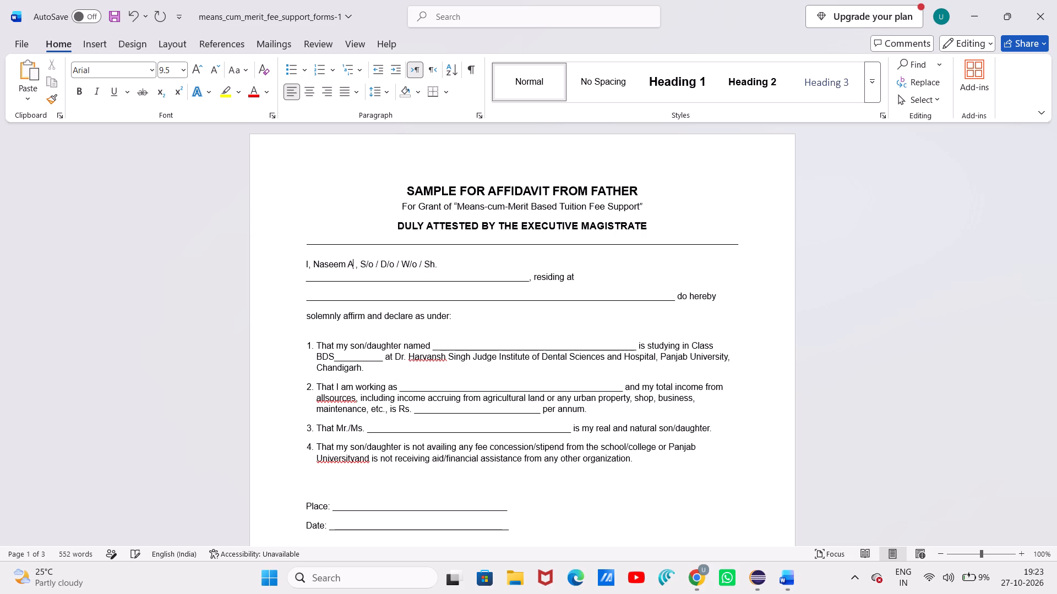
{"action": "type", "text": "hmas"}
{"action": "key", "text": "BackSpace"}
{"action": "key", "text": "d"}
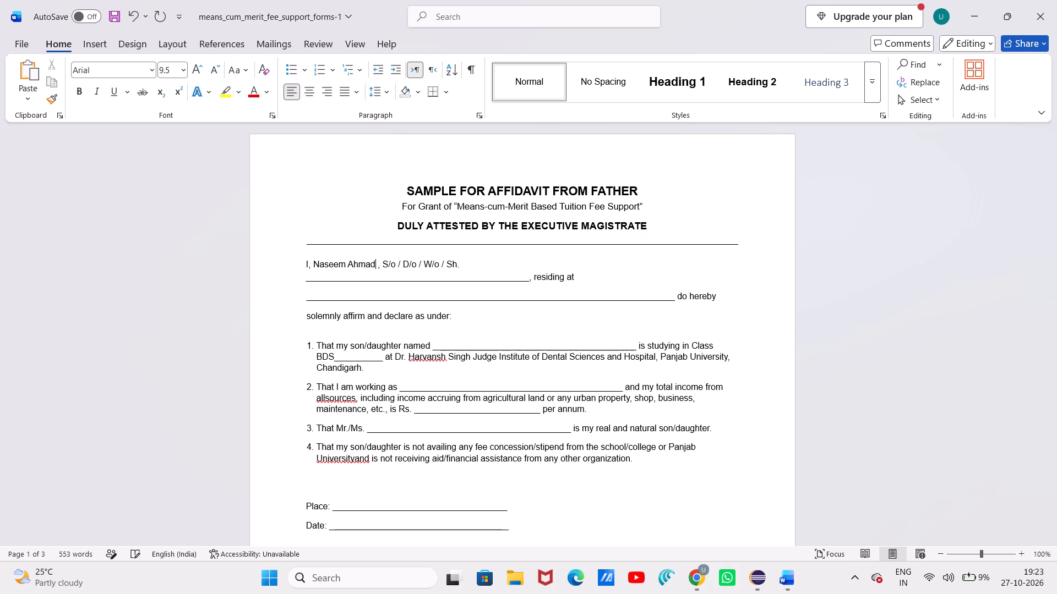
Delete the underscore blank and comma before "residing at" and join that text to the line ending "Sh.", separated by a space.
{"action": "left_click", "coordinate": [474, 267]}
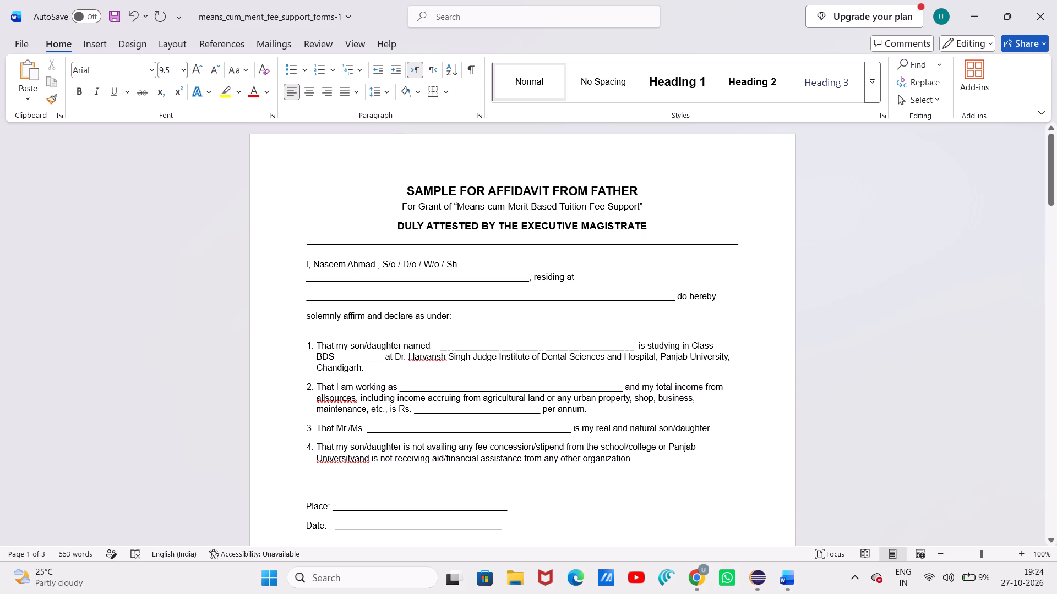
{"action": "left_click", "coordinate": [530, 283]}
{"action": "key", "text": "BackSpace"}
{"action": "key", "text": "BackSpace"}
{"action": "key", "text": "BackSpace"}
{"action": "key", "text": "BackSpace"}
{"action": "key", "text": "BackSpace"}
{"action": "key", "text": "BackSpace"}
{"action": "key", "text": "BackSpace"}
{"action": "key", "text": "BackSpace"}
{"action": "key", "text": "BackSpace"}
{"action": "key", "text": "BackSpace"}
{"action": "key", "text": "BackSpace"}
{"action": "key", "text": "BackSpace"}
{"action": "key", "text": "BackSpace"}
{"action": "key", "text": "BackSpace"}
{"action": "key", "text": "BackSpace"}
{"action": "key", "text": "BackSpace"}
{"action": "key", "text": "BackSpace"}
{"action": "key", "text": "BackSpace"}
{"action": "key", "text": "BackSpace"}
{"action": "key", "text": "BackSpace"}
{"action": "key", "text": "BackSpace"}
{"action": "key", "text": "BackSpace"}
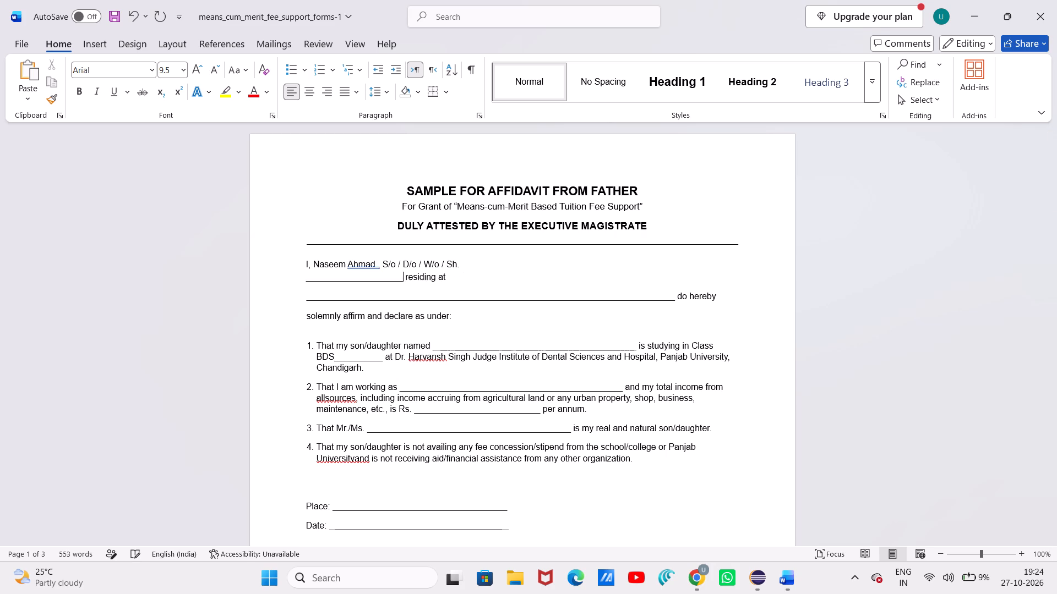
{"action": "key", "text": "BackSpace"}
{"action": "key", "text": "BackSpace"}
{"action": "key", "text": "BackSpace"}
{"action": "key", "text": "BackSpace"}
{"action": "key", "text": "BackSpace"}
{"action": "key", "text": "BackSpace"}
{"action": "key", "text": "BackSpace"}
{"action": "key", "text": "BackSpace"}
{"action": "key", "text": "BackSpace"}
{"action": "key", "text": "BackSpace"}
{"action": "key", "text": "BackSpace"}
{"action": "key", "text": "BackSpace"}
{"action": "key", "text": "BackSpace"}
{"action": "key", "text": "BackSpace"}
{"action": "key", "text": "BackSpace"}
{"action": "key", "text": "BackSpace"}
{"action": "key", "text": "BackSpace"}
{"action": "key", "text": "BackSpace"}
{"action": "key", "text": "BackSpace"}
{"action": "key", "text": "BackSpace"}
{"action": "key", "text": "BackSpace"}
{"action": "key", "text": "BackSpace"}
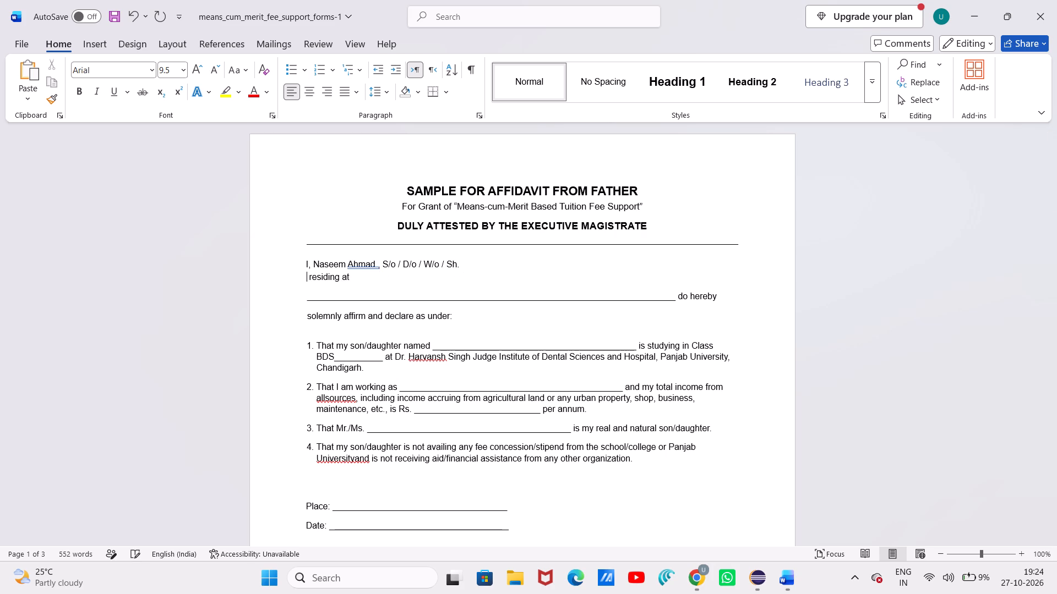
{"action": "key", "text": "BackSpace"}
{"action": "key", "text": "BackSpace"}
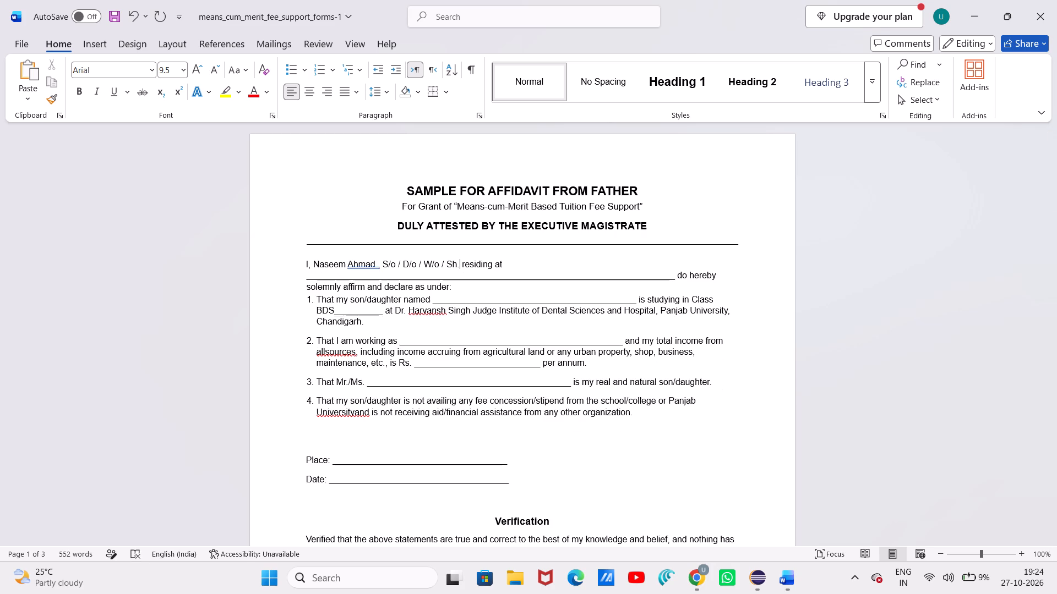
{"action": "key", "text": "Right"}
{"action": "key", "text": "BackSpace"}
{"action": "key", "text": "BackSpace"}
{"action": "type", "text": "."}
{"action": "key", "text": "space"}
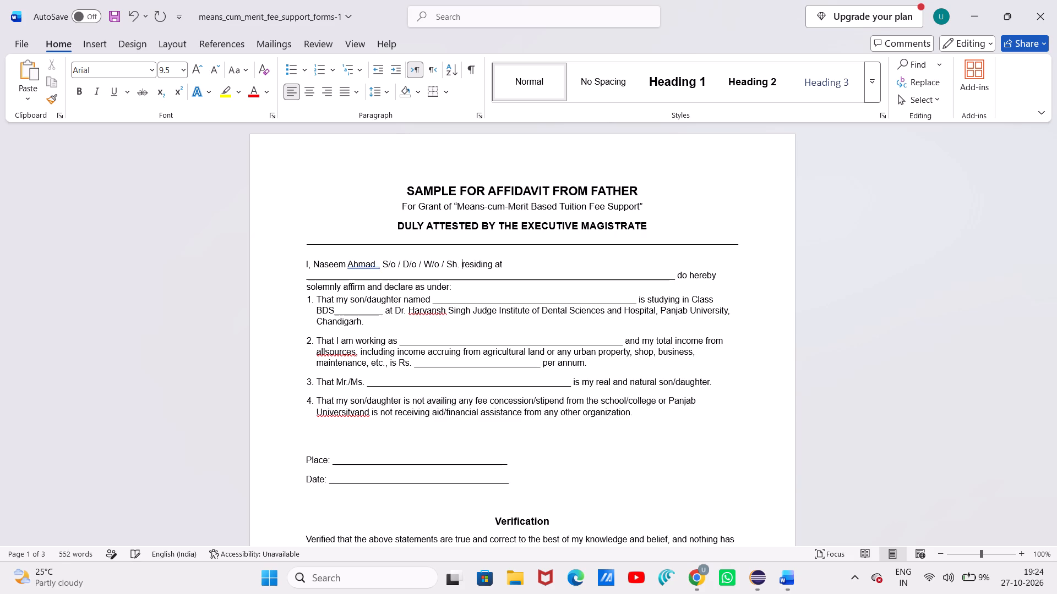
Enter the full name of the declarant's father after "Sh." and correct the spelling of its first part.
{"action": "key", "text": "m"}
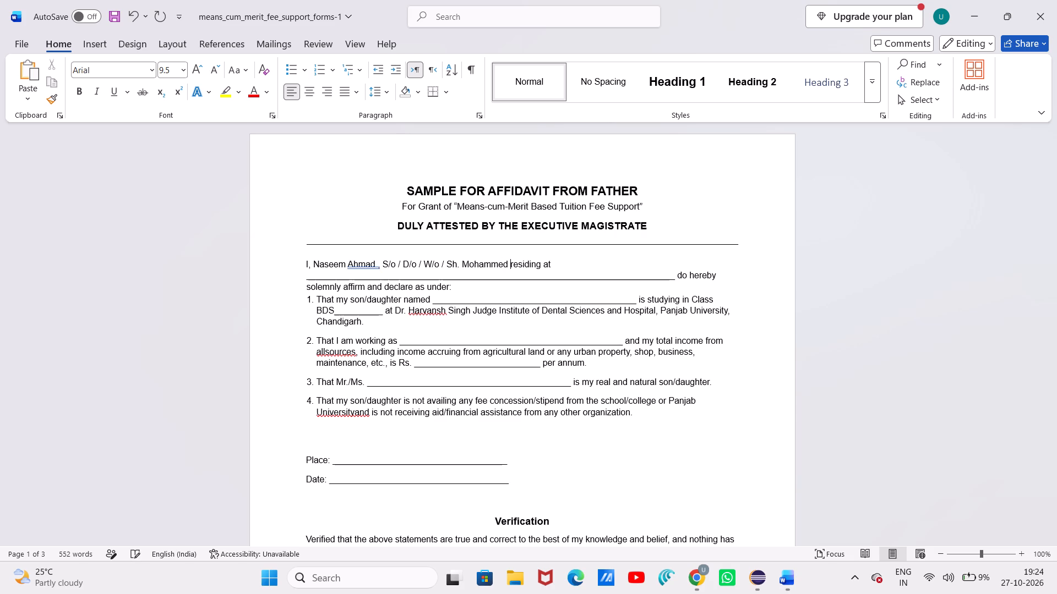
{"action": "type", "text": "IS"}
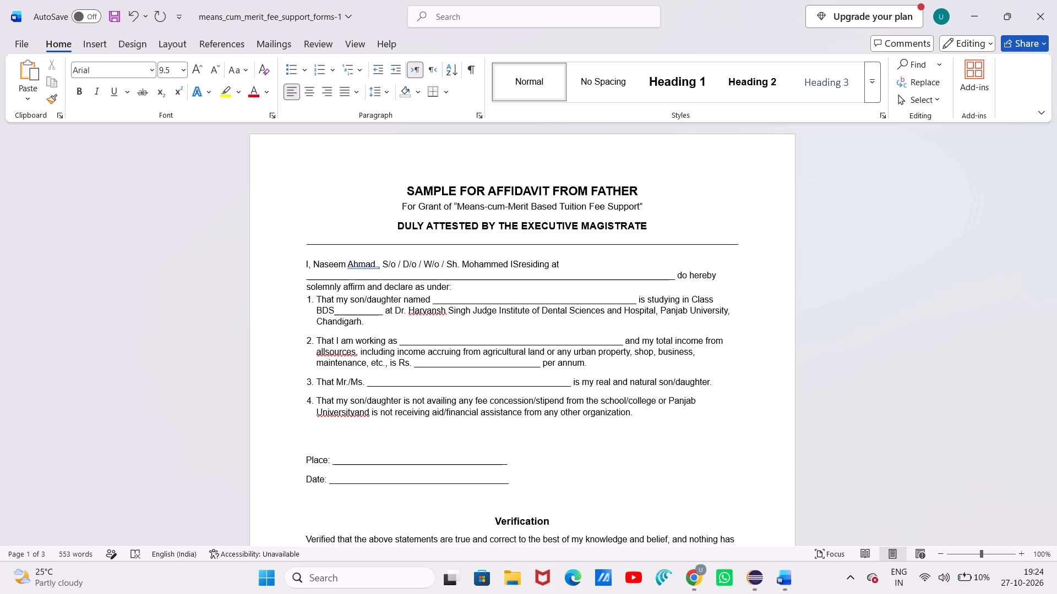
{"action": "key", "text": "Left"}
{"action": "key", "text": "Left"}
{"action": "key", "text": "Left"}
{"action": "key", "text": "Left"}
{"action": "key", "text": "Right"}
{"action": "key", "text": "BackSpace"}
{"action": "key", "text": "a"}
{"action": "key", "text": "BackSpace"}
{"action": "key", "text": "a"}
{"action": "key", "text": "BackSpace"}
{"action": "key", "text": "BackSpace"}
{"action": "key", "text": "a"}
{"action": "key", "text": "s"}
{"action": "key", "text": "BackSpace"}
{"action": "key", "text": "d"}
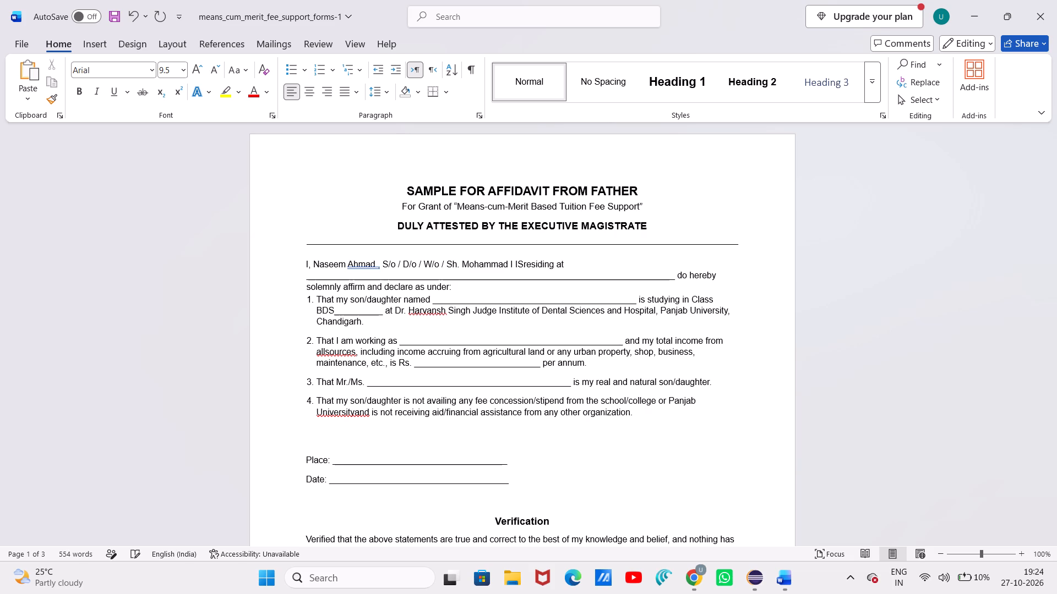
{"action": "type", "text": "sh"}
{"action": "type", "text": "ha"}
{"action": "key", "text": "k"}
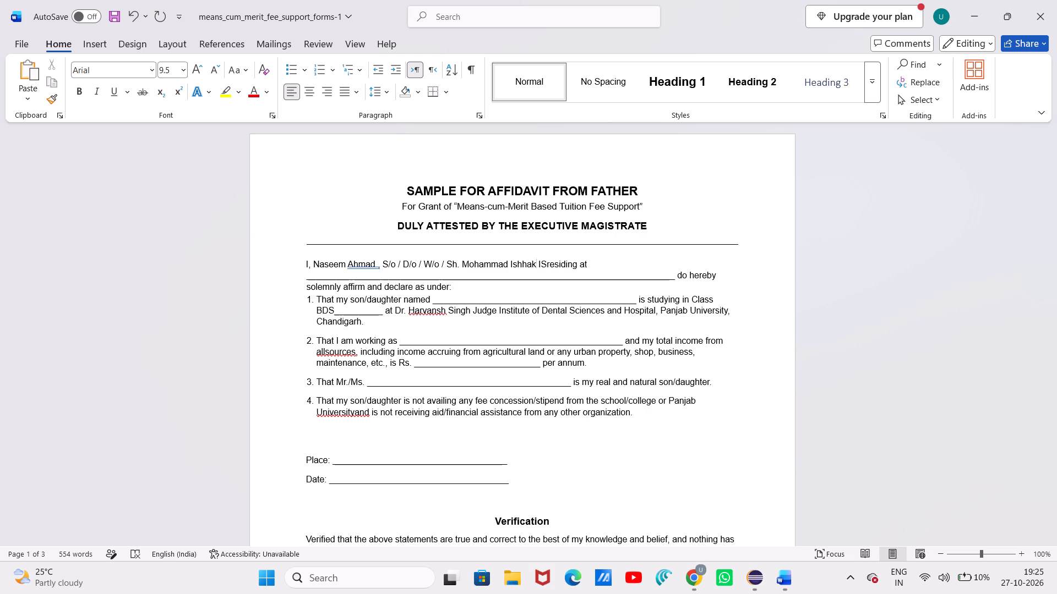
Make the word between the father's name and "residing at" read "Is", followed by a space.
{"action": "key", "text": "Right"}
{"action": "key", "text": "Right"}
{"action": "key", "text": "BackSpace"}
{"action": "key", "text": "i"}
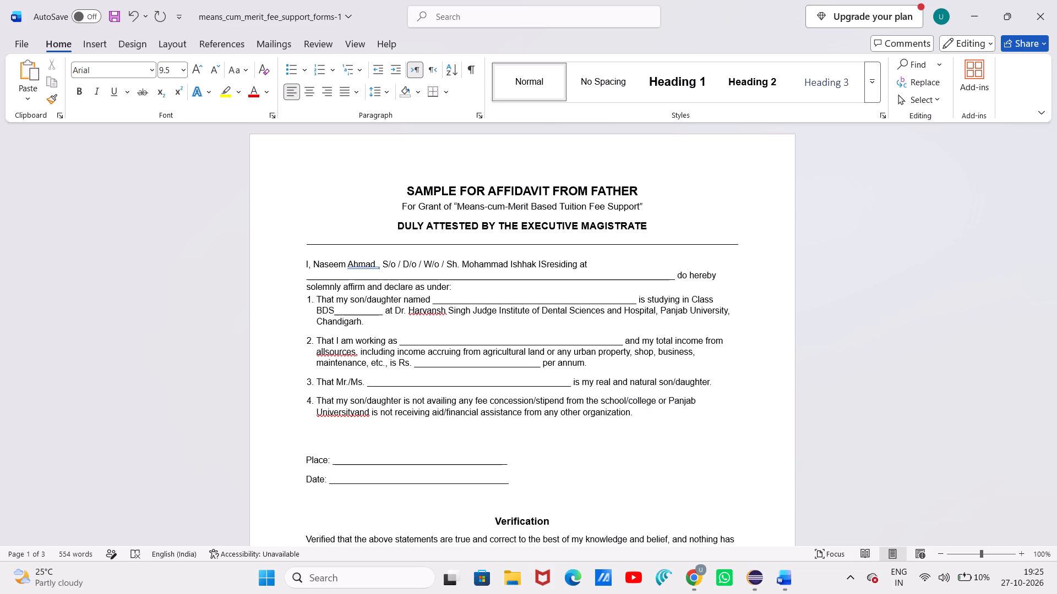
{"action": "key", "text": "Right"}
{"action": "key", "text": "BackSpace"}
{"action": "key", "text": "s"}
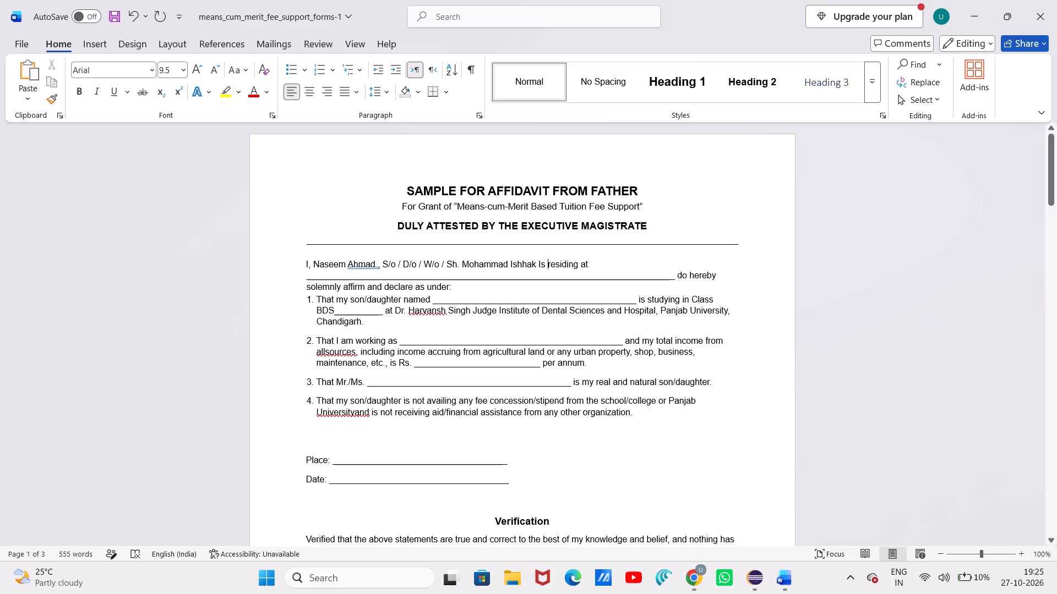
Delete the underscore blank between "residing at" and "do hereby" in the opening paragraph.
{"action": "left_click", "coordinate": [677, 275]}
{"action": "key", "text": "BackSpace"}
{"action": "key", "text": "BackSpace"}
{"action": "key", "text": "BackSpace"}
{"action": "key", "text": "BackSpace"}
{"action": "key", "text": "BackSpace"}
{"action": "key", "text": "BackSpace"}
{"action": "key", "text": "BackSpace"}
{"action": "key", "text": "BackSpace"}
{"action": "key", "text": "BackSpace"}
{"action": "key", "text": "BackSpace"}
{"action": "key", "text": "BackSpace"}
{"action": "key", "text": "BackSpace"}
{"action": "key", "text": "BackSpace"}
{"action": "key", "text": "BackSpace"}
{"action": "key", "text": "BackSpace"}
{"action": "key", "text": "BackSpace"}
{"action": "key", "text": "BackSpace"}
{"action": "key", "text": "BackSpace"}
{"action": "key", "text": "BackSpace"}
{"action": "key", "text": "BackSpace"}
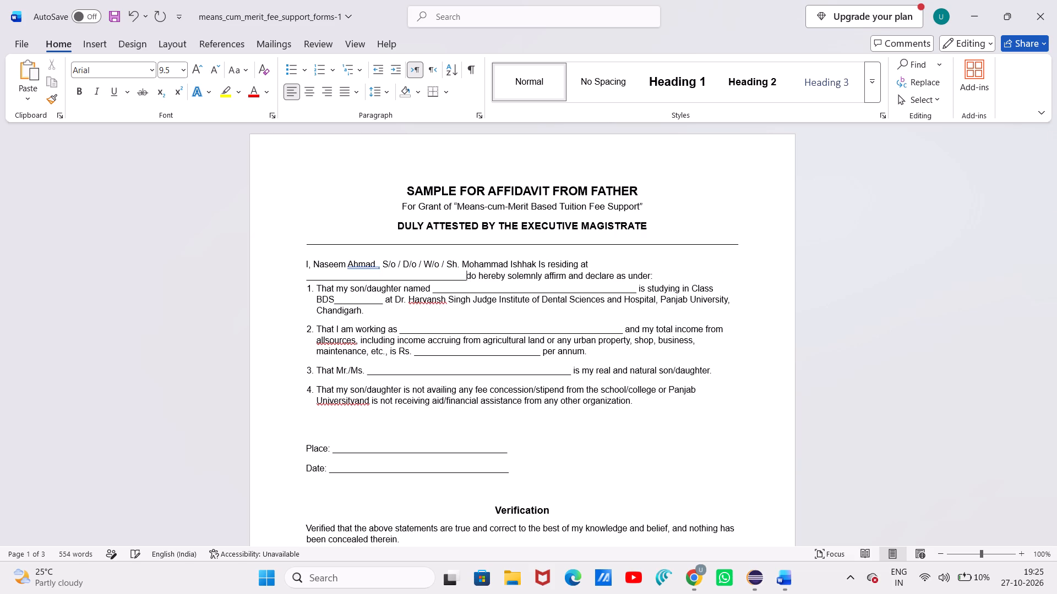
{"action": "key", "text": "BackSpace"}
{"action": "key", "text": "BackSpace"}
{"action": "key", "text": "BackSpace"}
{"action": "key", "text": "BackSpace"}
{"action": "key", "text": "BackSpace"}
{"action": "key", "text": "BackSpace"}
{"action": "key", "text": "BackSpace"}
{"action": "key", "text": "BackSpace"}
{"action": "key", "text": "BackSpace"}
{"action": "key", "text": "BackSpace"}
{"action": "key", "text": "BackSpace"}
{"action": "key", "text": "BackSpace"}
{"action": "key", "text": "BackSpace"}
{"action": "key", "text": "BackSpace"}
{"action": "key", "text": "BackSpace"}
{"action": "key", "text": "BackSpace"}
{"action": "key", "text": "BackSpace"}
{"action": "key", "text": "BackSpace"}
{"action": "key", "text": "BackSpace"}
{"action": "key", "text": "BackSpace"}
{"action": "key", "text": "BackSpace"}
{"action": "key", "text": "BackSpace"}
{"action": "key", "text": "BackSpace"}
{"action": "key", "text": "BackSpace"}
{"action": "key", "text": "BackSpace"}
{"action": "key", "text": "BackSpace"}
{"action": "key", "text": "BackSpace"}
{"action": "key", "text": "BackSpace"}
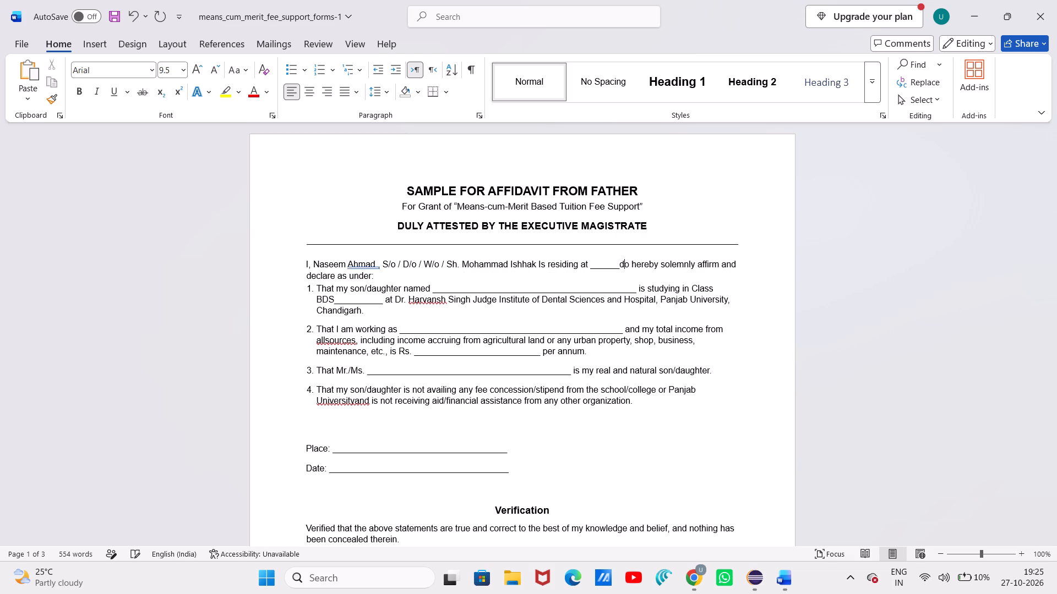
{"action": "key", "text": "BackSpace"}
{"action": "key", "text": "BackSpace"}
{"action": "key", "text": "BackSpace"}
{"action": "key", "text": "BackSpace"}
{"action": "key", "text": "BackSpace"}
{"action": "key", "text": "BackSpace"}
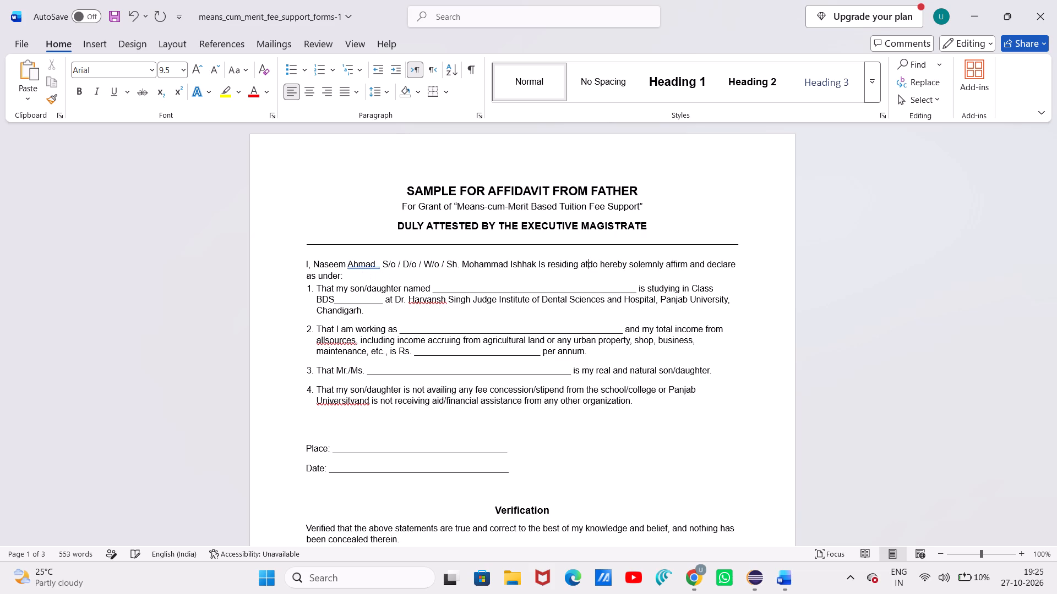
Enter the declarant's residential address after "residing at", from house number to city, with a space before "do hereby".
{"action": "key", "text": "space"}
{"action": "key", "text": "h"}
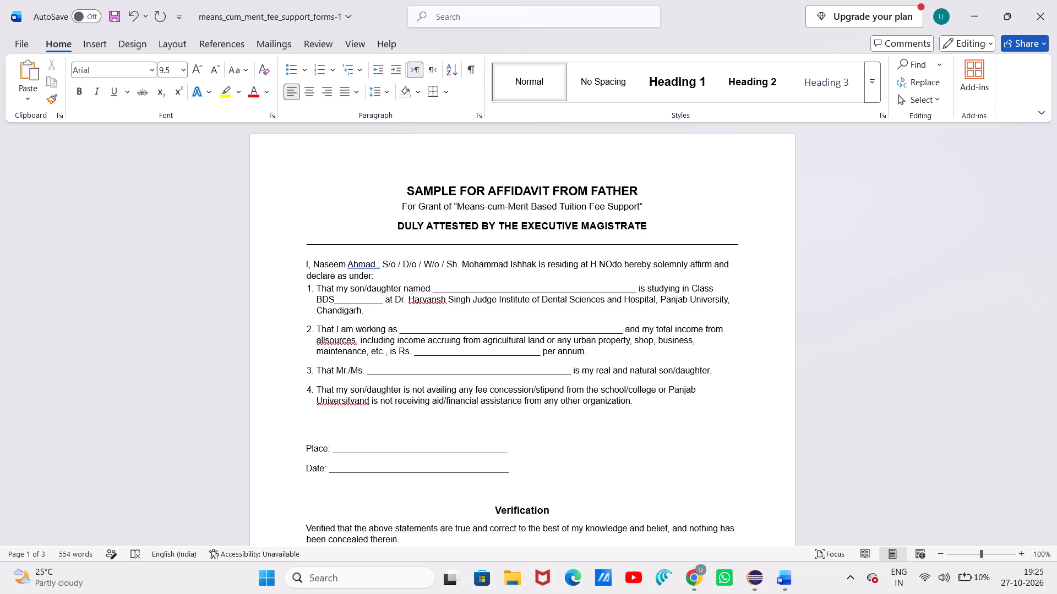
{"action": "key", "text": "BackSpace"}
{"action": "key", "text": "BackSpace"}
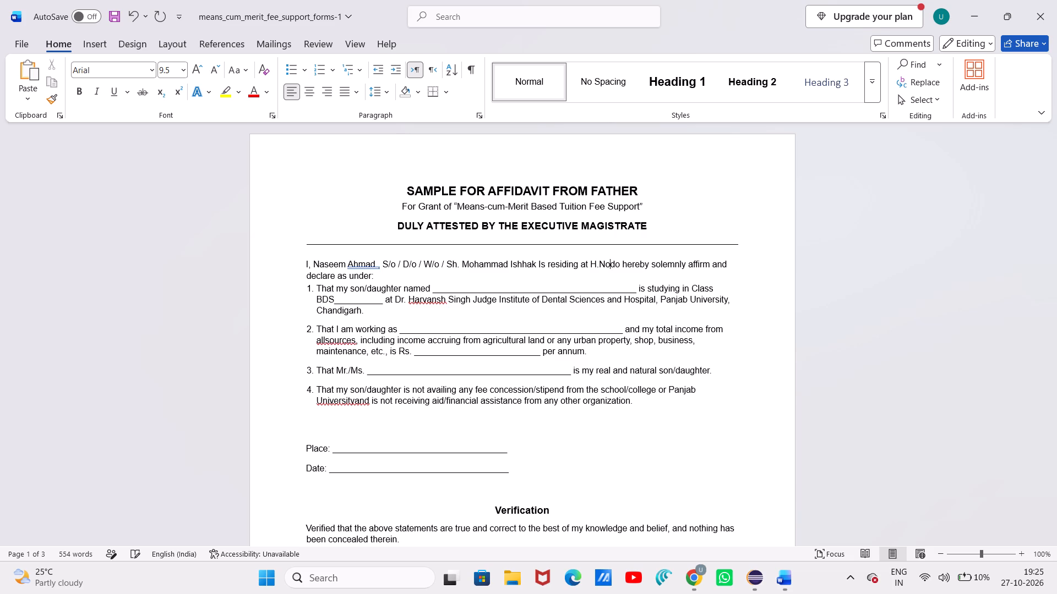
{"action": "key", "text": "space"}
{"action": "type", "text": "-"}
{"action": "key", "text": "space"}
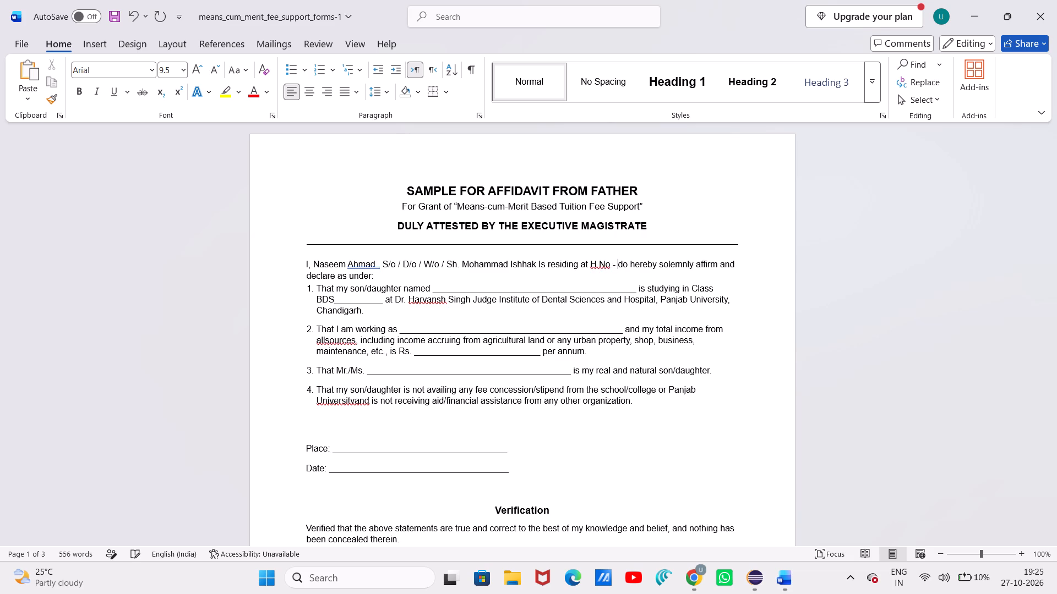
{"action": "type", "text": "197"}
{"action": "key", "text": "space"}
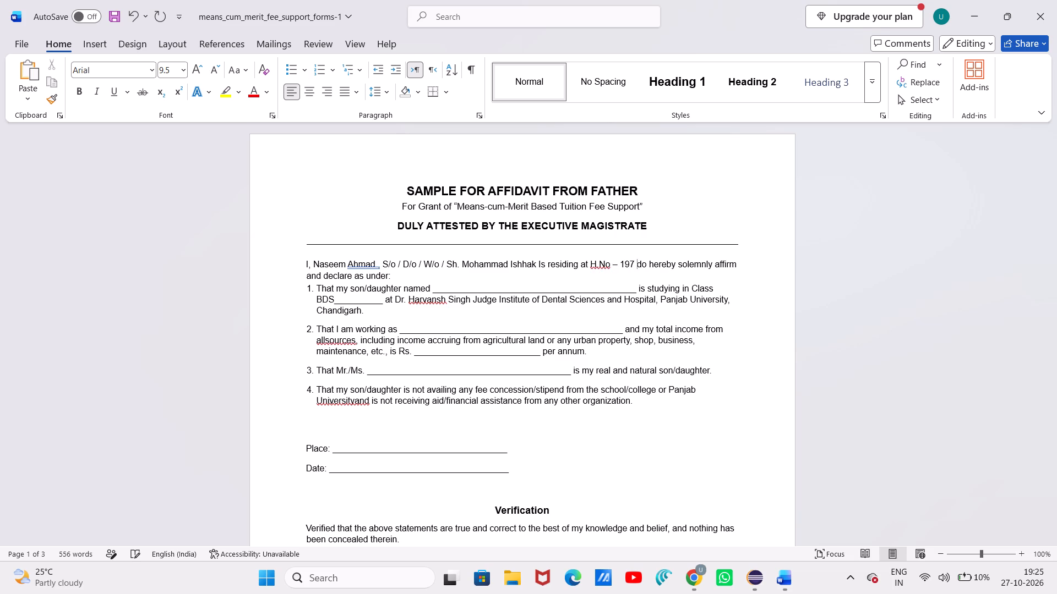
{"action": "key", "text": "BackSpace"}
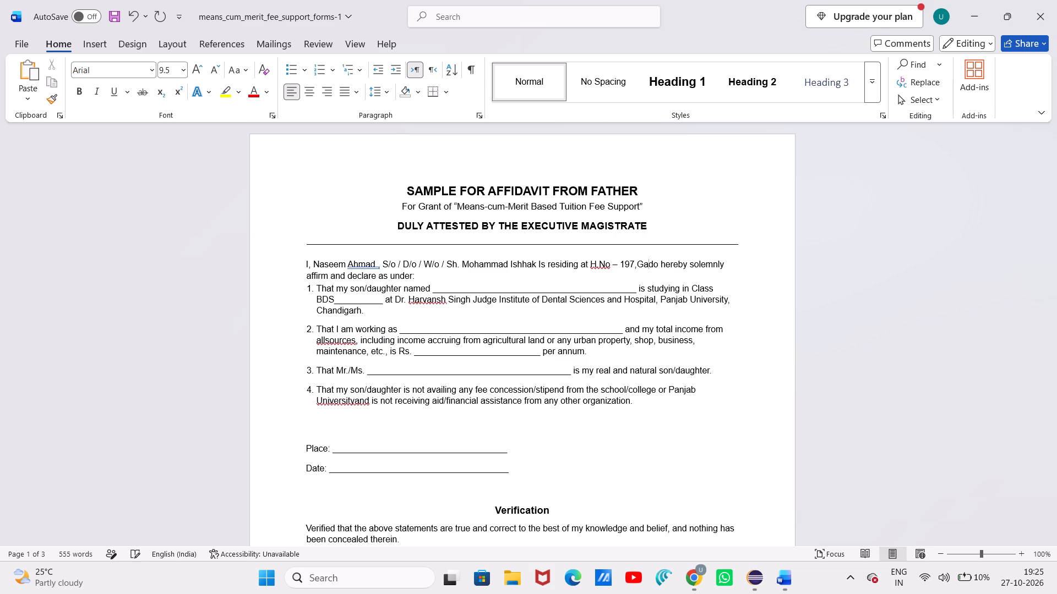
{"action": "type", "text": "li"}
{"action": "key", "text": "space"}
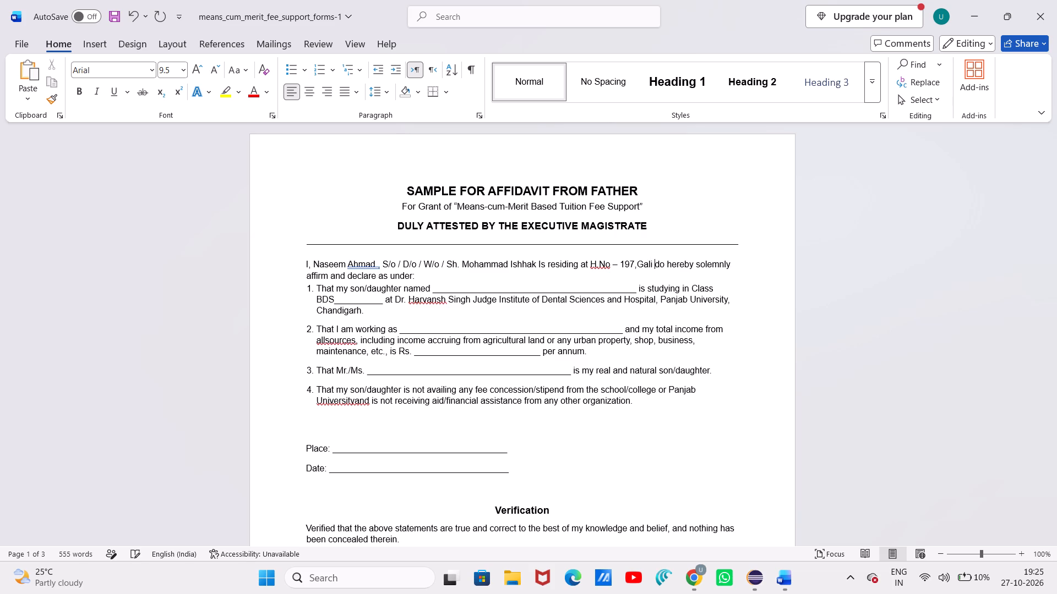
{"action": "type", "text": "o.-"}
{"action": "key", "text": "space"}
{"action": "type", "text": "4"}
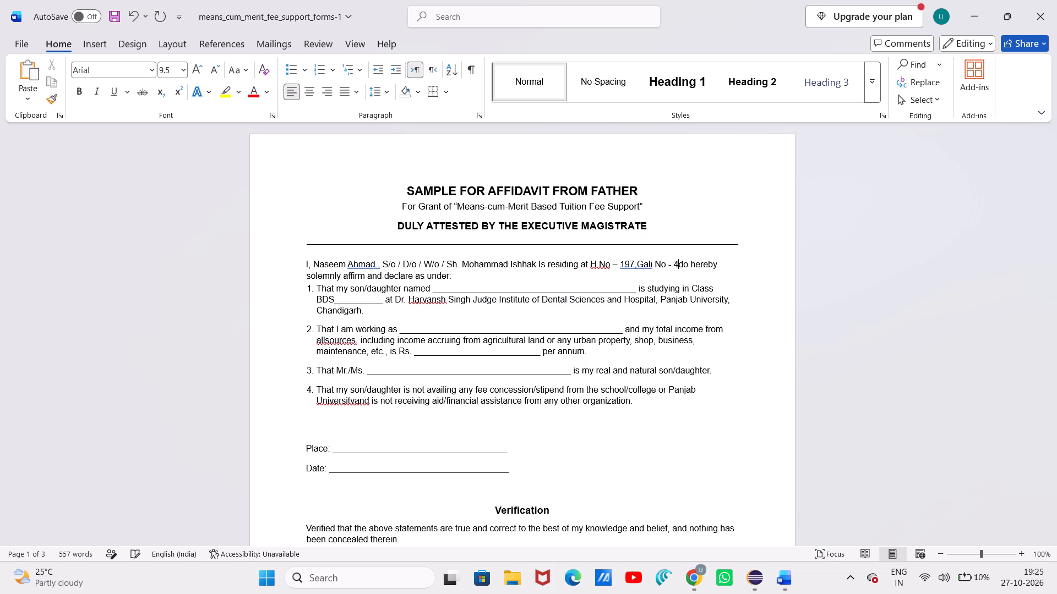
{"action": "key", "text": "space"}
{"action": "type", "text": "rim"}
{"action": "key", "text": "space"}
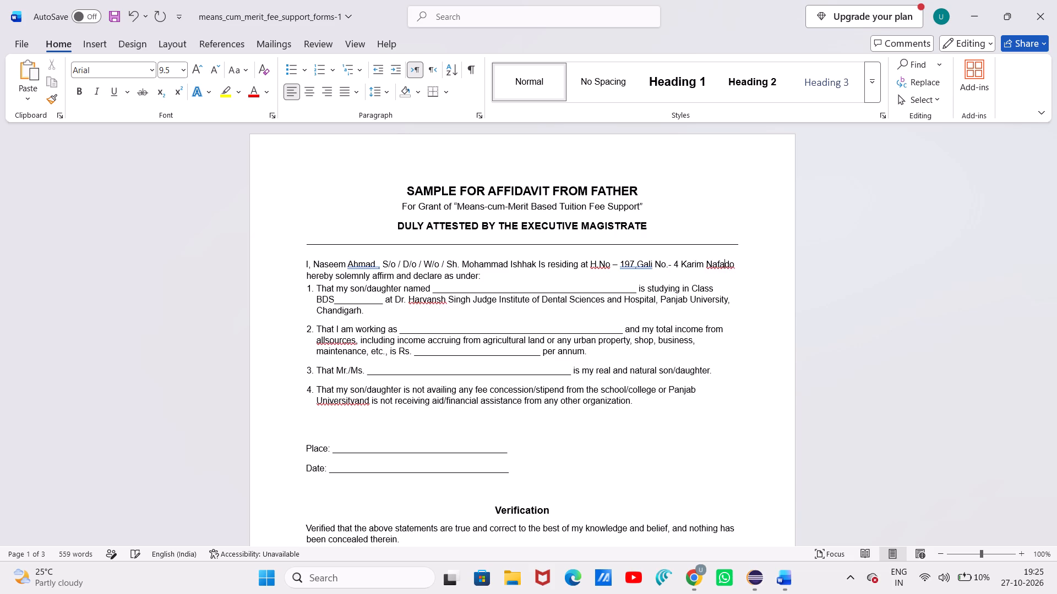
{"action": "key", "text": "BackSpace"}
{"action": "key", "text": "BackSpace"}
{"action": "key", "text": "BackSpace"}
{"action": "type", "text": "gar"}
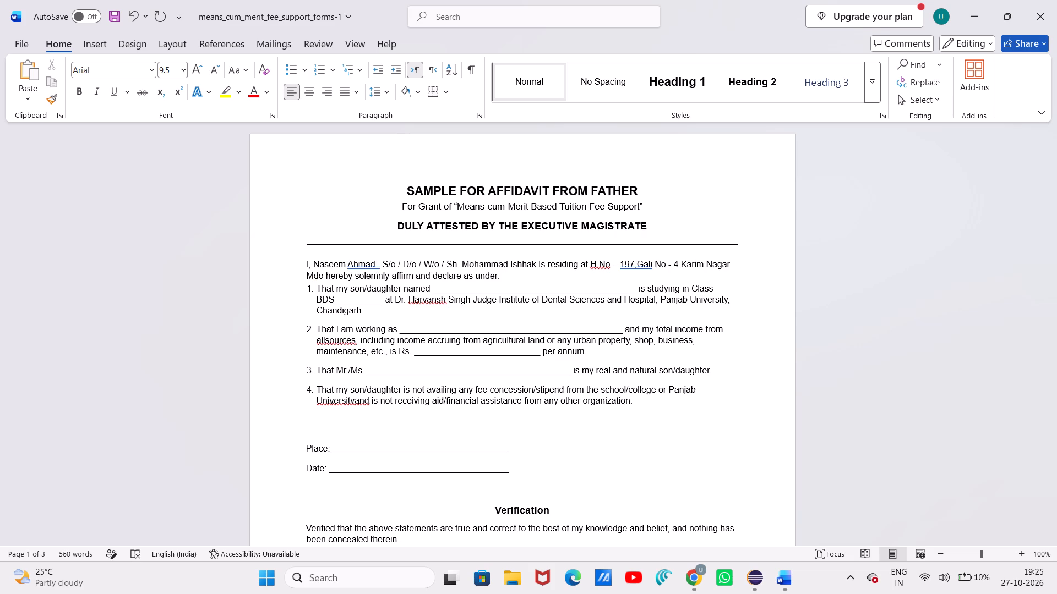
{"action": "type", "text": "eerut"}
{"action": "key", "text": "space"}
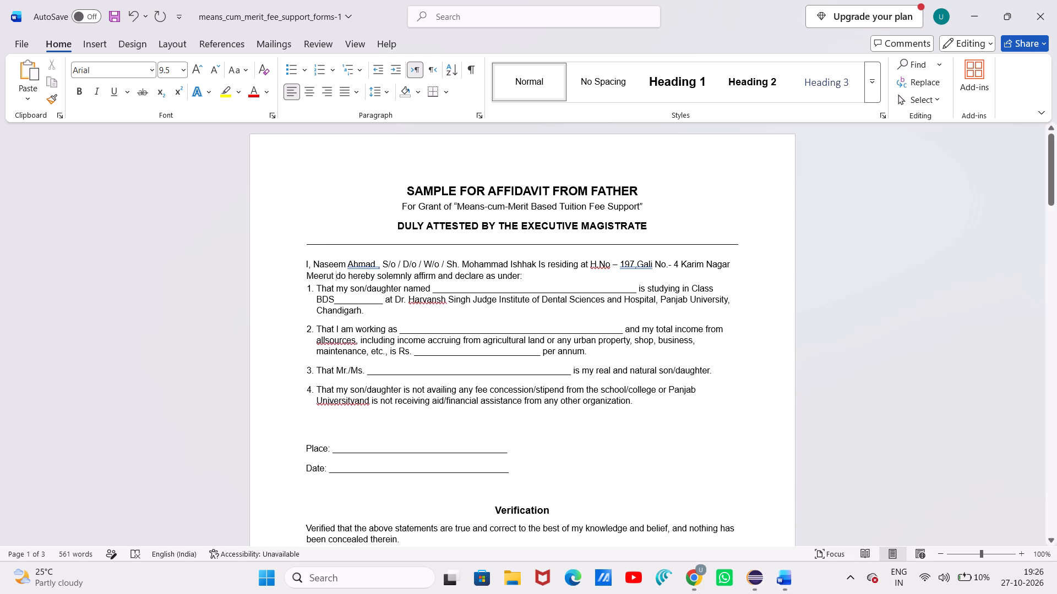
Insert an empty line after "declare as under:" to separate the opening paragraph from the numbered list.
{"action": "left_click", "coordinate": [528, 280]}
{"action": "key", "text": "Return"}
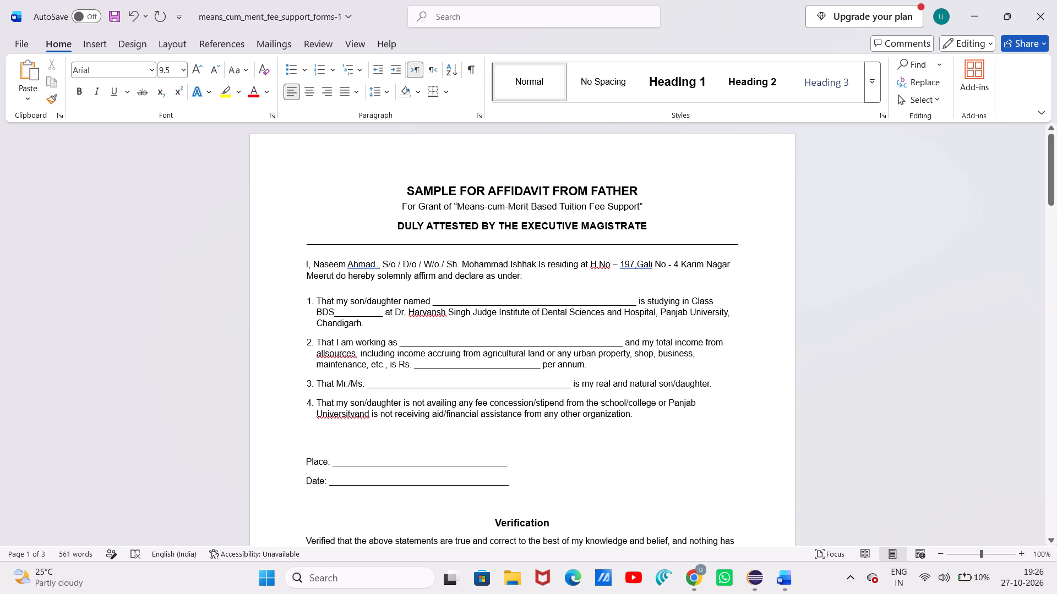
Replace the underscore blank after "son/daughter named" in item 1 with the child's full name.
{"action": "left_click", "coordinate": [438, 298]}
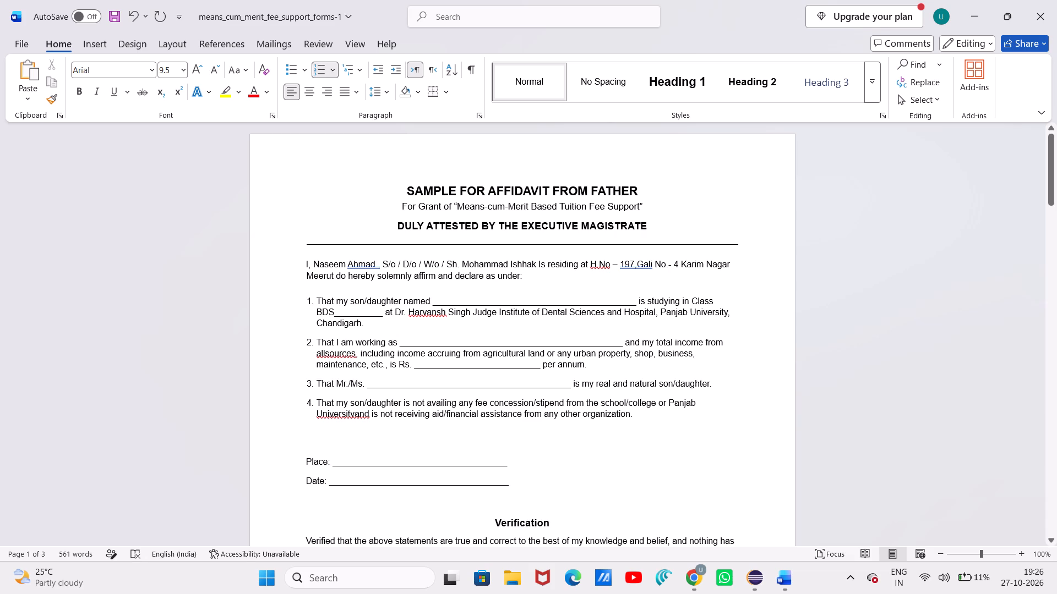
{"action": "left_click", "coordinate": [641, 301]}
{"action": "key", "text": "Left"}
{"action": "key", "text": "BackSpace"}
{"action": "key", "text": "BackSpace"}
{"action": "key", "text": "BackSpace"}
{"action": "key", "text": "BackSpace"}
{"action": "key", "text": "BackSpace"}
{"action": "key", "text": "BackSpace"}
{"action": "key", "text": "BackSpace"}
{"action": "key", "text": "BackSpace"}
{"action": "key", "text": "BackSpace"}
{"action": "key", "text": "BackSpace"}
{"action": "key", "text": "BackSpace"}
{"action": "key", "text": "BackSpace"}
{"action": "key", "text": "BackSpace"}
{"action": "key", "text": "BackSpace"}
{"action": "key", "text": "BackSpace"}
{"action": "key", "text": "BackSpace"}
{"action": "key", "text": "BackSpace"}
{"action": "key", "text": "BackSpace"}
{"action": "key", "text": "BackSpace"}
{"action": "key", "text": "BackSpace"}
{"action": "key", "text": "BackSpace"}
{"action": "key", "text": "BackSpace"}
{"action": "key", "text": "BackSpace"}
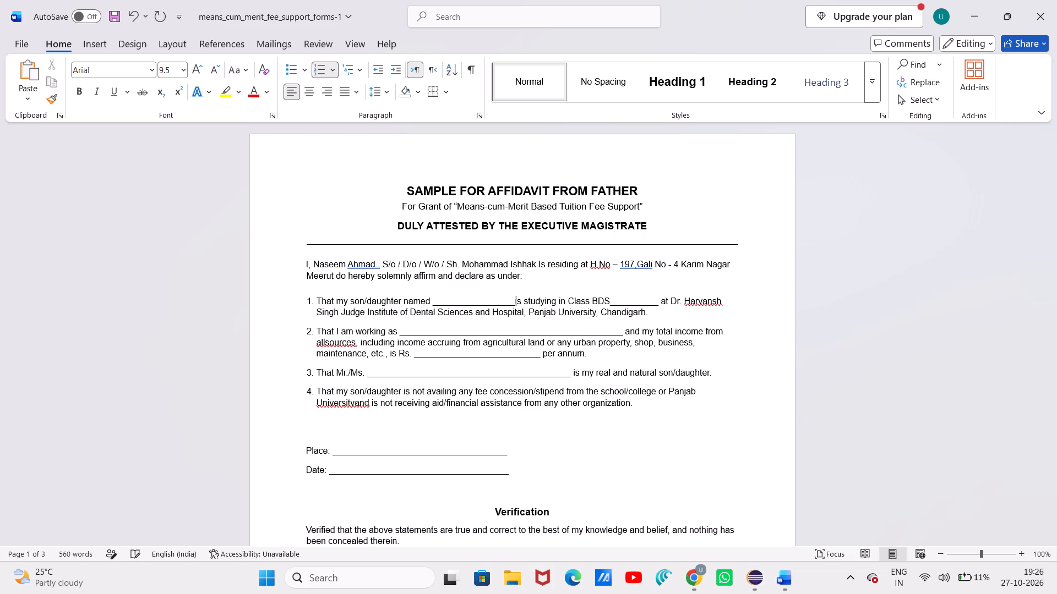
{"action": "key", "text": "BackSpace"}
{"action": "key", "text": "BackSpace"}
{"action": "key", "text": "BackSpace"}
{"action": "key", "text": "BackSpace"}
{"action": "key", "text": "BackSpace"}
{"action": "key", "text": "BackSpace"}
{"action": "key", "text": "BackSpace"}
{"action": "key", "text": "BackSpace"}
{"action": "key", "text": "BackSpace"}
{"action": "key", "text": "BackSpace"}
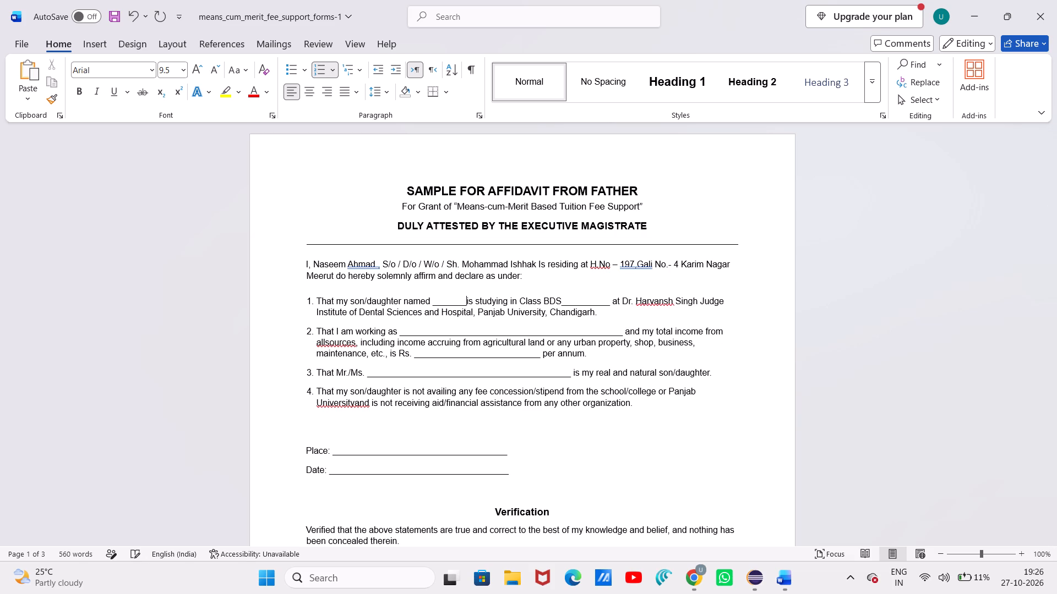
{"action": "key", "text": "BackSpace"}
{"action": "key", "text": "BackSpace"}
{"action": "key", "text": "BackSpace"}
{"action": "key", "text": "BackSpace"}
{"action": "key", "text": "BackSpace"}
{"action": "key", "text": "BackSpace"}
{"action": "key", "text": "BackSpace"}
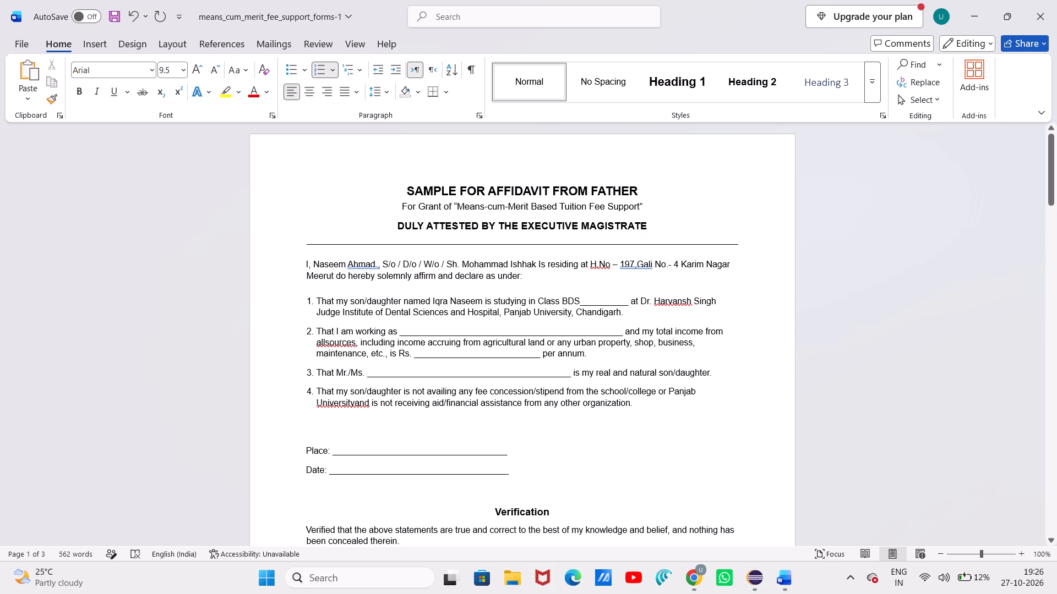
Replace the underscore blank after "Class BDS" in item 1 with "Third Year", keeping spaces around it.
{"action": "left_click", "coordinate": [629, 297]}
{"action": "key", "text": "BackSpace"}
{"action": "key", "text": "BackSpace"}
{"action": "key", "text": "BackSpace"}
{"action": "key", "text": "BackSpace"}
{"action": "key", "text": "BackSpace"}
{"action": "key", "text": "BackSpace"}
{"action": "key", "text": "BackSpace"}
{"action": "key", "text": "BackSpace"}
{"action": "key", "text": "BackSpace"}
{"action": "key", "text": "BackSpace"}
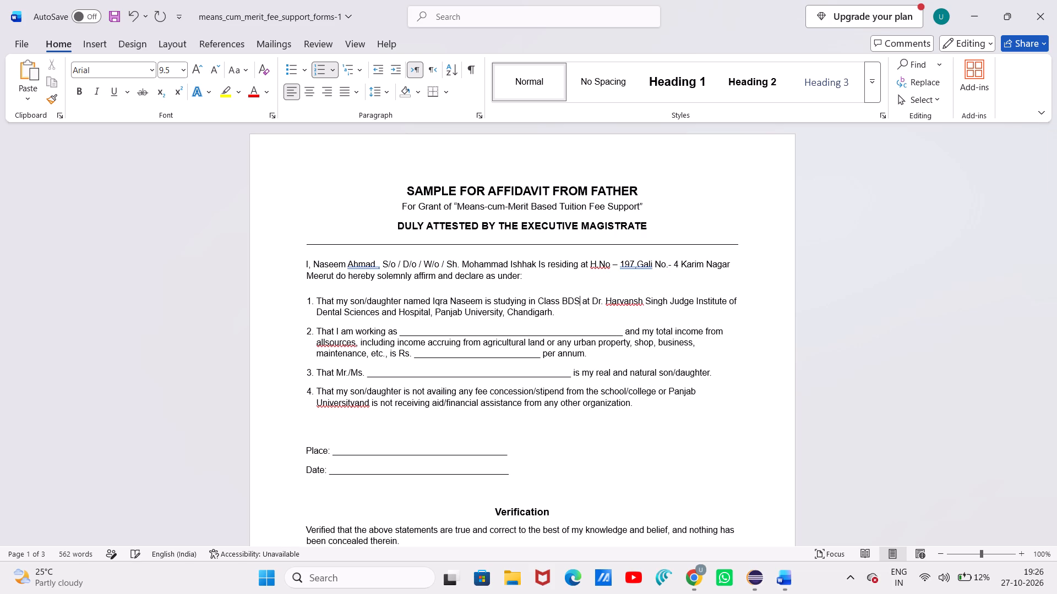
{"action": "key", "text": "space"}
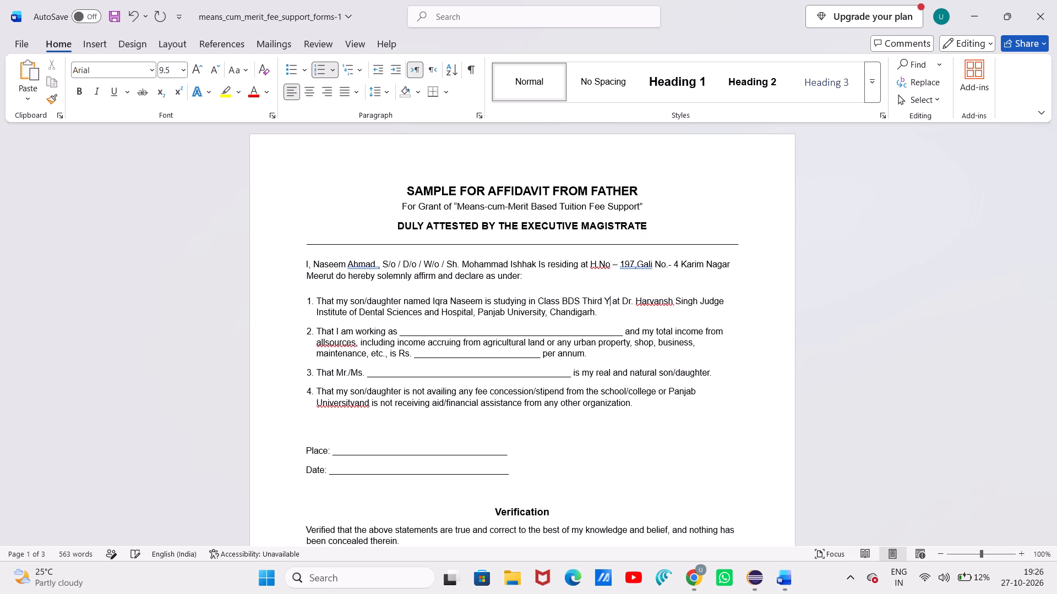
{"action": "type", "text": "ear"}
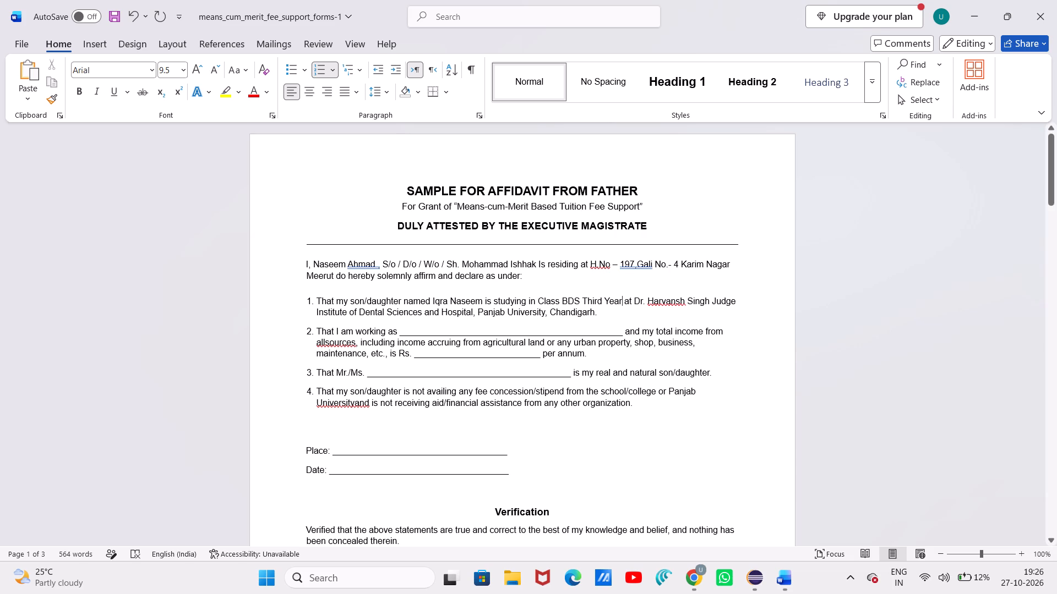
Delete the underscore blank between "That I am working as" and "and my total income" in item 2.
{"action": "left_click", "coordinate": [625, 337]}
{"action": "key", "text": "BackSpace"}
{"action": "key", "text": "BackSpace"}
{"action": "key", "text": "BackSpace"}
{"action": "key", "text": "BackSpace"}
{"action": "key", "text": "BackSpace"}
{"action": "key", "text": "BackSpace"}
{"action": "key", "text": "BackSpace"}
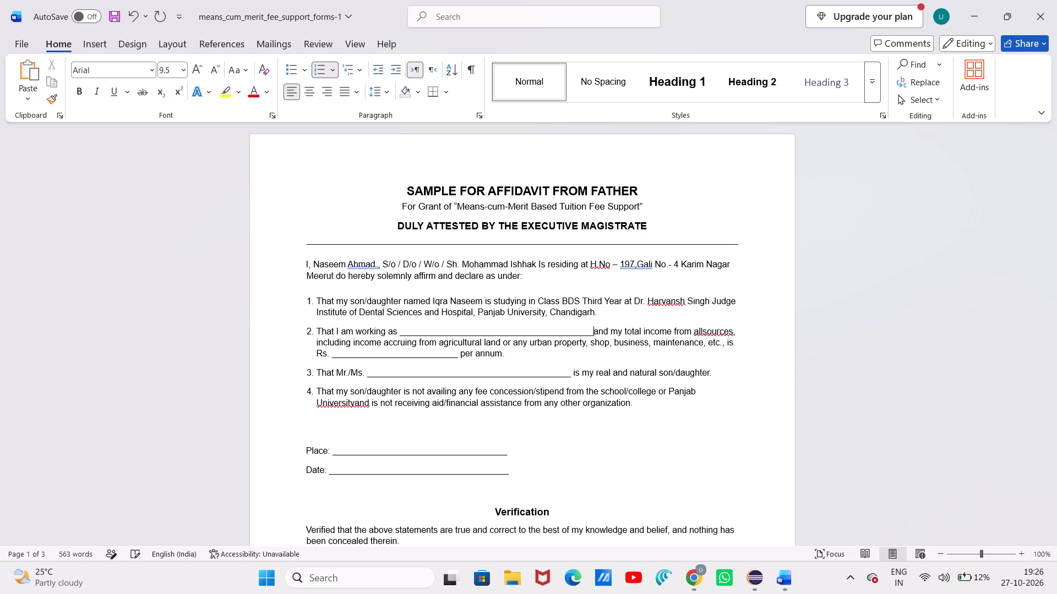
{"action": "key", "text": "BackSpace"}
{"action": "key", "text": "BackSpace"}
{"action": "key", "text": "BackSpace"}
{"action": "key", "text": "BackSpace"}
{"action": "key", "text": "BackSpace"}
{"action": "key", "text": "BackSpace"}
{"action": "key", "text": "BackSpace"}
{"action": "key", "text": "BackSpace"}
{"action": "key", "text": "BackSpace"}
{"action": "key", "text": "BackSpace"}
{"action": "key", "text": "BackSpace"}
{"action": "key", "text": "BackSpace"}
{"action": "key", "text": "BackSpace"}
{"action": "key", "text": "BackSpace"}
{"action": "key", "text": "BackSpace"}
{"action": "key", "text": "BackSpace"}
{"action": "key", "text": "BackSpace"}
{"action": "key", "text": "BackSpace"}
{"action": "key", "text": "BackSpace"}
{"action": "key", "text": "BackSpace"}
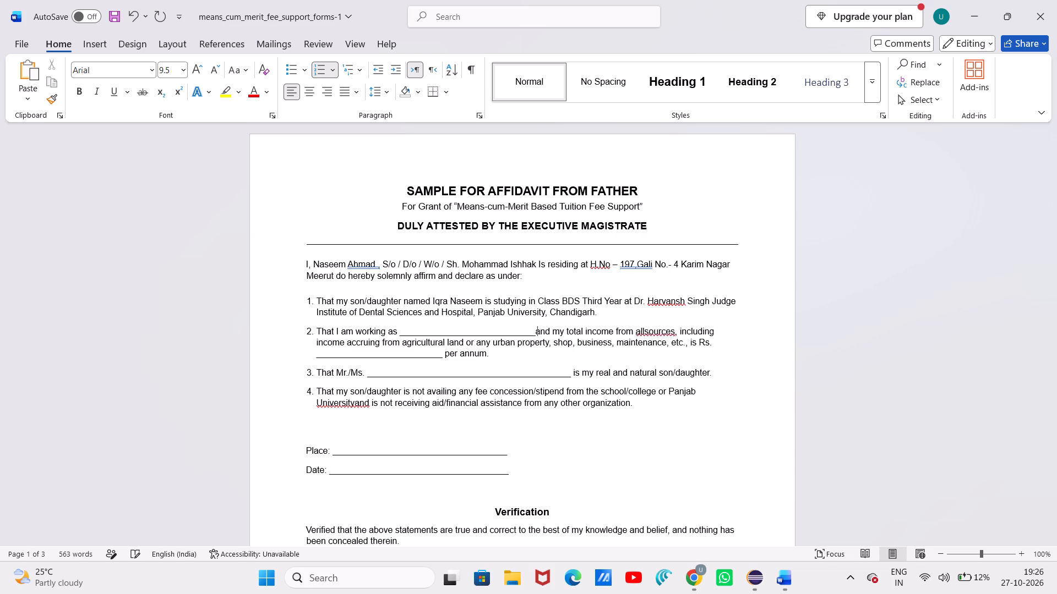
{"action": "key", "text": "BackSpace"}
{"action": "key", "text": "BackSpace"}
{"action": "key", "text": "BackSpace"}
{"action": "key", "text": "BackSpace"}
{"action": "key", "text": "BackSpace"}
{"action": "key", "text": "BackSpace"}
{"action": "key", "text": "BackSpace"}
{"action": "key", "text": "BackSpace"}
{"action": "key", "text": "BackSpace"}
{"action": "key", "text": "BackSpace"}
{"action": "key", "text": "BackSpace"}
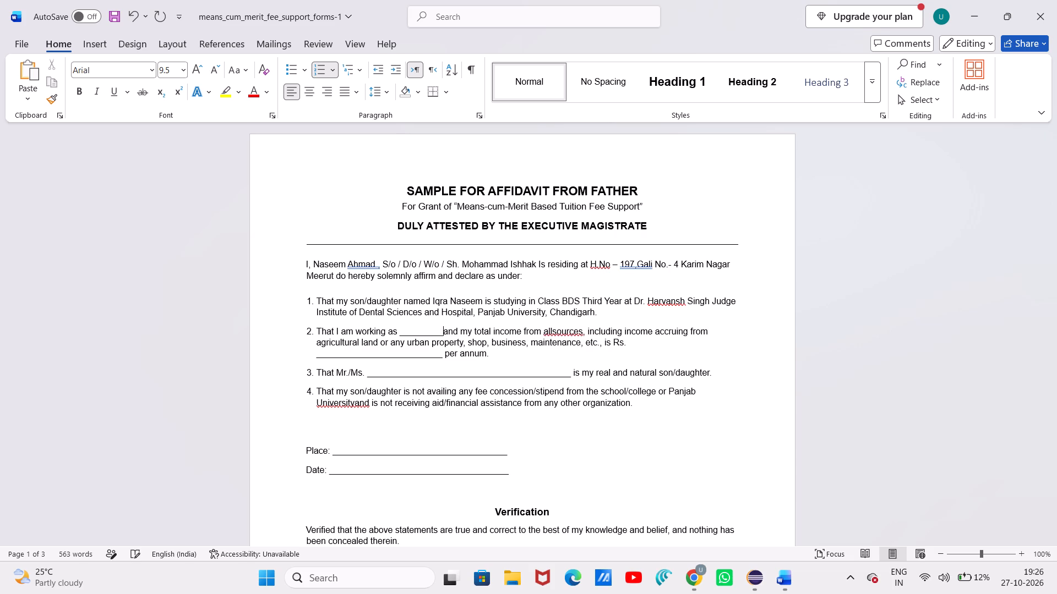
{"action": "key", "text": "BackSpace"}
{"action": "key", "text": "BackSpace"}
{"action": "key", "text": "BackSpace"}
{"action": "key", "text": "BackSpace"}
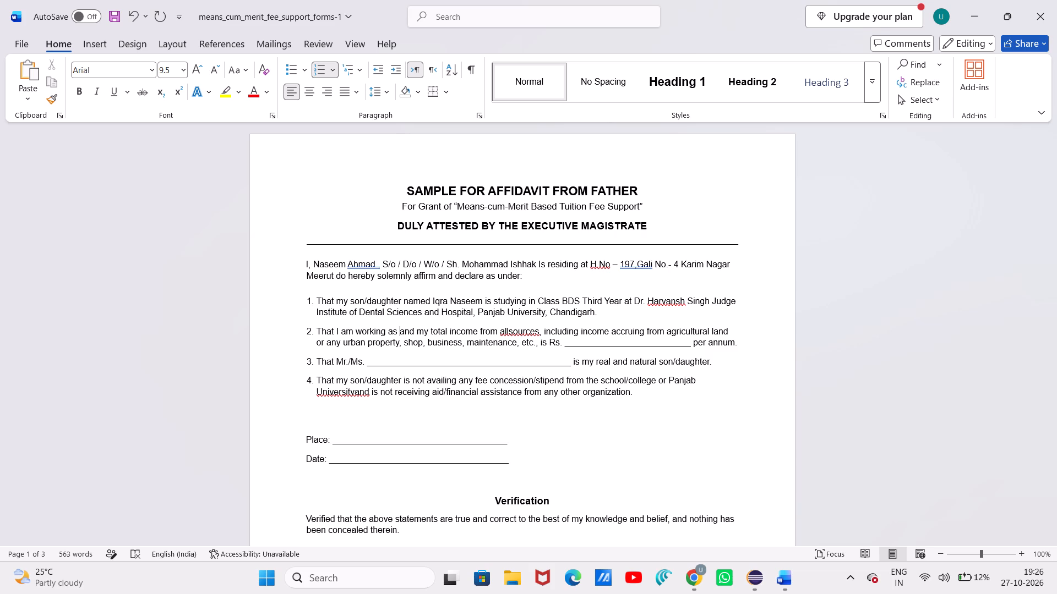
Enter "a Street Vendor" as the occupation after "working as" in item 2.
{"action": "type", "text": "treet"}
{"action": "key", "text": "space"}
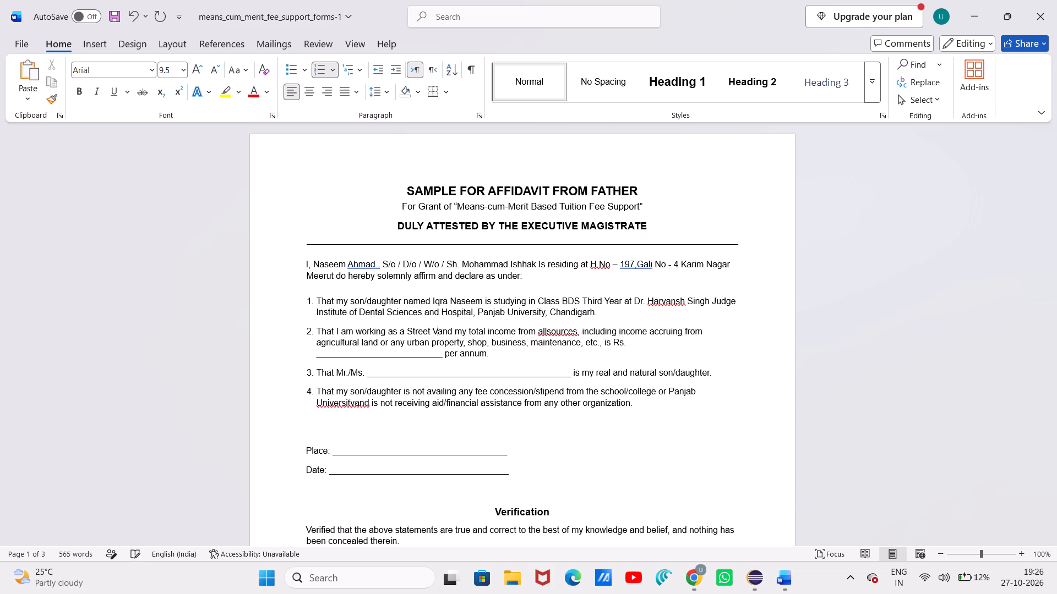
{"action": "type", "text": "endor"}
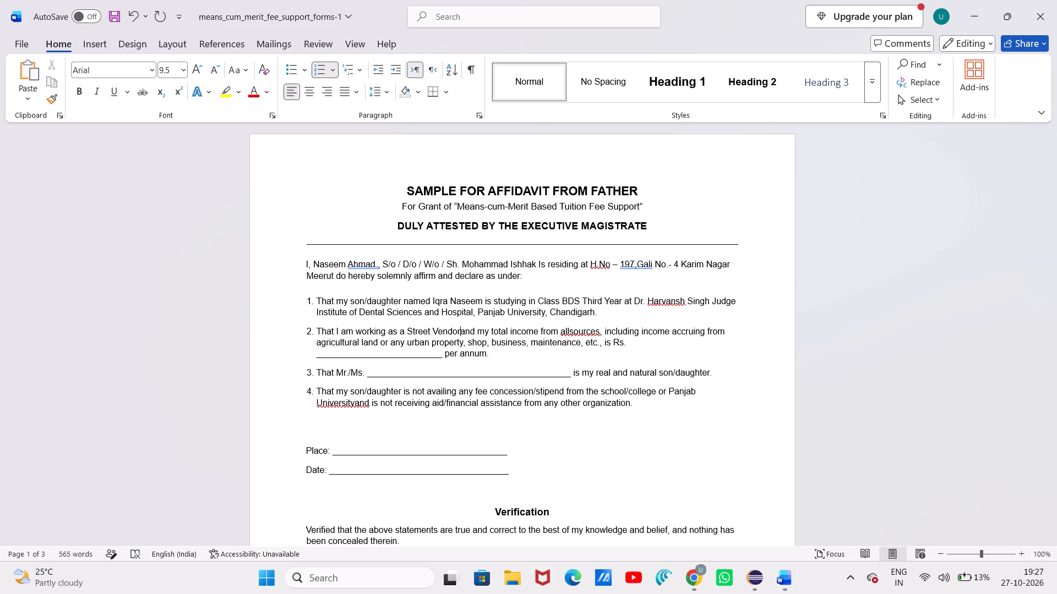
Insert an additional space between "Street" and "Vendor" in item 2.
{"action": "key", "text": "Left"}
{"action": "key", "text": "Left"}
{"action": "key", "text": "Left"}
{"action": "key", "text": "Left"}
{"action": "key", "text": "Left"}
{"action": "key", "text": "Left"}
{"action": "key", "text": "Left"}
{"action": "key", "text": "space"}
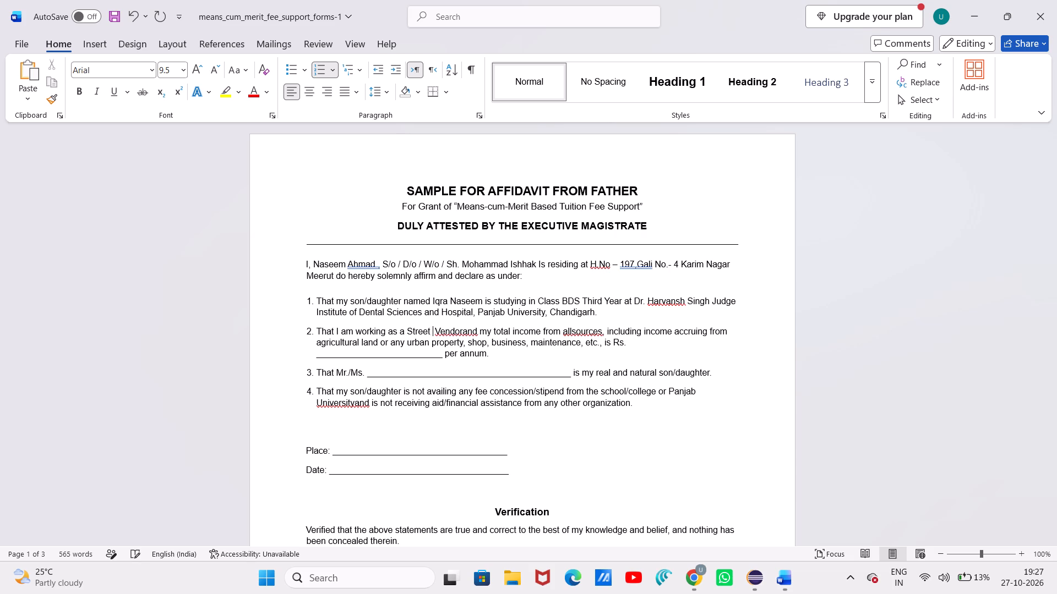
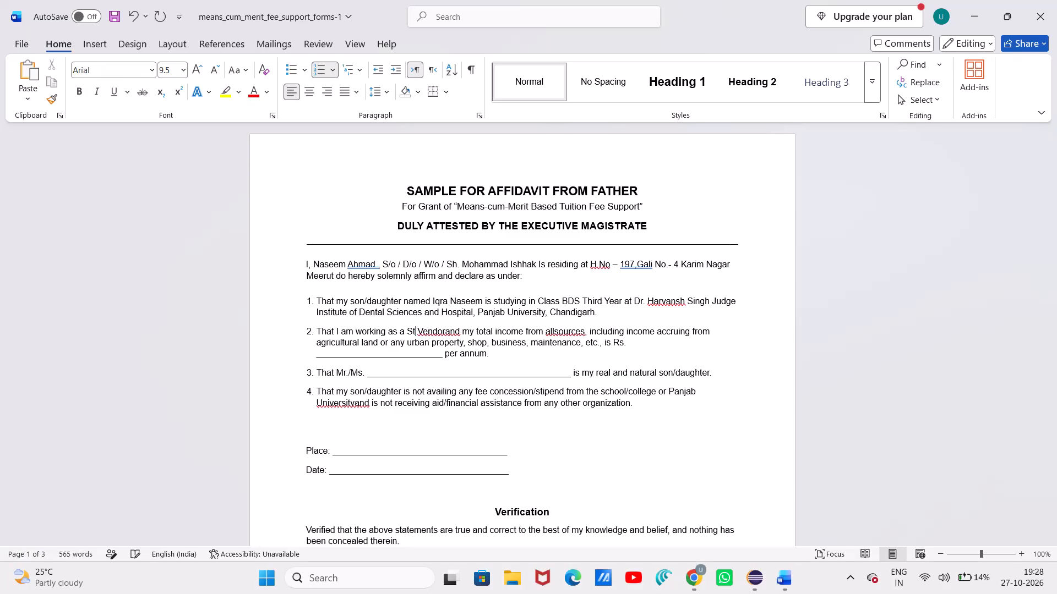
Replace the word "Street" in the item 2 occupation with "Clothes".
{"action": "key", "text": "BackSpace"}
{"action": "key", "text": "BackSpace"}
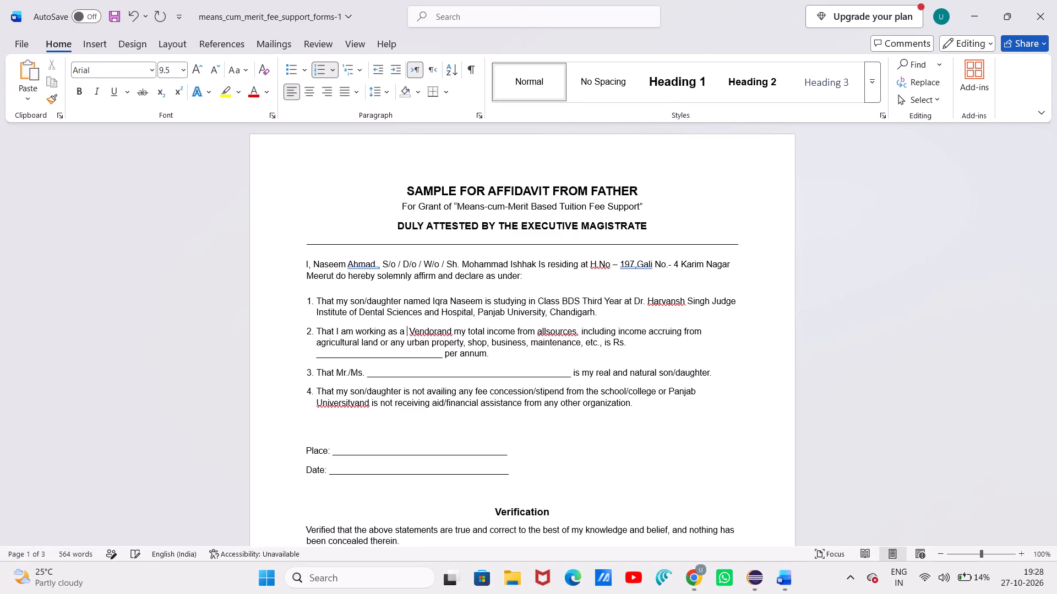
{"action": "key", "text": "c"}
{"action": "type", "text": "lothes"}
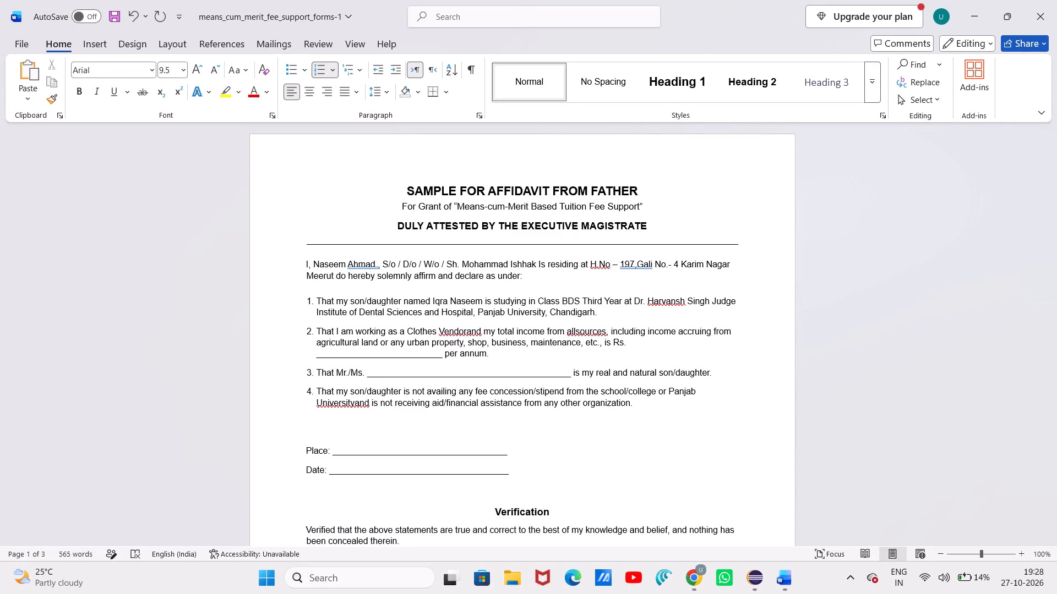
Replace "Vendor" in the item 2 occupation with "Seller", leaving a single space before "and my total income".
{"action": "key", "text": "Right"}
{"action": "key", "text": "Right"}
{"action": "key", "text": "Right"}
{"action": "key", "text": "Right"}
{"action": "key", "text": "Right"}
{"action": "key", "text": "Right"}
{"action": "key", "text": "BackSpace"}
{"action": "key", "text": "BackSpace"}
{"action": "key", "text": "BackSpace"}
{"action": "key", "text": "BackSpace"}
{"action": "key", "text": "BackSpace"}
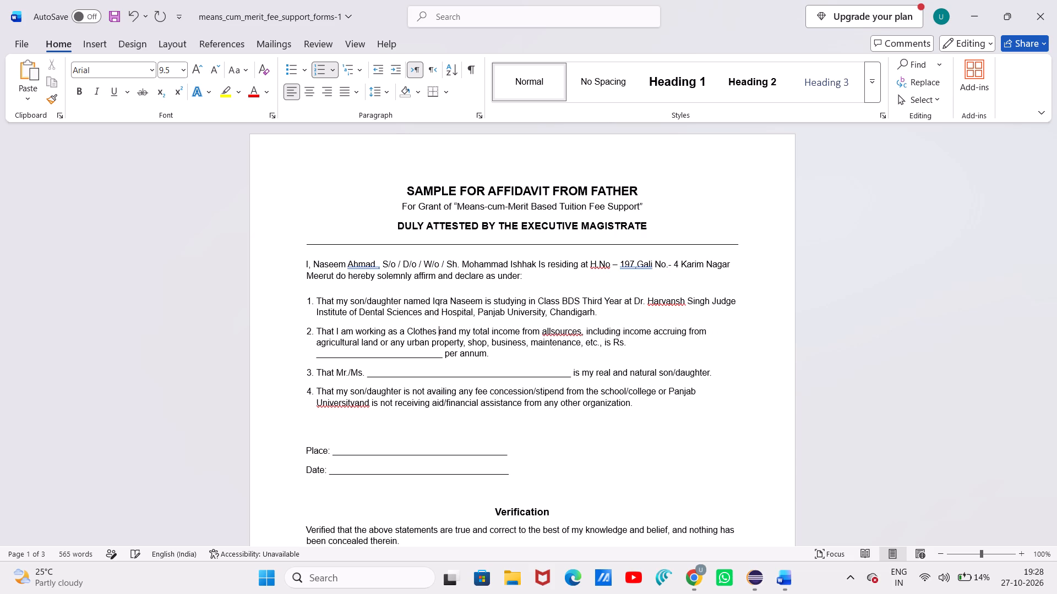
{"action": "key", "text": "BackSpace"}
{"action": "key", "text": "space"}
{"action": "key", "text": "s"}
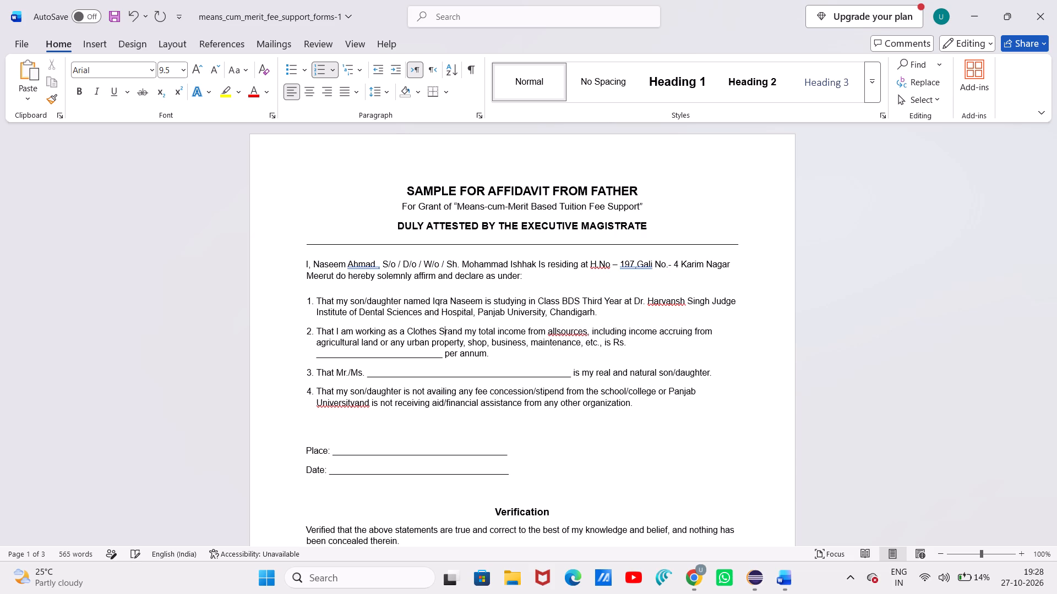
{"action": "type", "text": "eller"}
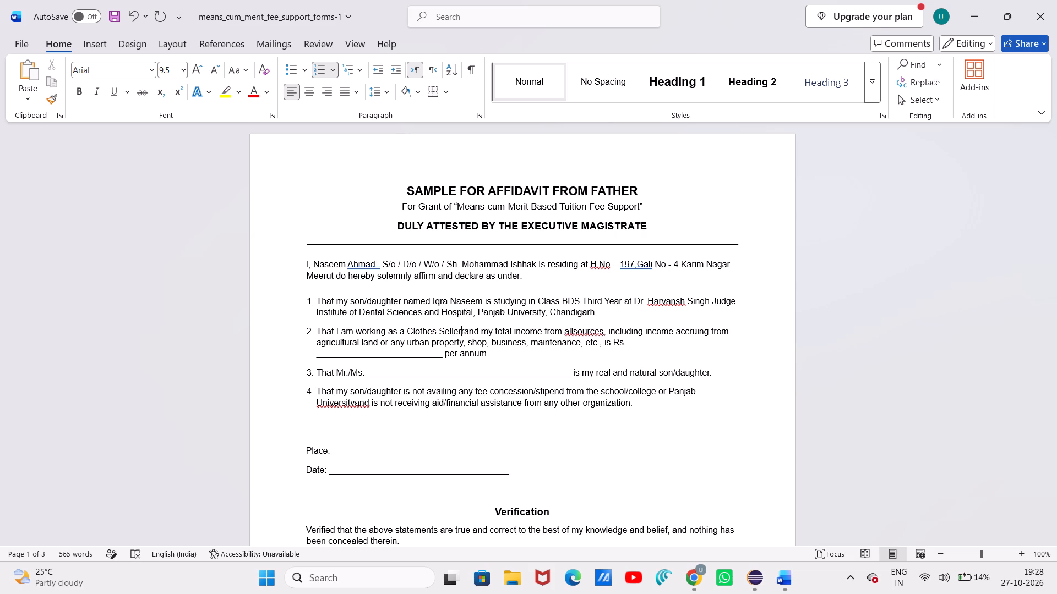
{"action": "key", "text": "space"}
{"action": "key", "text": "Right"}
{"action": "key", "text": "BackSpace"}
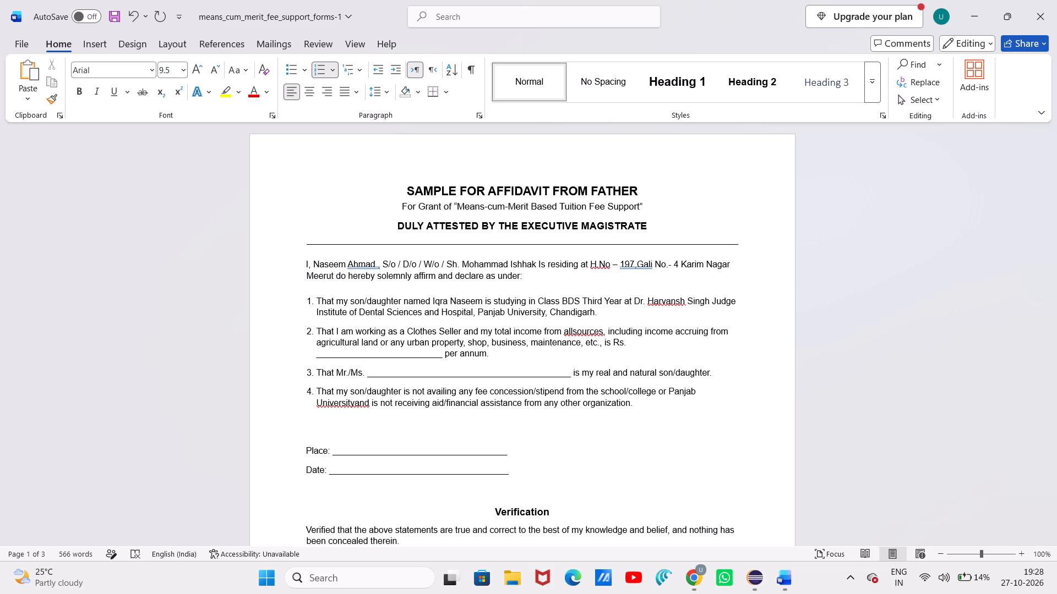
Replace the underscore blank after "is Rs." in item 2 with the annual income 96000, keeping spaces around it.
{"action": "key", "text": "Right"}
{"action": "key", "text": "Right"}
{"action": "key", "text": "Right"}
{"action": "key", "text": "Right"}
{"action": "key", "text": "Right"}
{"action": "key", "text": "Right"}
{"action": "key", "text": "Right"}
{"action": "key", "text": "Right"}
{"action": "key", "text": "Right"}
{"action": "key", "text": "Right"}
{"action": "key", "text": "Right"}
{"action": "key", "text": "Right"}
{"action": "key", "text": "Right"}
{"action": "key", "text": "Right"}
{"action": "key", "text": "Right"}
{"action": "key", "text": "Right"}
{"action": "key", "text": "Right"}
{"action": "key", "text": "Right"}
{"action": "key", "text": "Right"}
{"action": "key", "text": "Right"}
{"action": "key", "text": "Right"}
{"action": "key", "text": "Right"}
{"action": "key", "text": "Right"}
{"action": "key", "text": "Right"}
{"action": "key", "text": "Right"}
{"action": "key", "text": "Right"}
{"action": "key", "text": "Right"}
{"action": "key", "text": "Right"}
{"action": "key", "text": "Right"}
{"action": "key", "text": "Right"}
{"action": "key", "text": "Right"}
{"action": "key", "text": "Right"}
{"action": "key", "text": "Right"}
{"action": "key", "text": "Right"}
{"action": "key", "text": "Right"}
{"action": "key", "text": "Right"}
{"action": "key", "text": "Right"}
{"action": "key", "text": "Right"}
{"action": "key", "text": "Right"}
{"action": "key", "text": "Right"}
{"action": "key", "text": "Right"}
{"action": "key", "text": "Right"}
{"action": "key", "text": "Right"}
{"action": "key", "text": "BackSpace"}
{"action": "key", "text": "BackSpace"}
{"action": "key", "text": "BackSpace"}
{"action": "key", "text": "BackSpace"}
{"action": "key", "text": "BackSpace"}
{"action": "key", "text": "BackSpace"}
{"action": "key", "text": "BackSpace"}
{"action": "key", "text": "BackSpace"}
{"action": "key", "text": "BackSpace"}
{"action": "key", "text": "BackSpace"}
{"action": "key", "text": "BackSpace"}
{"action": "key", "text": "BackSpace"}
{"action": "key", "text": "BackSpace"}
{"action": "key", "text": "BackSpace"}
{"action": "key", "text": "BackSpace"}
{"action": "key", "text": "BackSpace"}
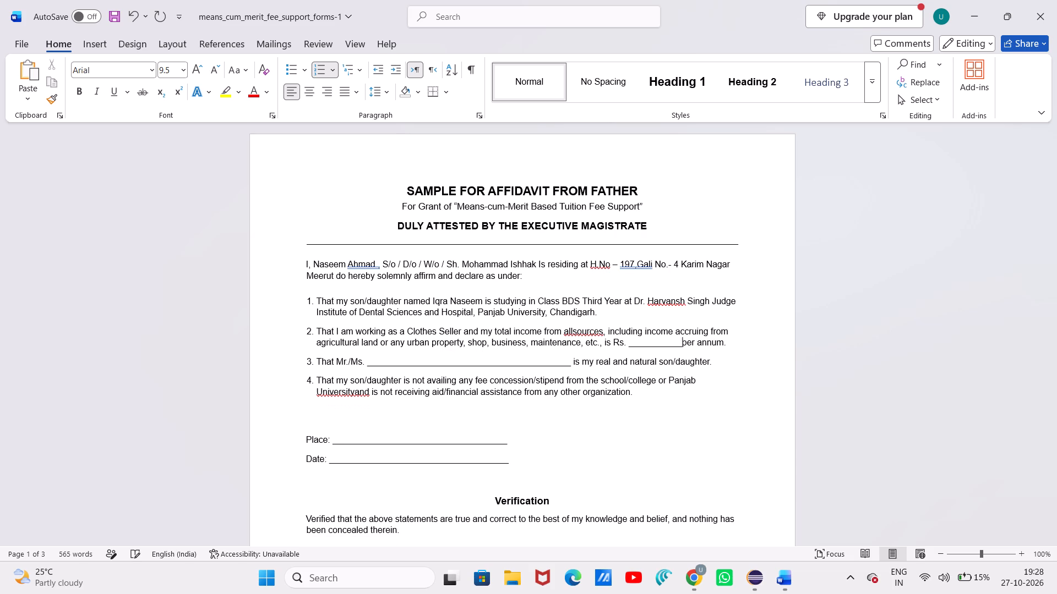
{"action": "key", "text": "BackSpace"}
{"action": "key", "text": "BackSpace"}
{"action": "key", "text": "BackSpace"}
{"action": "key", "text": "BackSpace"}
{"action": "key", "text": "BackSpace"}
{"action": "key", "text": "BackSpace"}
{"action": "key", "text": "BackSpace"}
{"action": "key", "text": "BackSpace"}
{"action": "key", "text": "BackSpace"}
{"action": "key", "text": "BackSpace"}
{"action": "key", "text": "BackSpace"}
{"action": "key", "text": "BackSpace"}
{"action": "key", "text": "BackSpace"}
{"action": "type", "text": "."}
{"action": "key", "text": "space"}
{"action": "type", "text": "96000"}
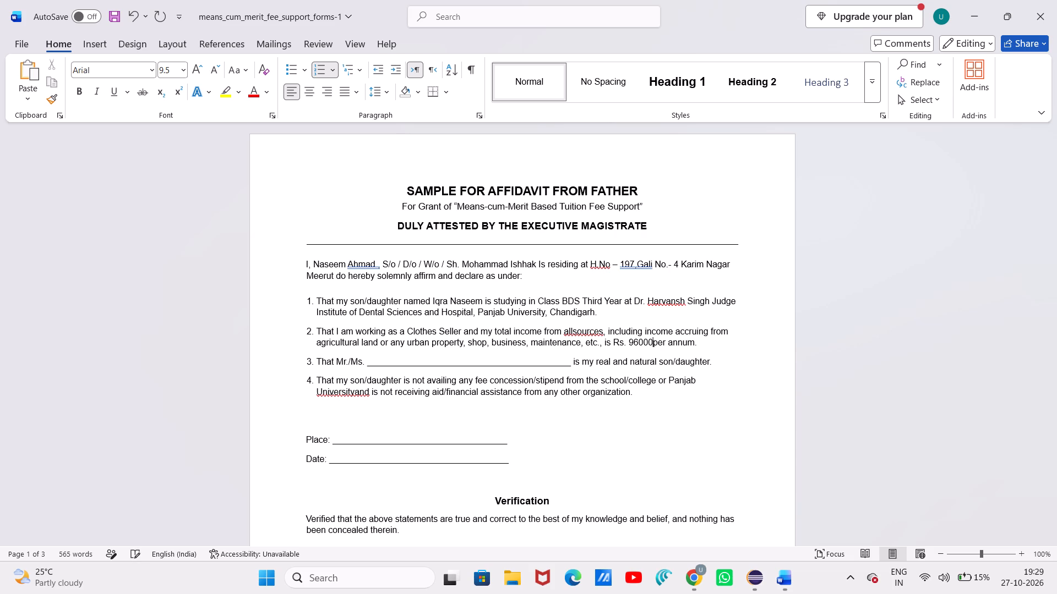
{"action": "key", "text": "space"}
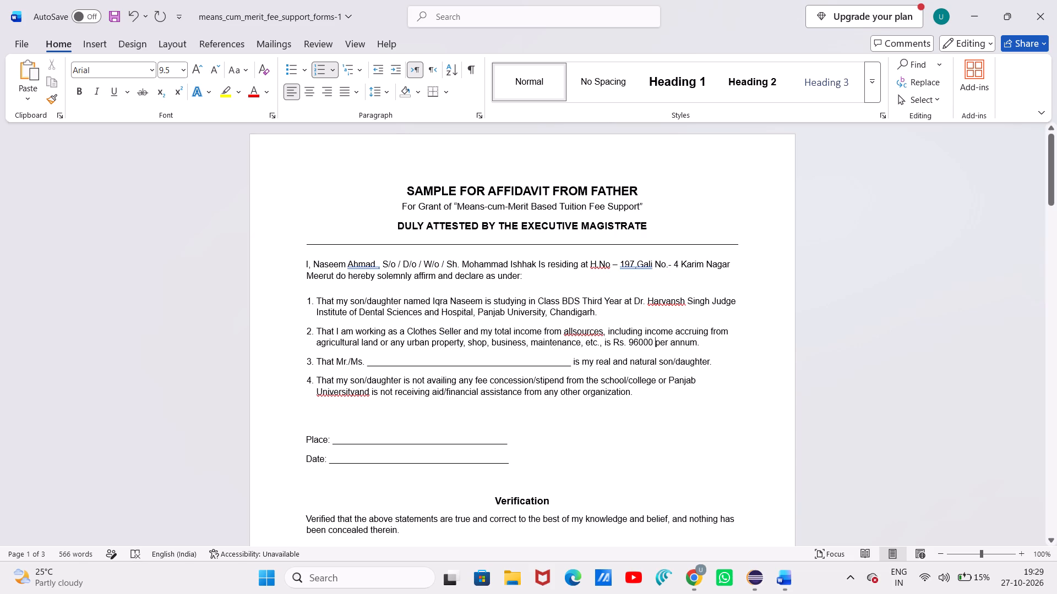
Replace the underscore blank after "That Mr./Ms." in item 3 with the daughter's name, keeping a space before "is my real".
{"action": "left_click", "coordinate": [571, 366]}
{"action": "key", "text": "BackSpace"}
{"action": "key", "text": "BackSpace"}
{"action": "key", "text": "BackSpace"}
{"action": "key", "text": "BackSpace"}
{"action": "key", "text": "BackSpace"}
{"action": "key", "text": "BackSpace"}
{"action": "key", "text": "BackSpace"}
{"action": "key", "text": "BackSpace"}
{"action": "key", "text": "BackSpace"}
{"action": "key", "text": "BackSpace"}
{"action": "key", "text": "BackSpace"}
{"action": "key", "text": "BackSpace"}
{"action": "key", "text": "BackSpace"}
{"action": "key", "text": "BackSpace"}
{"action": "key", "text": "BackSpace"}
{"action": "key", "text": "BackSpace"}
{"action": "key", "text": "BackSpace"}
{"action": "key", "text": "BackSpace"}
{"action": "key", "text": "BackSpace"}
{"action": "key", "text": "BackSpace"}
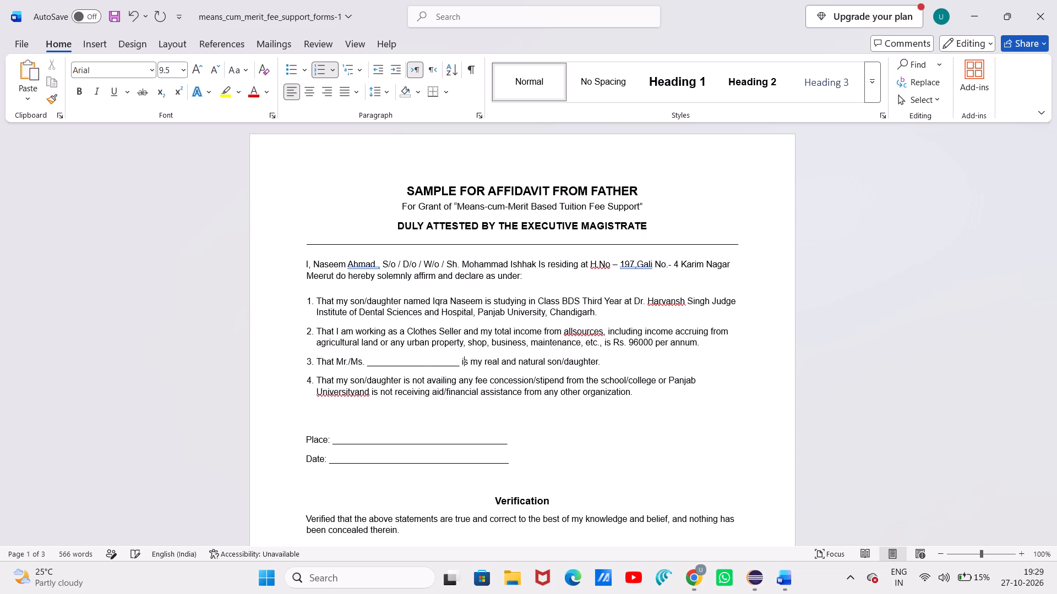
{"action": "key", "text": "BackSpace"}
{"action": "key", "text": "BackSpace"}
{"action": "key", "text": "BackSpace"}
{"action": "key", "text": "BackSpace"}
{"action": "key", "text": "BackSpace"}
{"action": "key", "text": "BackSpace"}
{"action": "key", "text": "BackSpace"}
{"action": "key", "text": "BackSpace"}
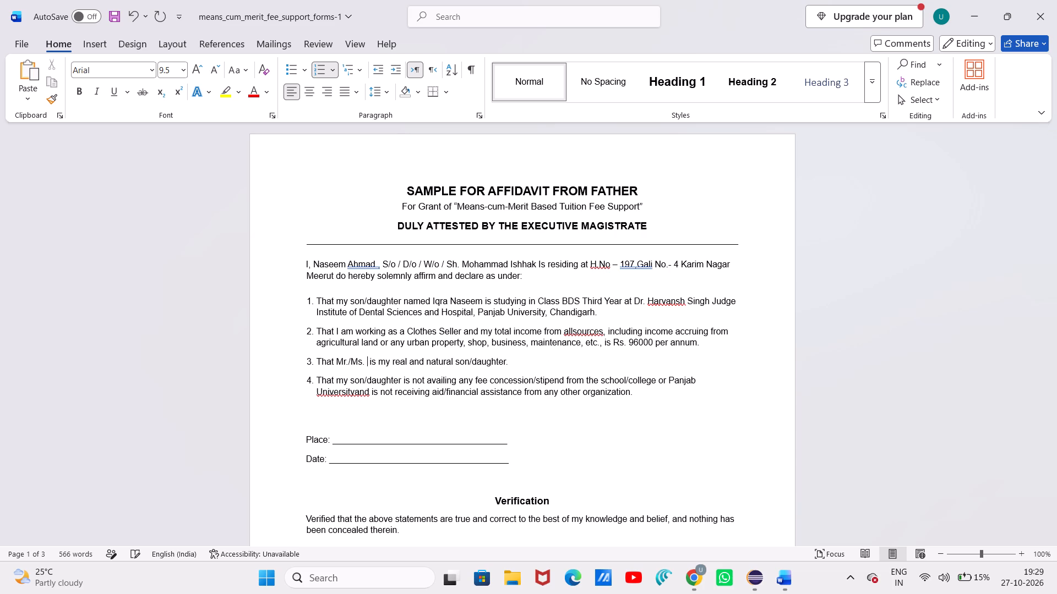
{"action": "key", "text": "Right"}
{"action": "key", "text": "BackSpace"}
{"action": "key", "text": "BackSpace"}
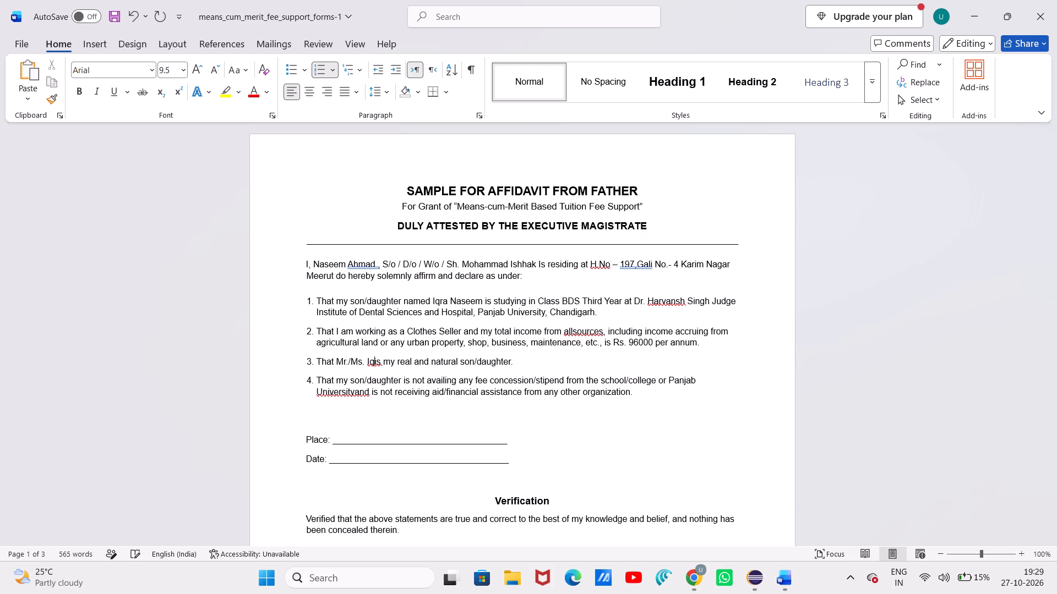
{"action": "type", "text": "asee"}
{"action": "type", "text": "m"}
{"action": "key", "text": "space"}
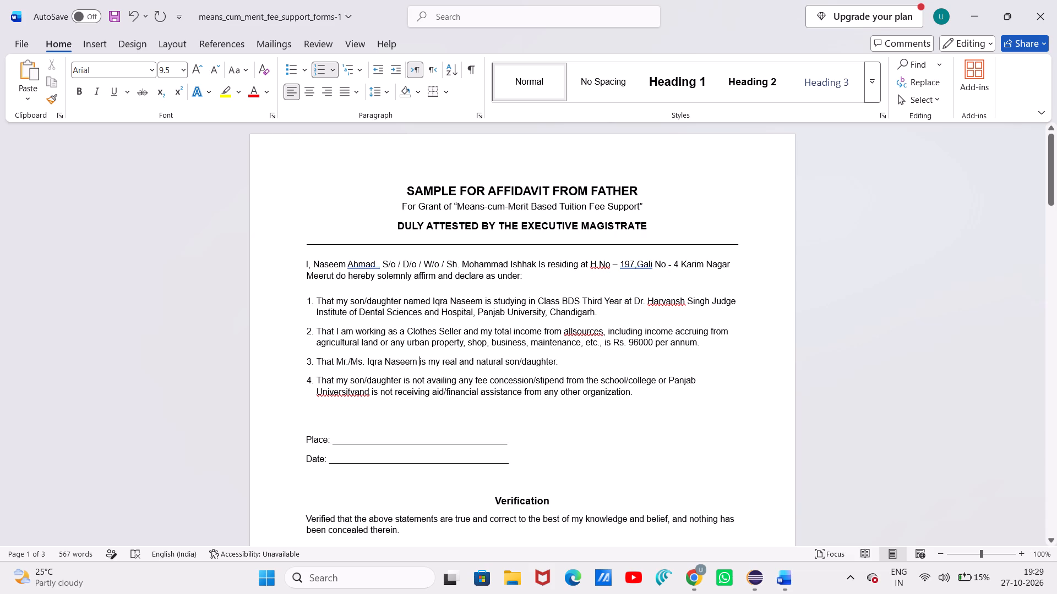
Replace the underscore blank after "Place:" in the father's affidavit with Meerut.
{"action": "left_click", "coordinate": [516, 443]}
{"action": "key", "text": "BackSpace"}
{"action": "key", "text": "BackSpace"}
{"action": "key", "text": "BackSpace"}
{"action": "key", "text": "BackSpace"}
{"action": "key", "text": "BackSpace"}
{"action": "key", "text": "BackSpace"}
{"action": "key", "text": "BackSpace"}
{"action": "key", "text": "BackSpace"}
{"action": "key", "text": "BackSpace"}
{"action": "key", "text": "BackSpace"}
{"action": "key", "text": "BackSpace"}
{"action": "key", "text": "BackSpace"}
{"action": "key", "text": "BackSpace"}
{"action": "key", "text": "BackSpace"}
{"action": "key", "text": "BackSpace"}
{"action": "key", "text": "BackSpace"}
{"action": "key", "text": "BackSpace"}
{"action": "key", "text": "BackSpace"}
{"action": "key", "text": "BackSpace"}
{"action": "key", "text": "BackSpace"}
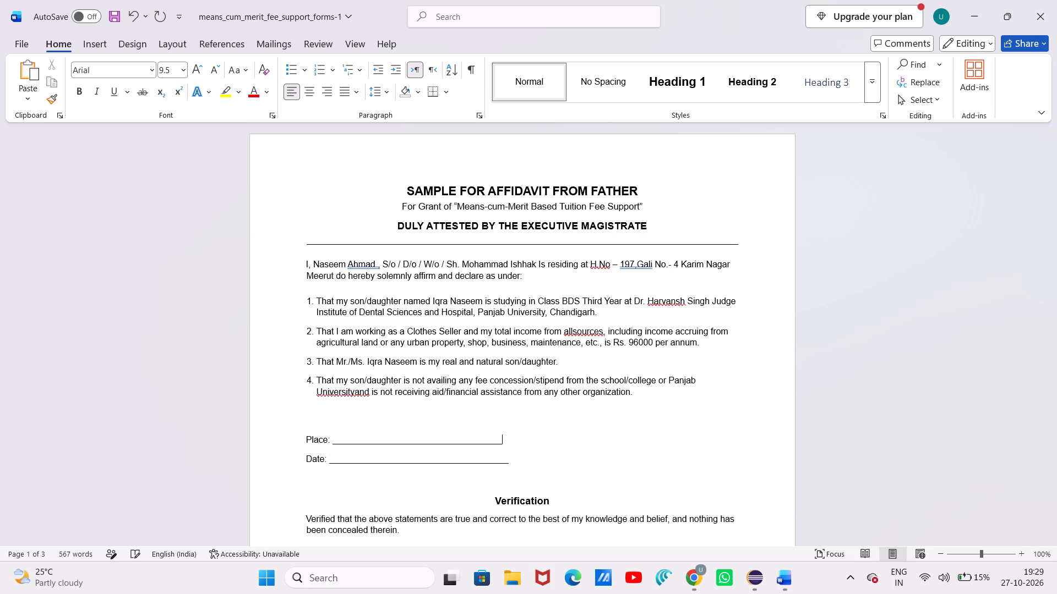
{"action": "key", "text": "BackSpace"}
{"action": "key", "text": "BackSpace"}
{"action": "key", "text": "BackSpace"}
{"action": "key", "text": "BackSpace"}
{"action": "key", "text": "BackSpace"}
{"action": "key", "text": "BackSpace"}
{"action": "key", "text": "BackSpace"}
{"action": "key", "text": "BackSpace"}
{"action": "key", "text": "BackSpace"}
{"action": "key", "text": "BackSpace"}
{"action": "key", "text": "BackSpace"}
{"action": "key", "text": "BackSpace"}
{"action": "key", "text": "BackSpace"}
{"action": "type", "text": "eeryt"}
{"action": "key", "text": "BackSpace"}
{"action": "key", "text": "BackSpace"}
{"action": "type", "text": "ut"}
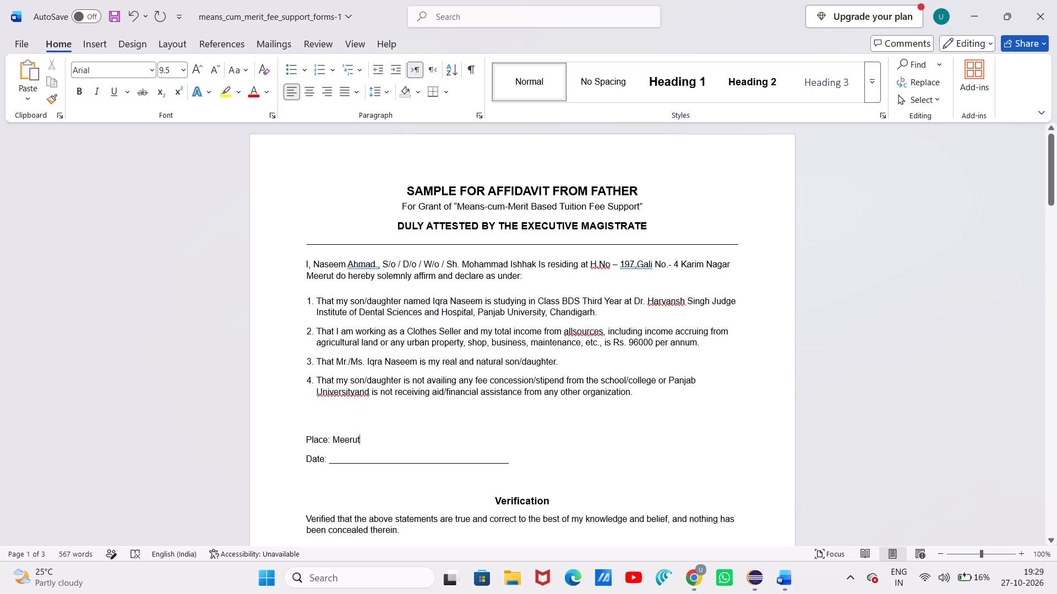
Replace the underscore blank after "Date:" in the father's affidavit with 28/10/2026.
{"action": "left_click", "coordinate": [515, 465]}
{"action": "key", "text": "BackSpace"}
{"action": "key", "text": "BackSpace"}
{"action": "key", "text": "BackSpace"}
{"action": "key", "text": "BackSpace"}
{"action": "key", "text": "BackSpace"}
{"action": "key", "text": "BackSpace"}
{"action": "key", "text": "BackSpace"}
{"action": "key", "text": "BackSpace"}
{"action": "key", "text": "BackSpace"}
{"action": "key", "text": "BackSpace"}
{"action": "key", "text": "BackSpace"}
{"action": "key", "text": "BackSpace"}
{"action": "key", "text": "BackSpace"}
{"action": "key", "text": "BackSpace"}
{"action": "key", "text": "BackSpace"}
{"action": "key", "text": "BackSpace"}
{"action": "key", "text": "BackSpace"}
{"action": "key", "text": "BackSpace"}
{"action": "key", "text": "BackSpace"}
{"action": "key", "text": "BackSpace"}
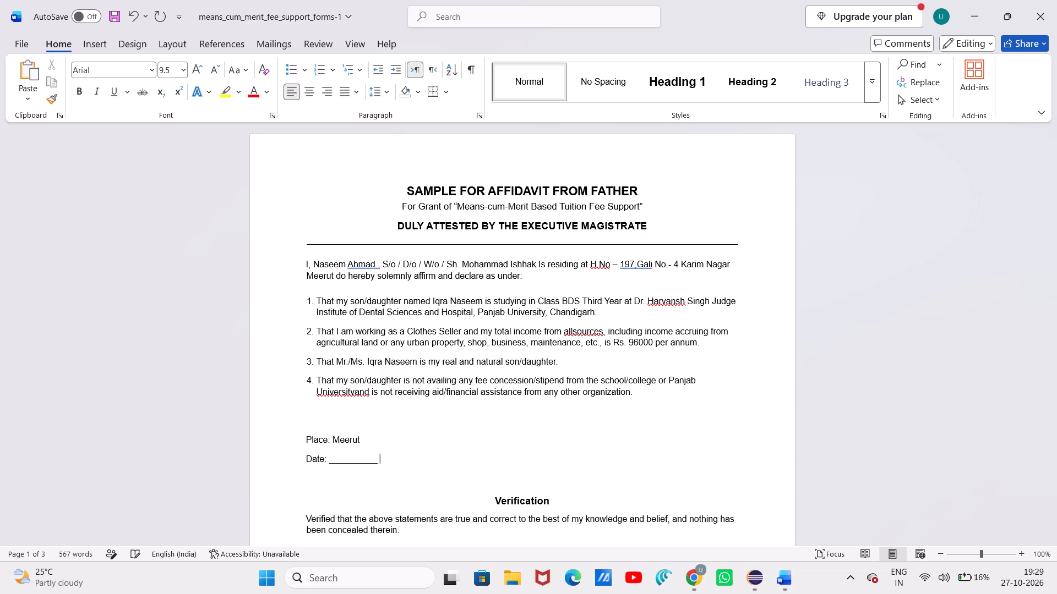
{"action": "key", "text": "BackSpace"}
{"action": "key", "text": "BackSpace"}
{"action": "key", "text": "BackSpace"}
{"action": "key", "text": "BackSpace"}
{"action": "key", "text": "BackSpace"}
{"action": "key", "text": "BackSpace"}
{"action": "key", "text": "BackSpace"}
{"action": "key", "text": "BackSpace"}
{"action": "key", "text": "BackSpace"}
{"action": "key", "text": "2"}
{"action": "key", "text": "8"}
{"action": "key", "text": "slash"}
{"action": "type", "text": "10/2026"}
Review the rest of the document, covering the application form, certificates and mother's affidavit, for blanks still needing entries.
{"action": "scroll", "coordinate": [646, 411], "scroll_direction": "down", "scroll_amount": 2}
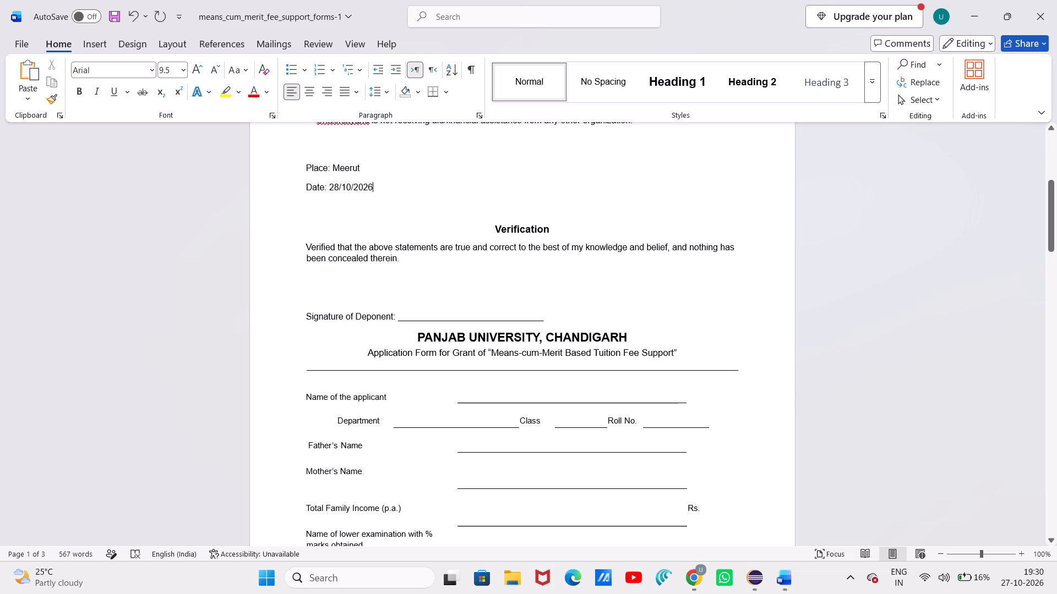
{"action": "scroll", "coordinate": [631, 372], "scroll_direction": "down", "scroll_amount": 1}
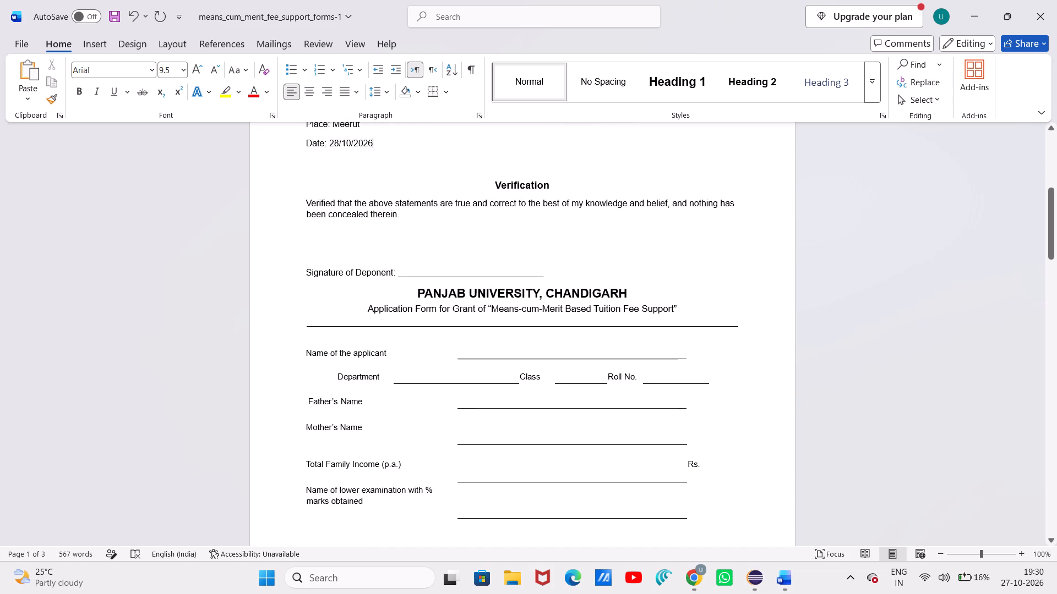
{"action": "scroll", "coordinate": [646, 399], "scroll_direction": "down", "scroll_amount": 1}
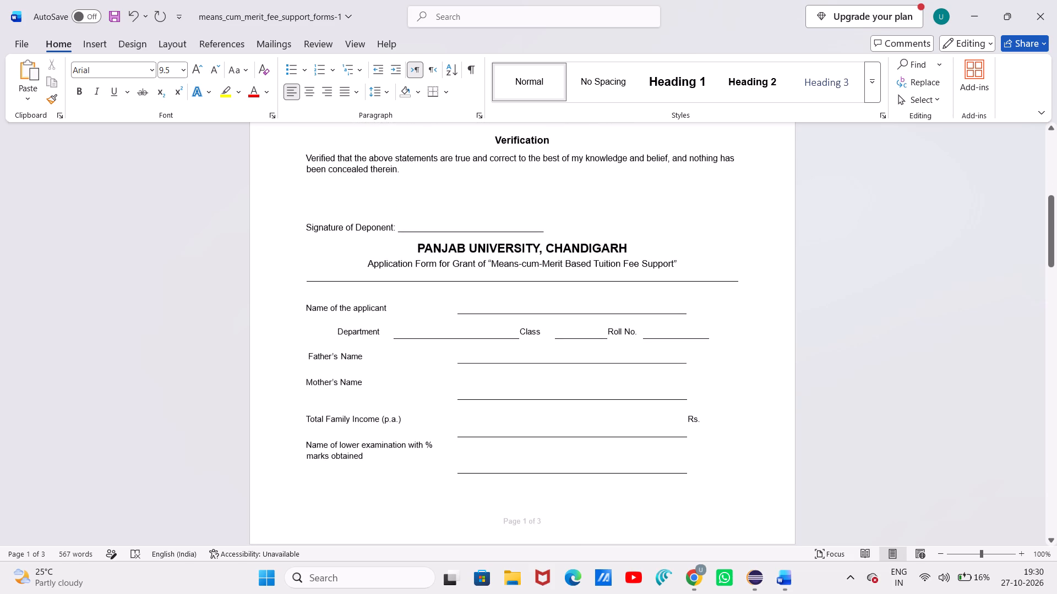
{"action": "scroll", "coordinate": [542, 351], "scroll_direction": "down", "scroll_amount": 1}
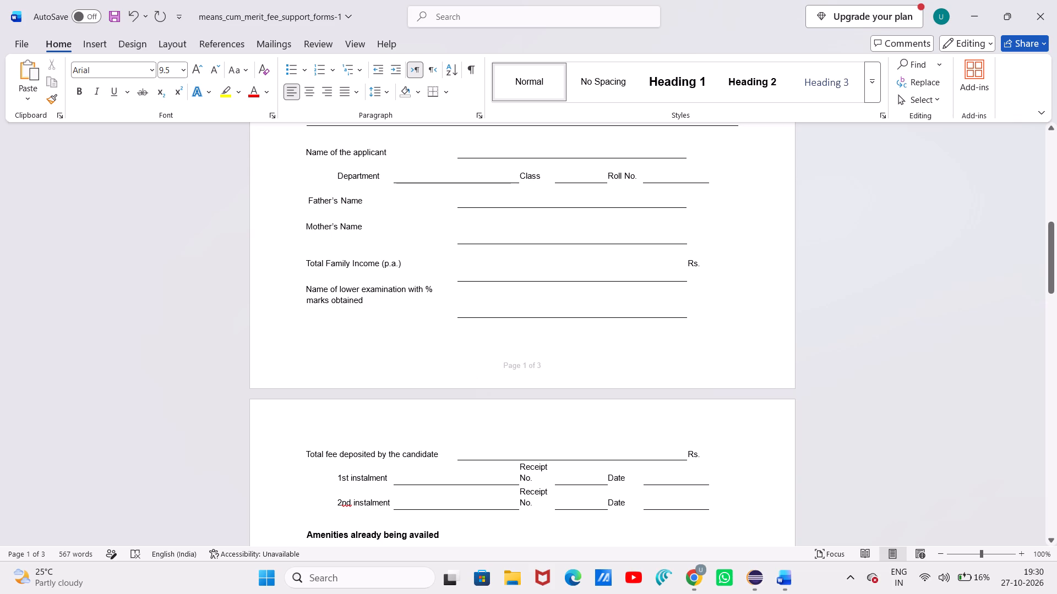
{"action": "scroll", "coordinate": [428, 313], "scroll_direction": "down", "scroll_amount": 2}
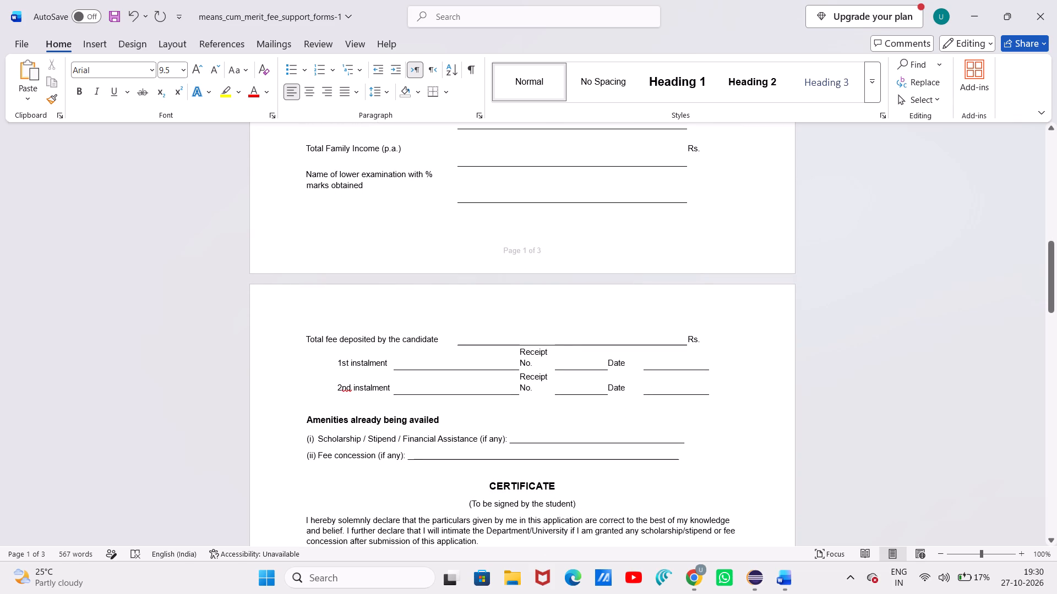
{"action": "scroll", "coordinate": [434, 483], "scroll_direction": "down", "scroll_amount": 1}
{"action": "scroll", "coordinate": [426, 396], "scroll_direction": "down", "scroll_amount": 1}
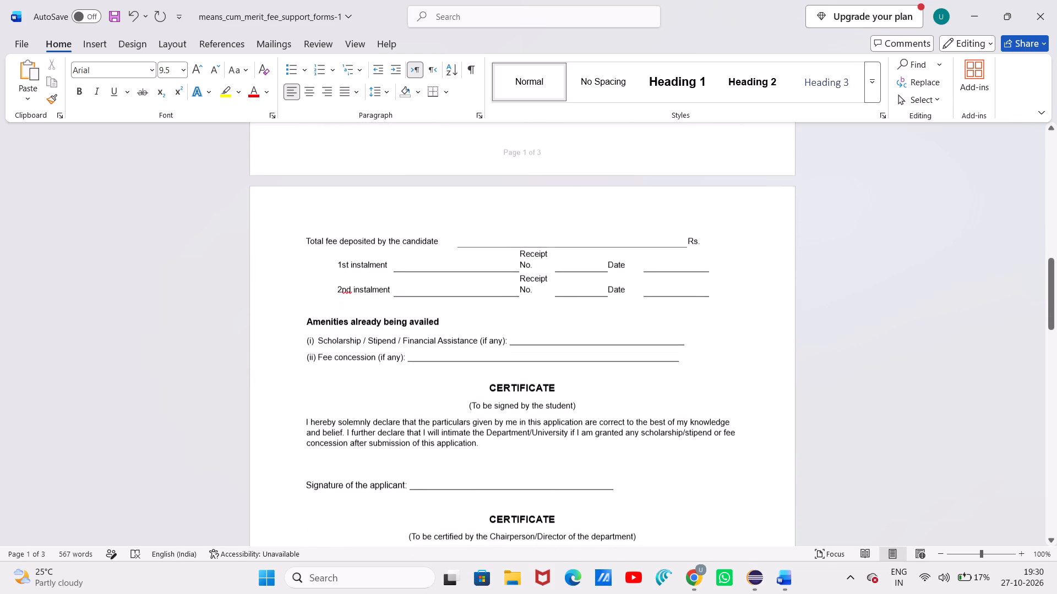
{"action": "scroll", "coordinate": [386, 354], "scroll_direction": "down", "scroll_amount": 1}
{"action": "scroll", "coordinate": [423, 392], "scroll_direction": "down", "scroll_amount": 1}
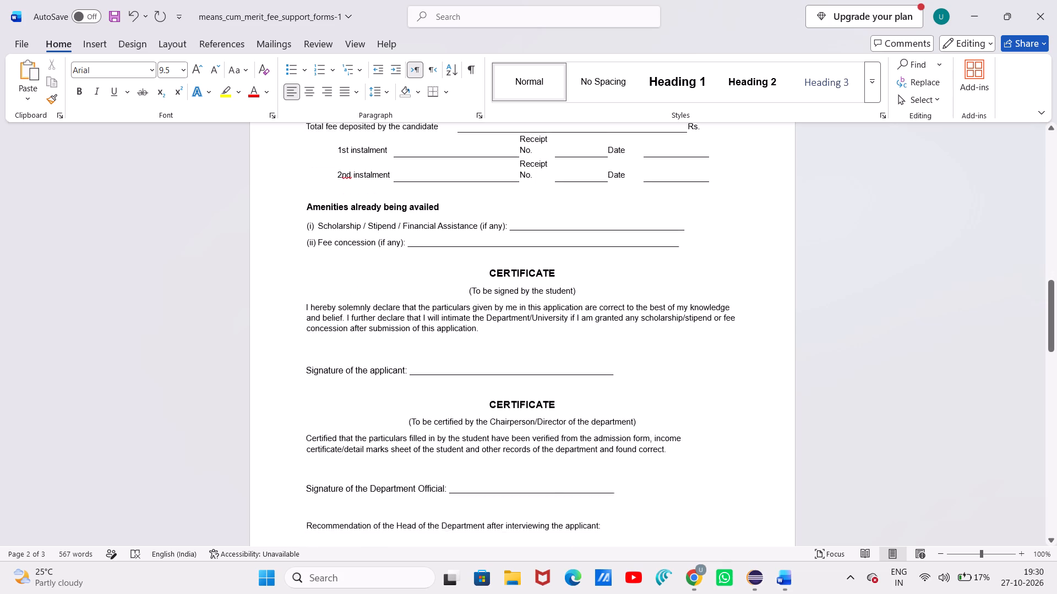
{"action": "scroll", "coordinate": [423, 392], "scroll_direction": "down", "scroll_amount": 2}
{"action": "scroll", "coordinate": [378, 356], "scroll_direction": "down", "scroll_amount": 1}
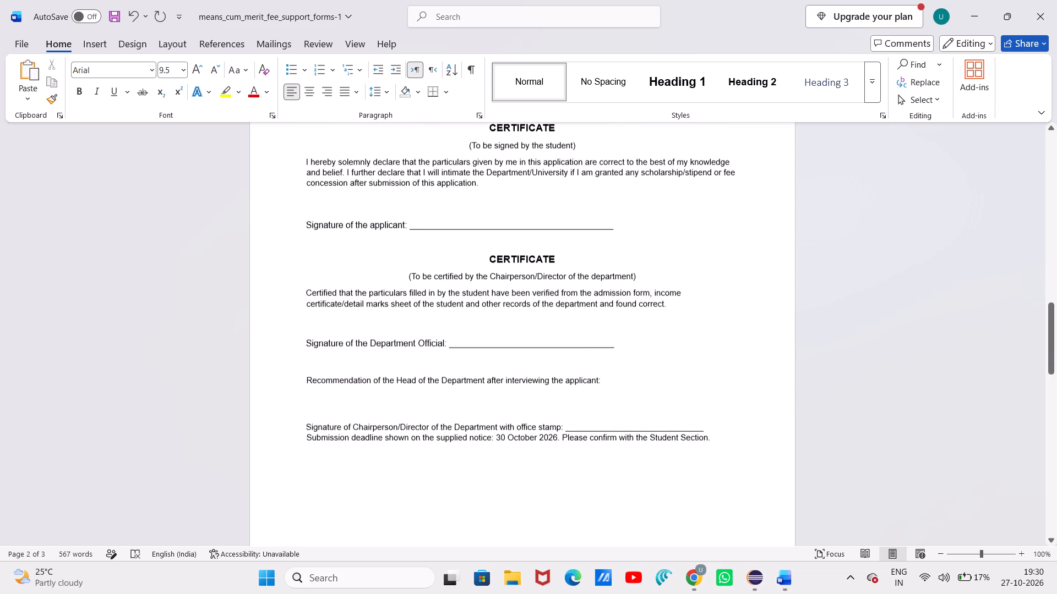
{"action": "scroll", "coordinate": [442, 362], "scroll_direction": "down", "scroll_amount": 2}
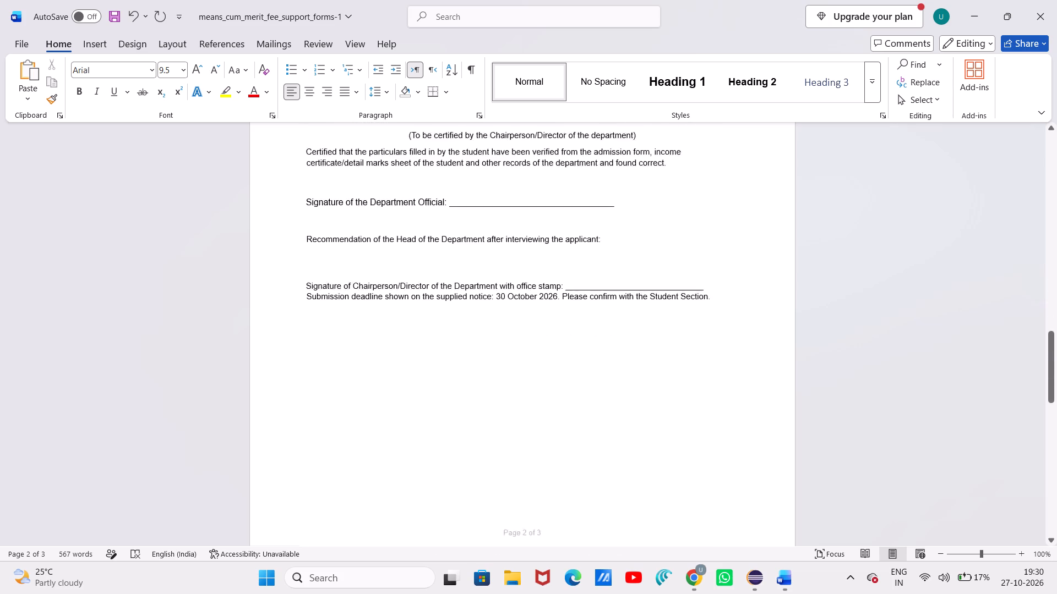
{"action": "scroll", "coordinate": [435, 398], "scroll_direction": "down", "scroll_amount": 1}
{"action": "scroll", "coordinate": [585, 313], "scroll_direction": "down", "scroll_amount": 2}
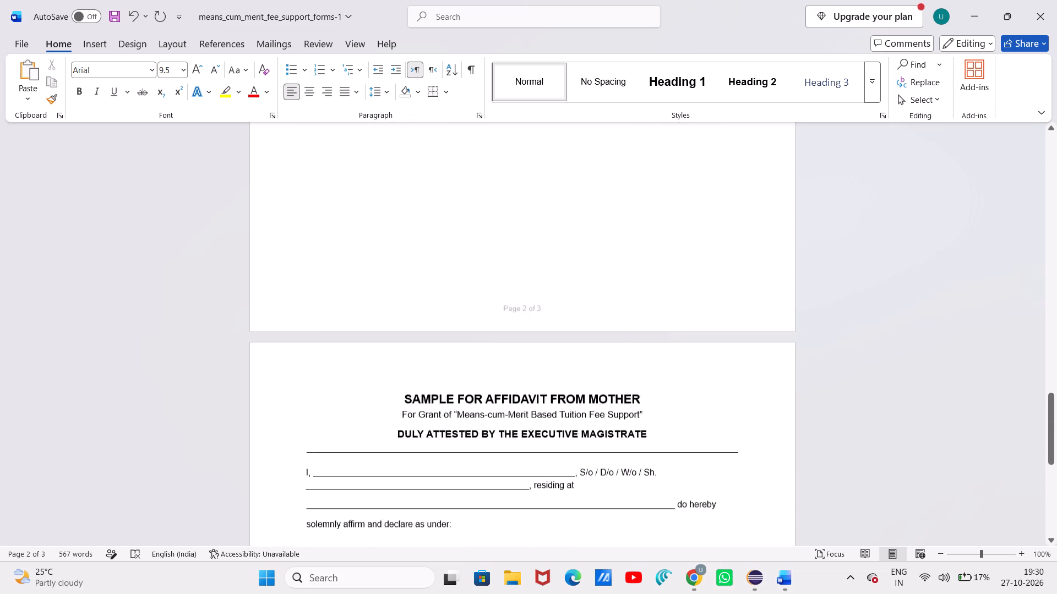
{"action": "scroll", "coordinate": [585, 313], "scroll_direction": "down", "scroll_amount": 2}
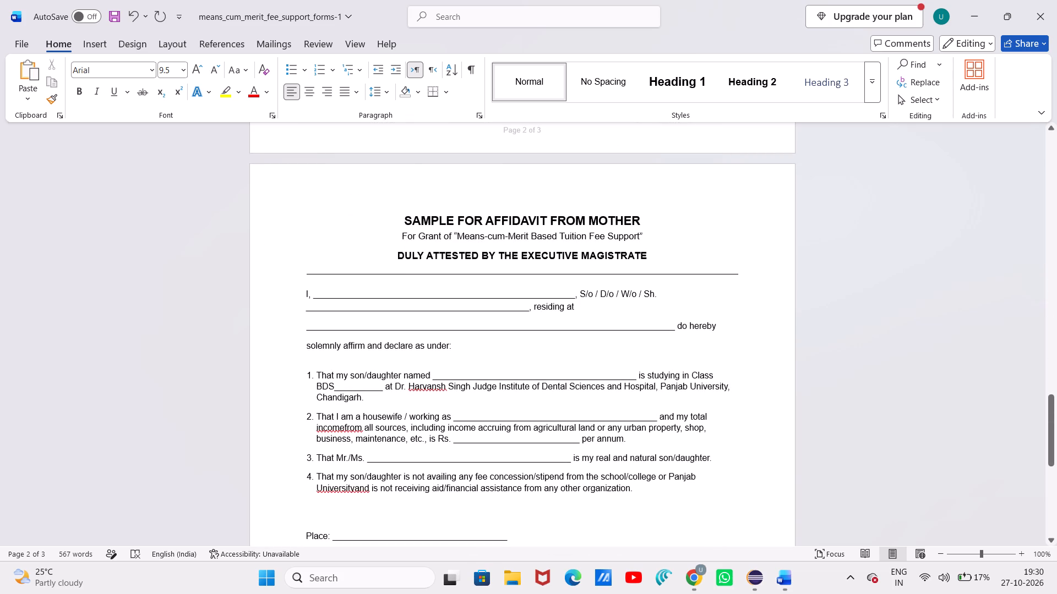
{"action": "scroll", "coordinate": [848, 343], "scroll_direction": "up", "scroll_amount": 2}
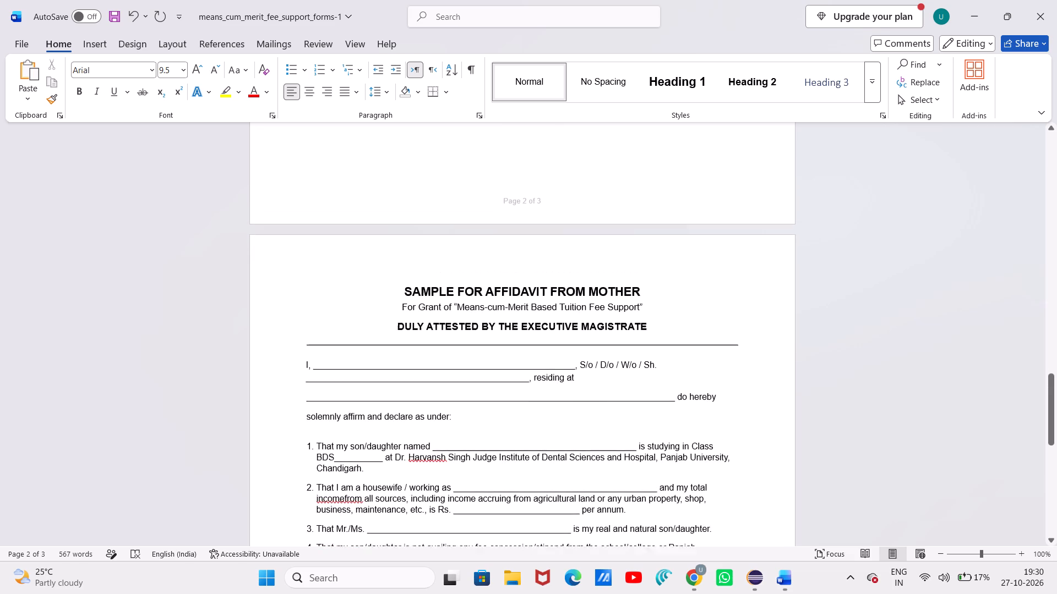
{"action": "scroll", "coordinate": [848, 343], "scroll_direction": "up", "scroll_amount": 2}
{"action": "scroll", "coordinate": [848, 343], "scroll_direction": "down", "scroll_amount": 8}
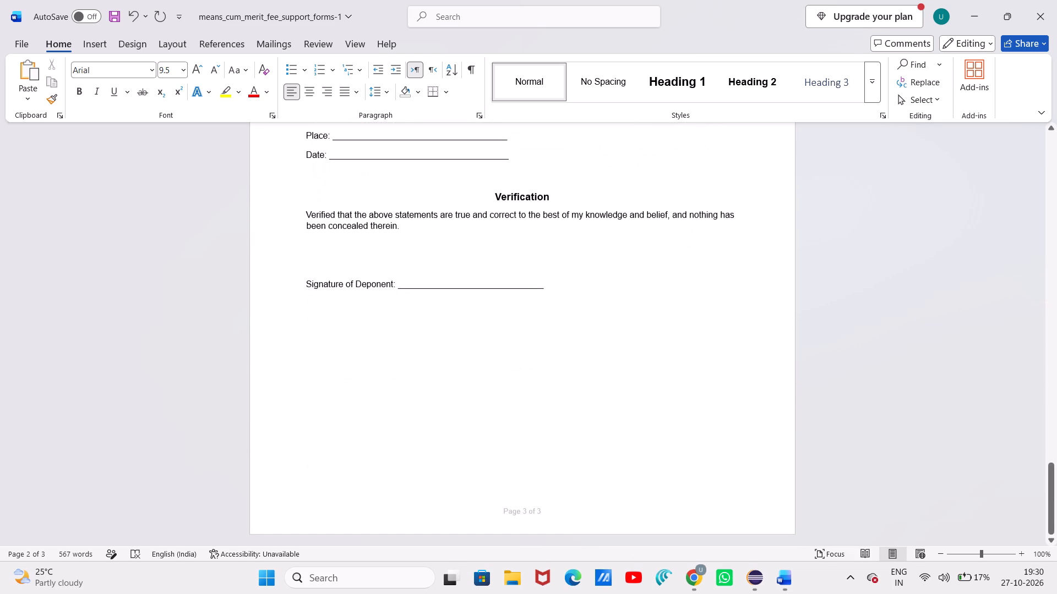
{"action": "scroll", "coordinate": [848, 343], "scroll_direction": "up", "scroll_amount": 19}
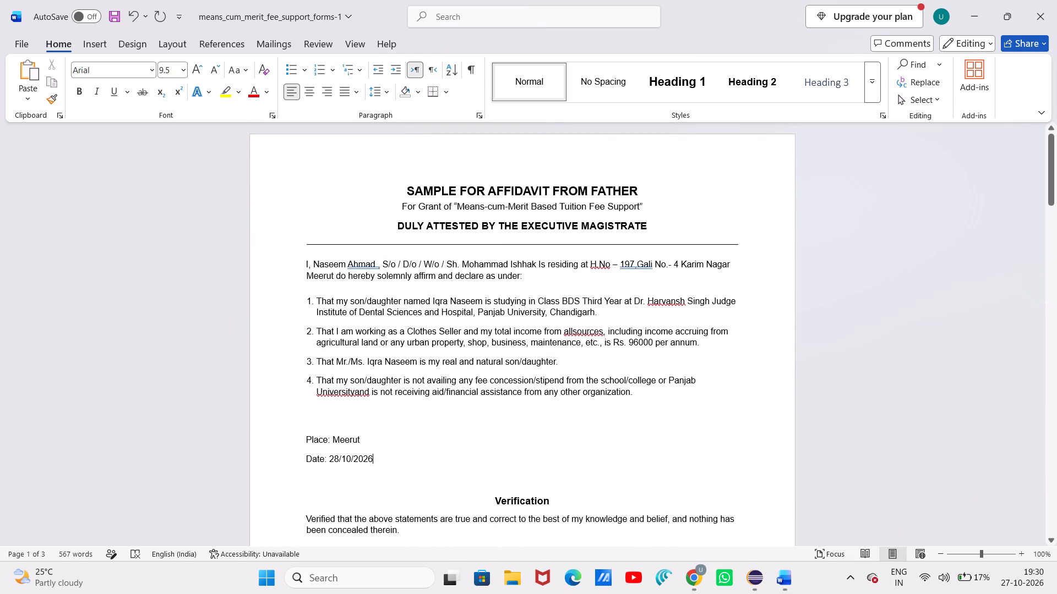
Delete the underscore blank after "Signature of Deponent:" in the father's affidavit, leaving the signature space empty.
{"action": "scroll", "coordinate": [495, 452], "scroll_direction": "down", "scroll_amount": 1}
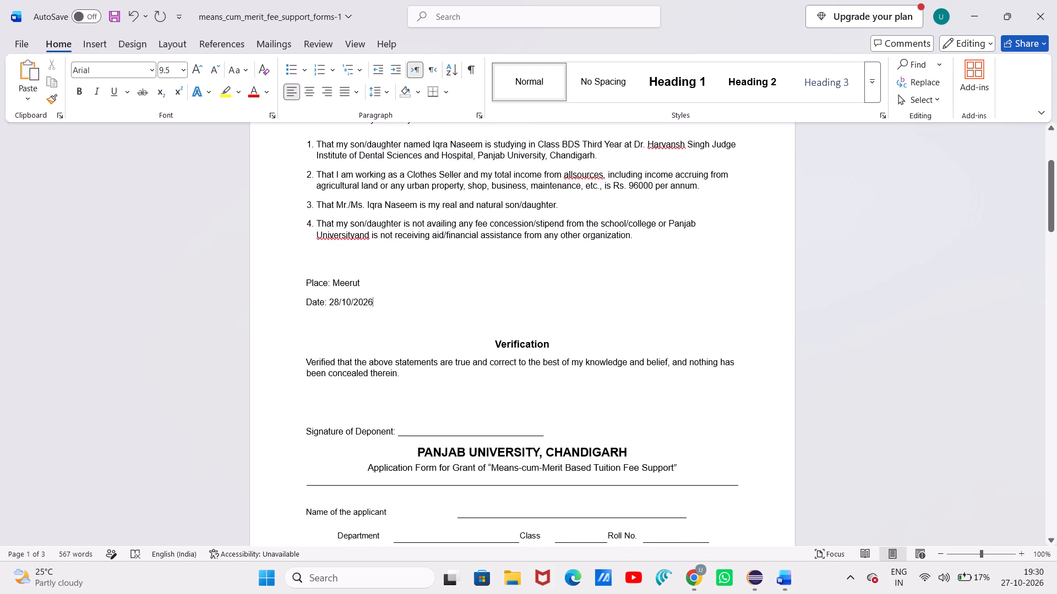
{"action": "scroll", "coordinate": [551, 448], "scroll_direction": "down", "scroll_amount": 1}
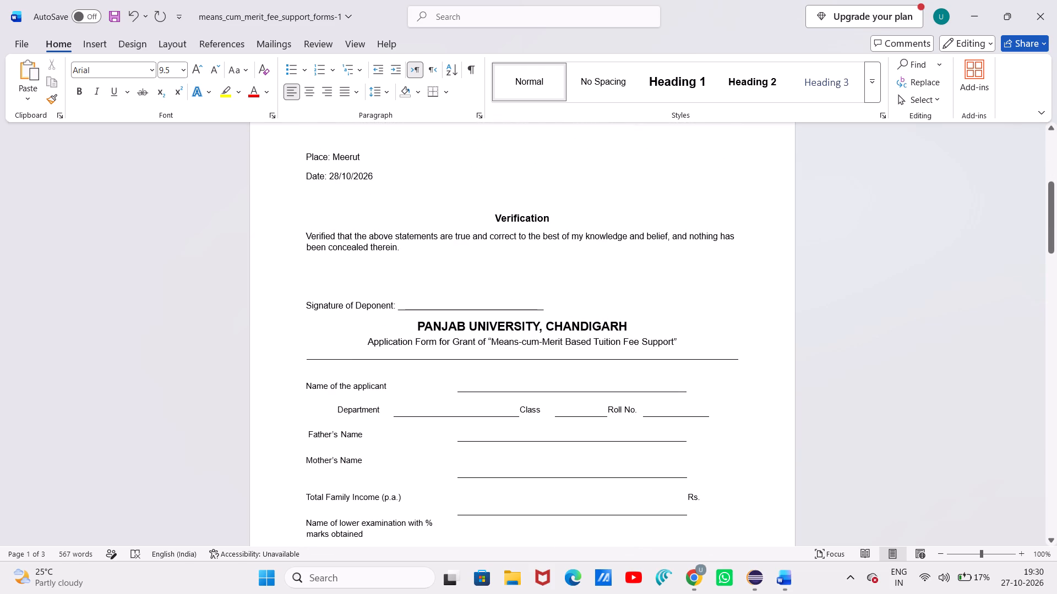
{"action": "left_click", "coordinate": [544, 314]}
{"action": "key", "text": "BackSpace"}
{"action": "key", "text": "BackSpace"}
{"action": "key", "text": "BackSpace"}
{"action": "key", "text": "BackSpace"}
{"action": "key", "text": "BackSpace"}
{"action": "key", "text": "BackSpace"}
{"action": "key", "text": "BackSpace"}
{"action": "key", "text": "BackSpace"}
{"action": "key", "text": "BackSpace"}
{"action": "key", "text": "BackSpace"}
{"action": "key", "text": "BackSpace"}
{"action": "key", "text": "BackSpace"}
{"action": "key", "text": "BackSpace"}
{"action": "key", "text": "BackSpace"}
{"action": "key", "text": "BackSpace"}
{"action": "key", "text": "BackSpace"}
{"action": "key", "text": "BackSpace"}
{"action": "key", "text": "BackSpace"}
{"action": "key", "text": "BackSpace"}
{"action": "key", "text": "BackSpace"}
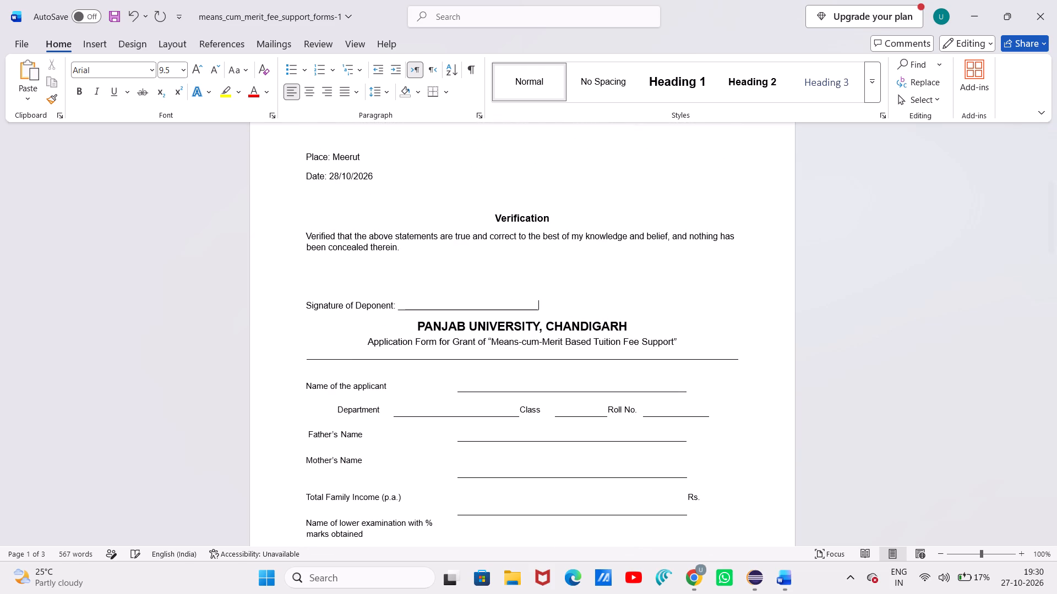
{"action": "key", "text": "BackSpace"}
{"action": "key", "text": "BackSpace"}
{"action": "key", "text": "BackSpace"}
{"action": "key", "text": "BackSpace"}
{"action": "key", "text": "BackSpace"}
{"action": "key", "text": "BackSpace"}
{"action": "key", "text": "BackSpace"}
{"action": "key", "text": "BackSpace"}
{"action": "key", "text": "BackSpace"}
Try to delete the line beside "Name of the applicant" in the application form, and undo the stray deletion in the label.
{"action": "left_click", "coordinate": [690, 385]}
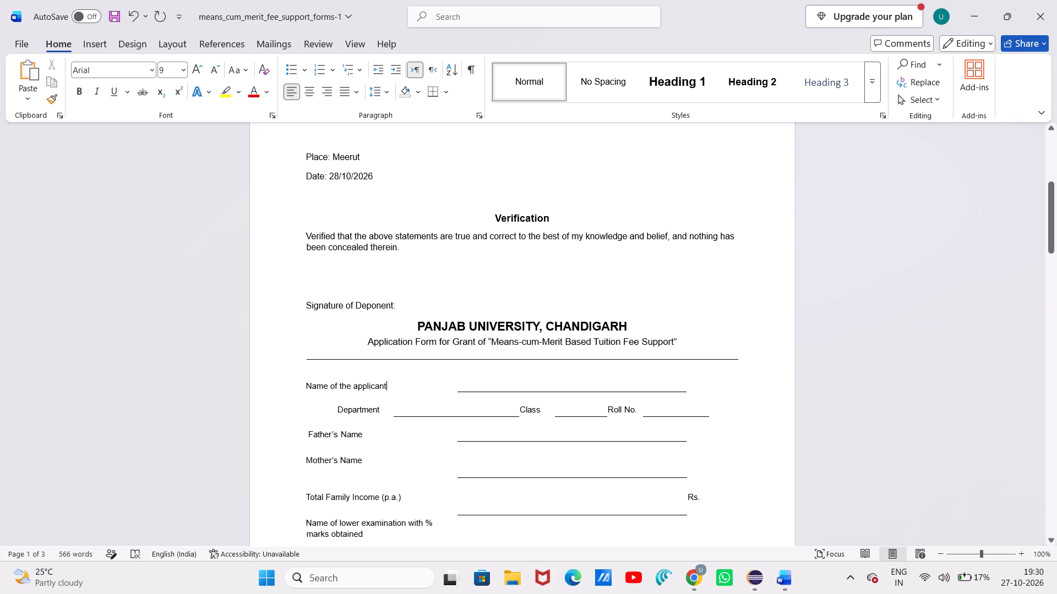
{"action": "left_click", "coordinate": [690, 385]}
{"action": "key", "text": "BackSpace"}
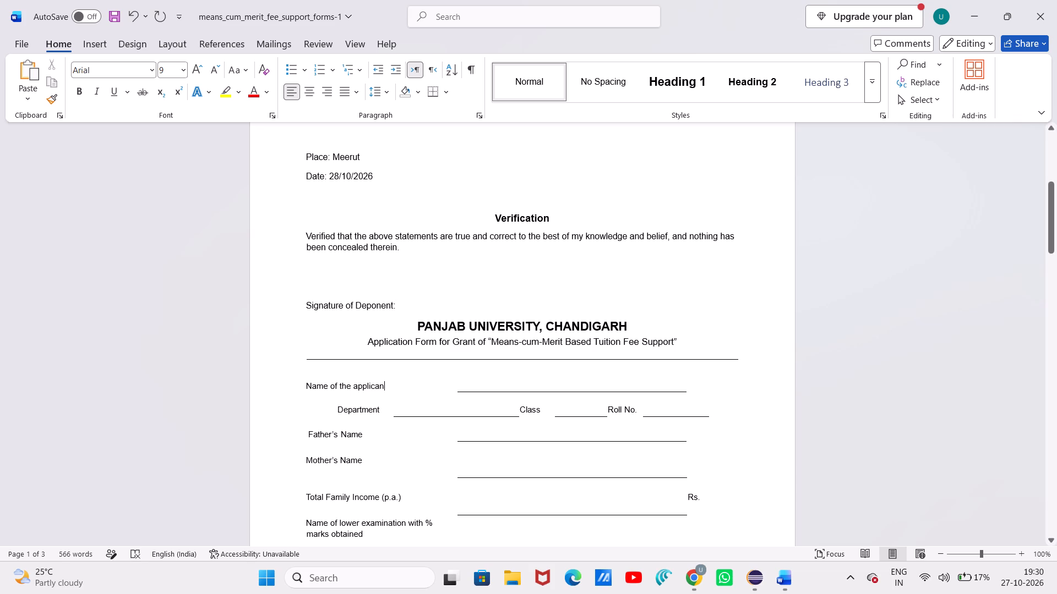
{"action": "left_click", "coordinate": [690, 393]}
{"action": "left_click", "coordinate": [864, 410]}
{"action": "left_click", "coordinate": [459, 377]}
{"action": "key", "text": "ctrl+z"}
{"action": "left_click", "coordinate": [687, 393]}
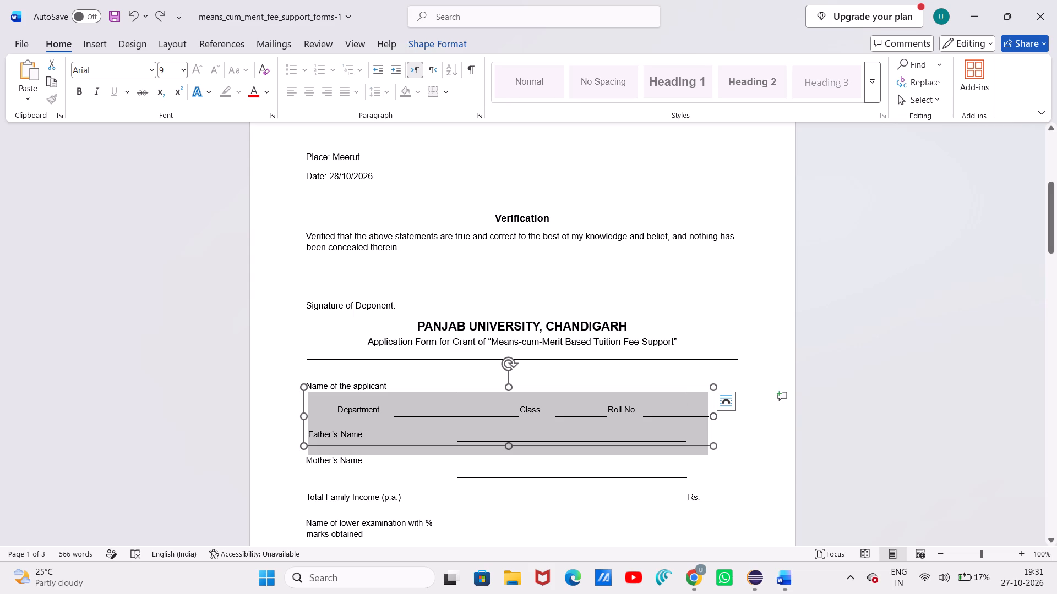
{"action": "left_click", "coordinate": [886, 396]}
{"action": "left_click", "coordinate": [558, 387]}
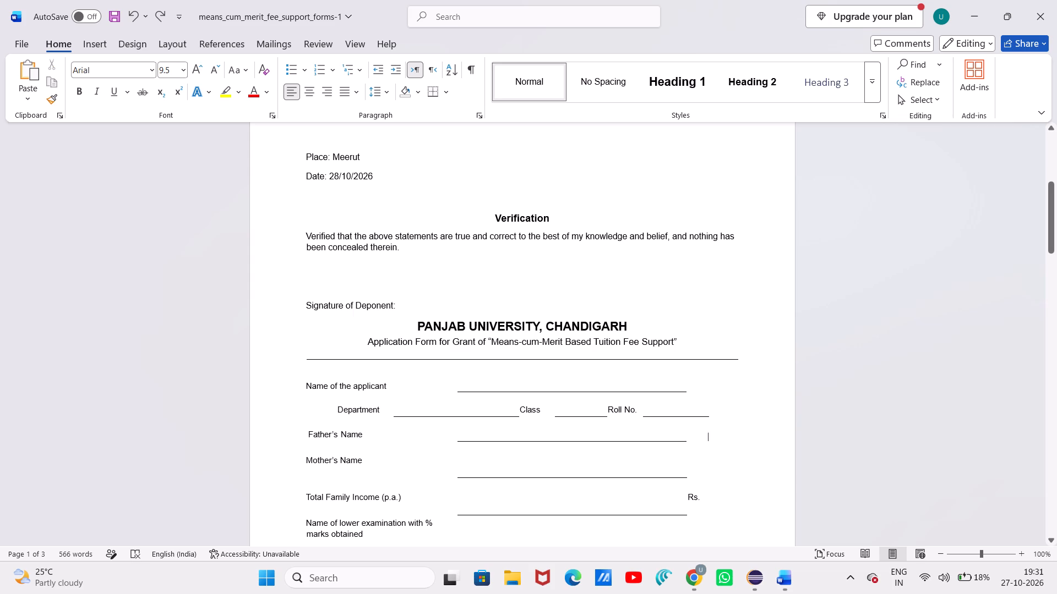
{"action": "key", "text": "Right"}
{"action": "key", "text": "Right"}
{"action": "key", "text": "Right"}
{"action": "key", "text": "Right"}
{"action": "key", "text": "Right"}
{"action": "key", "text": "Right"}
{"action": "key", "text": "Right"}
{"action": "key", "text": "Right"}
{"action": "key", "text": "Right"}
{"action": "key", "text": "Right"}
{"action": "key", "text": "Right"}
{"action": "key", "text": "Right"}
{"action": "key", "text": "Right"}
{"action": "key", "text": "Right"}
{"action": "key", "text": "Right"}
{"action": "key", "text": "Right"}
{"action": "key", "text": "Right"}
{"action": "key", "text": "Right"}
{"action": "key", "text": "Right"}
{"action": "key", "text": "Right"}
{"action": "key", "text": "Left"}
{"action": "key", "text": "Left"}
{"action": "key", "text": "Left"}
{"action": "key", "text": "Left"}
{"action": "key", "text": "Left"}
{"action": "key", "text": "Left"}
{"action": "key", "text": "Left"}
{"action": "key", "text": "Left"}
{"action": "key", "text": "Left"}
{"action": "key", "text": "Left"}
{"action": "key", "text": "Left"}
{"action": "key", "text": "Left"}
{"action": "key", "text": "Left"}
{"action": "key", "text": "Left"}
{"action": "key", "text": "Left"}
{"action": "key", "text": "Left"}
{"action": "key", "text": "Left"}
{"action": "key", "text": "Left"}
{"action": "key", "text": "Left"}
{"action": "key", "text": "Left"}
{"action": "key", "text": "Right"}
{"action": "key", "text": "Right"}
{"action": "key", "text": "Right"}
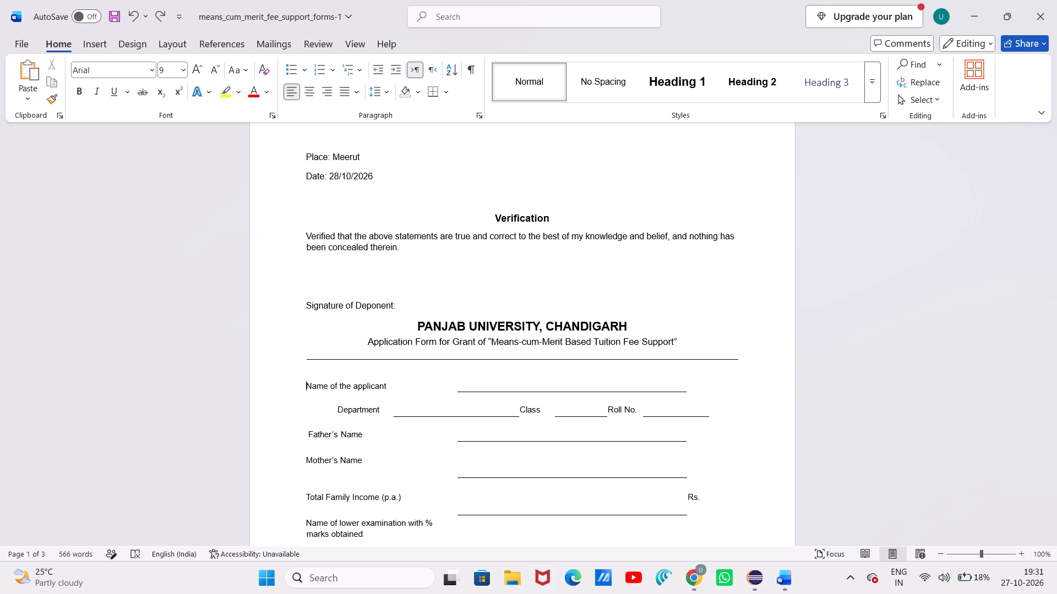
Enter the applicant's name at the start of the line beside "Name of the applicant" in the application form.
{"action": "left_click", "coordinate": [654, 390]}
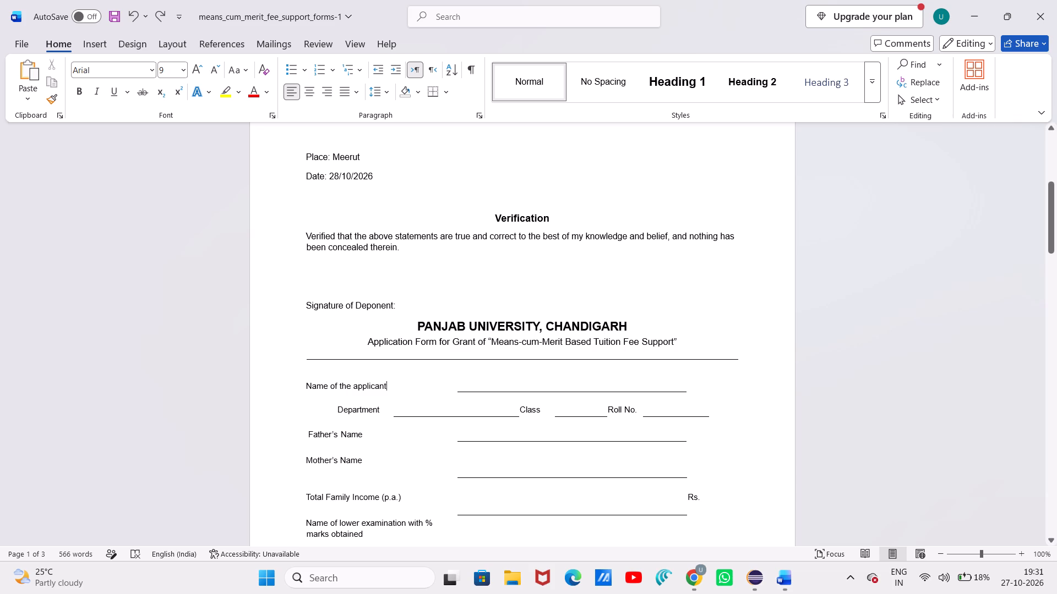
{"action": "left_click", "coordinate": [654, 390]}
{"action": "key", "text": "space"}
{"action": "key", "text": "space"}
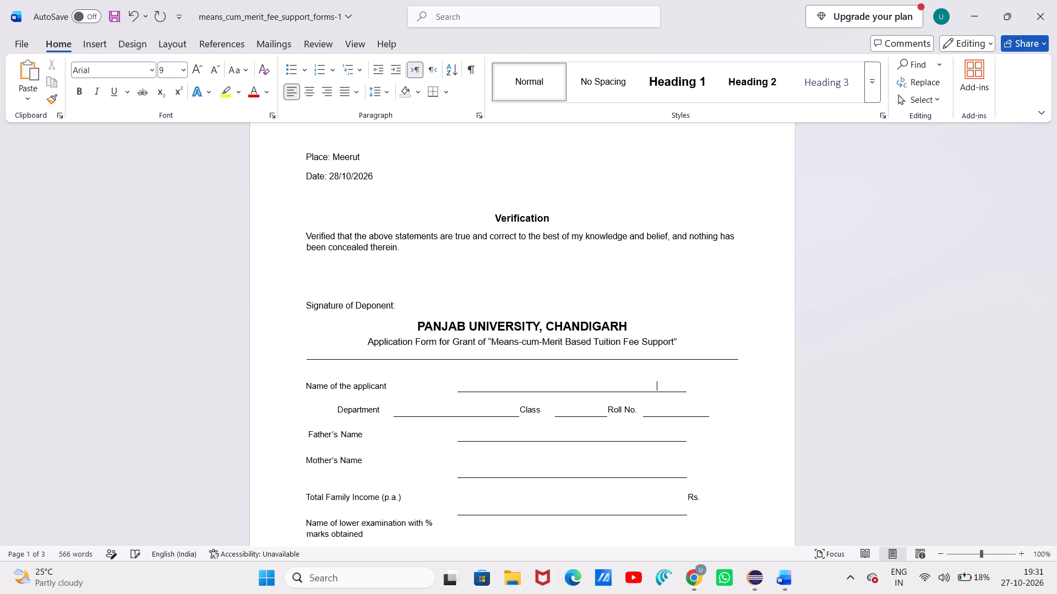
{"action": "key", "text": "space"}
{"action": "key", "text": "space"}
{"action": "key", "text": "space"}
{"action": "key", "text": "BackSpace"}
{"action": "key", "text": "BackSpace"}
{"action": "key", "text": "BackSpace"}
{"action": "key", "text": "BackSpace"}
{"action": "key", "text": "BackSpace"}
{"action": "key", "text": "BackSpace"}
{"action": "key", "text": "BackSpace"}
{"action": "key", "text": "BackSpace"}
{"action": "key", "text": "BackSpace"}
{"action": "key", "text": "BackSpace"}
{"action": "key", "text": "BackSpace"}
{"action": "key", "text": "BackSpace"}
{"action": "key", "text": "BackSpace"}
{"action": "key", "text": "BackSpace"}
{"action": "key", "text": "BackSpace"}
{"action": "key", "text": "BackSpace"}
{"action": "key", "text": "BackSpace"}
{"action": "key", "text": "BackSpace"}
{"action": "key", "text": "BackSpace"}
{"action": "key", "text": "BackSpace"}
{"action": "key", "text": "BackSpace"}
{"action": "key", "text": "BackSpace"}
{"action": "key", "text": "BackSpace"}
{"action": "key", "text": "BackSpace"}
{"action": "key", "text": "BackSpace"}
{"action": "key", "text": "BackSpace"}
{"action": "key", "text": "BackSpace"}
{"action": "key", "text": "BackSpace"}
{"action": "key", "text": "BackSpace"}
{"action": "key", "text": "BackSpace"}
{"action": "key", "text": "BackSpace"}
{"action": "key", "text": "BackSpace"}
{"action": "key", "text": "BackSpace"}
{"action": "key", "text": "BackSpace"}
{"action": "key", "text": "BackSpace"}
{"action": "scroll", "coordinate": [932, 411], "scroll_direction": "down", "scroll_amount": 1}
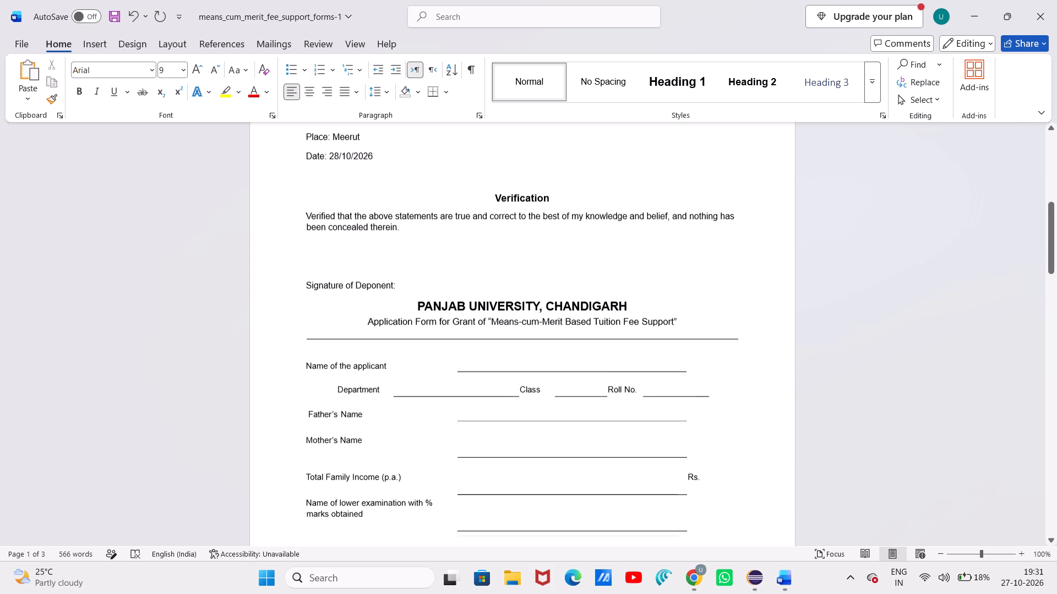
{"action": "scroll", "coordinate": [932, 411], "scroll_direction": "down", "scroll_amount": 2}
{"action": "scroll", "coordinate": [932, 411], "scroll_direction": "up", "scroll_amount": 2}
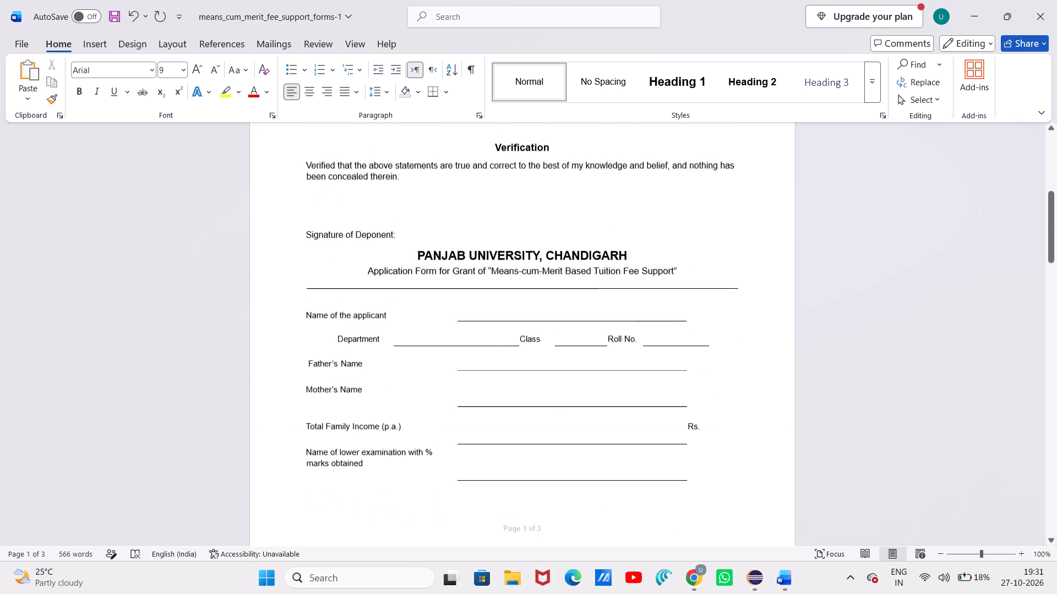
{"action": "key", "text": "BackSpace"}
{"action": "key", "text": "BackSpace"}
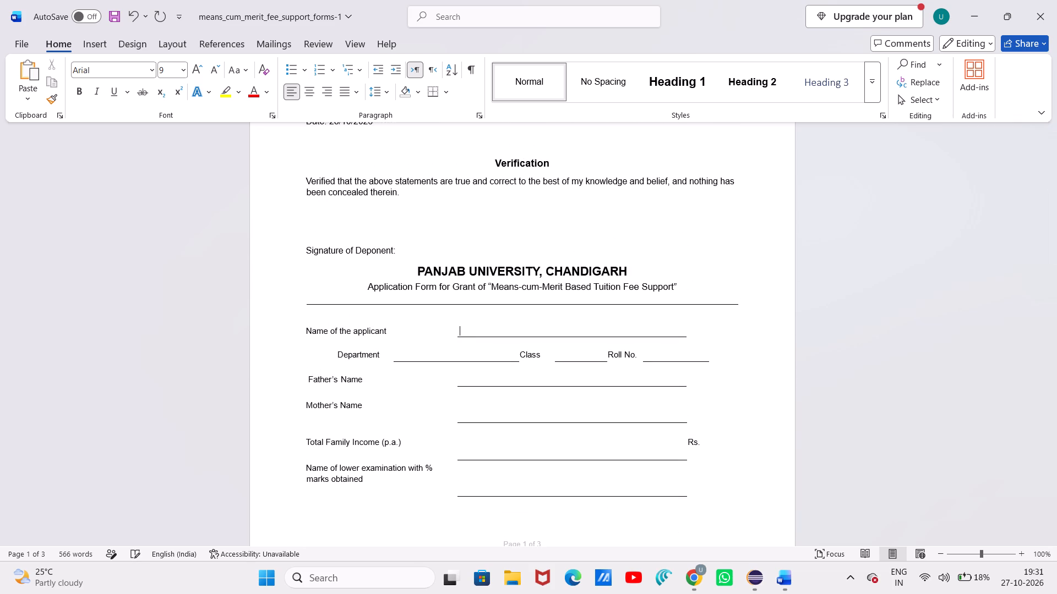
{"action": "key", "text": "BackSpace"}
Delete the blank line beside "Department" in the application form.
{"action": "left_click", "coordinate": [515, 356]}
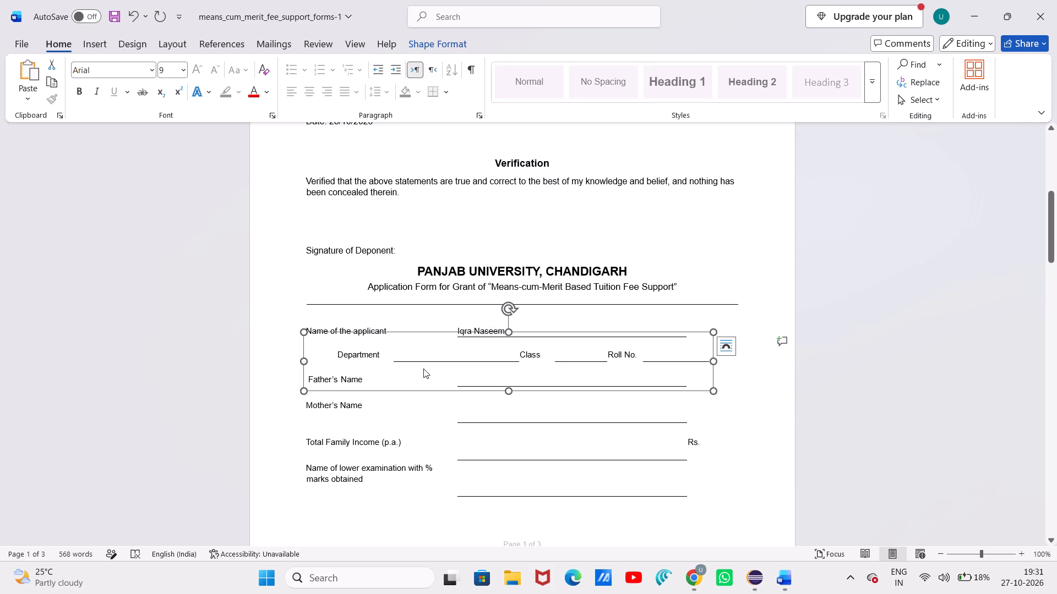
{"action": "double_click", "coordinate": [418, 356]}
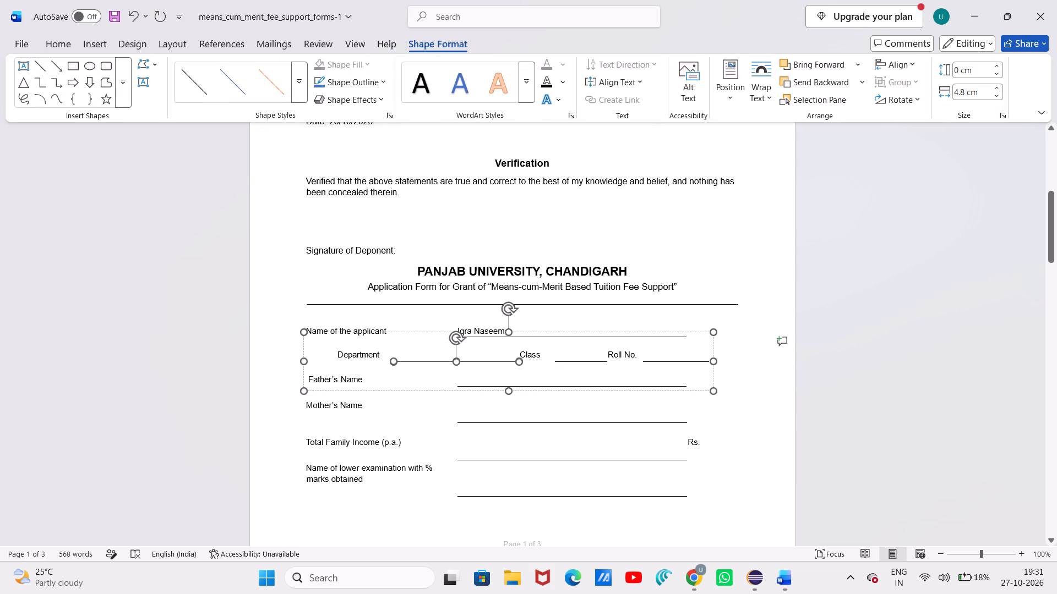
{"action": "key", "text": "Delete"}
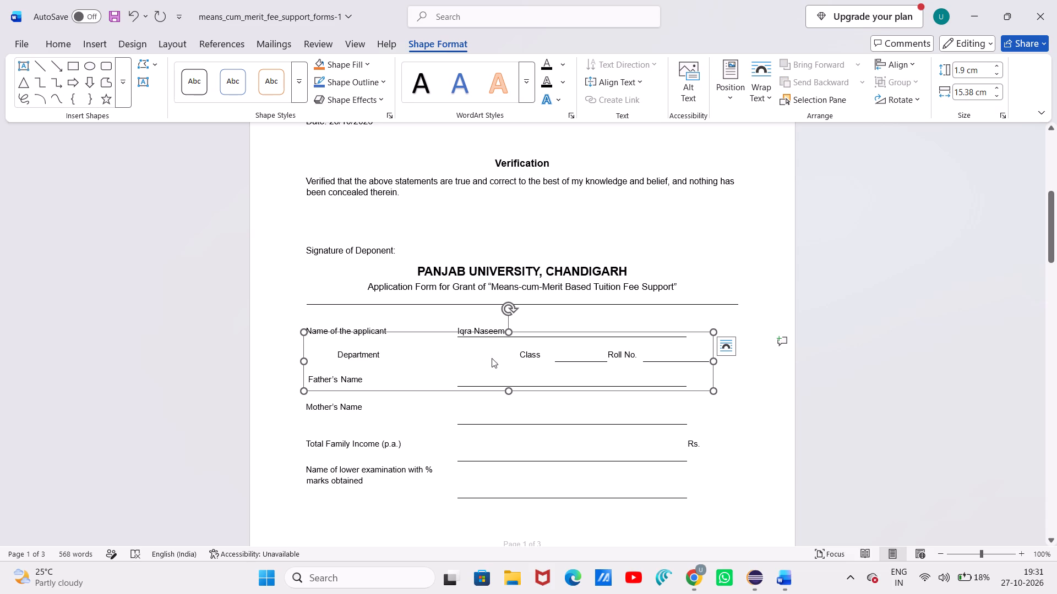
Delete the blank line underneath the applicant's name.
{"action": "left_click", "coordinate": [542, 337]}
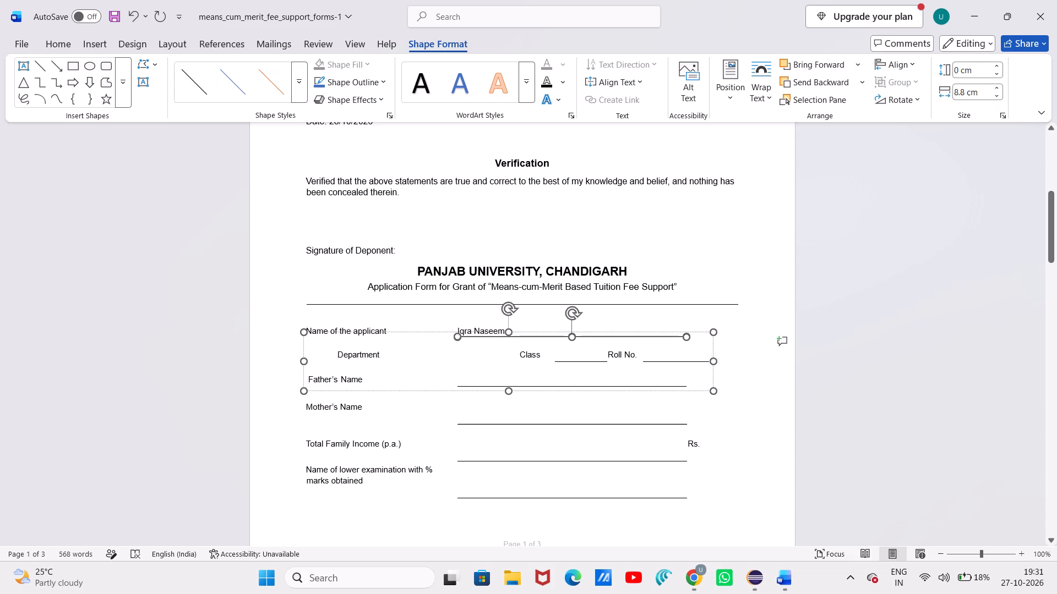
{"action": "key", "text": "BackSpace"}
{"action": "left_click", "coordinate": [167, 372]}
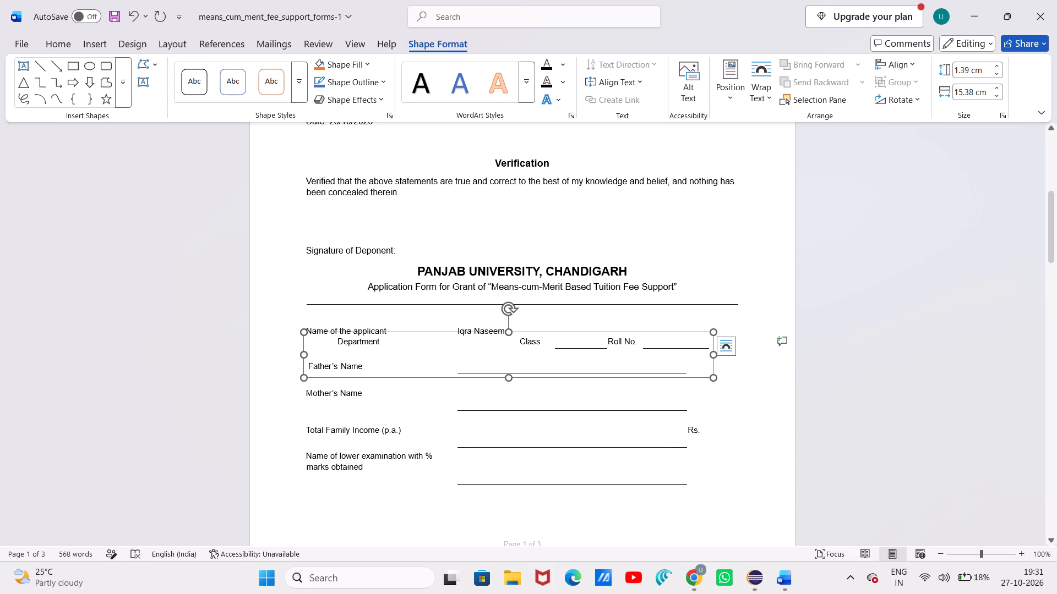
{"action": "left_click", "coordinate": [924, 415]}
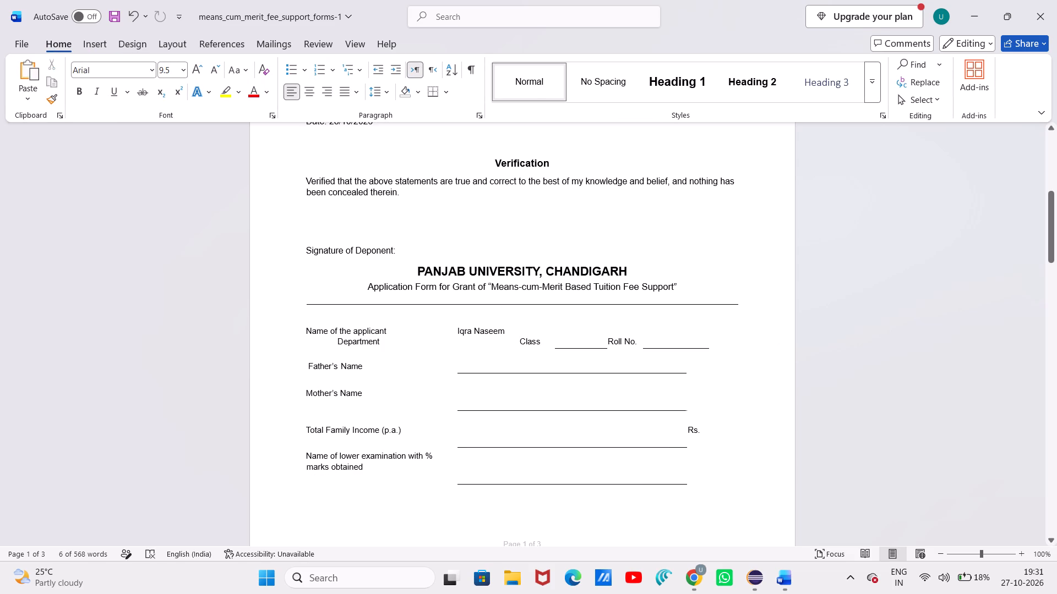
Close the gap before the applicant's name so it follows the "Name of the applicant" label after a single space.
{"action": "left_click", "coordinate": [457, 333]}
{"action": "key", "text": "BackSpace"}
{"action": "key", "text": "BackSpace"}
{"action": "key", "text": "BackSpace"}
{"action": "key", "text": "BackSpace"}
{"action": "key", "text": "BackSpace"}
{"action": "key", "text": "BackSpace"}
{"action": "key", "text": "BackSpace"}
{"action": "key", "text": "BackSpace"}
{"action": "key", "text": "BackSpace"}
{"action": "key", "text": "BackSpace"}
{"action": "key", "text": "BackSpace"}
{"action": "key", "text": "BackSpace"}
{"action": "key", "text": "BackSpace"}
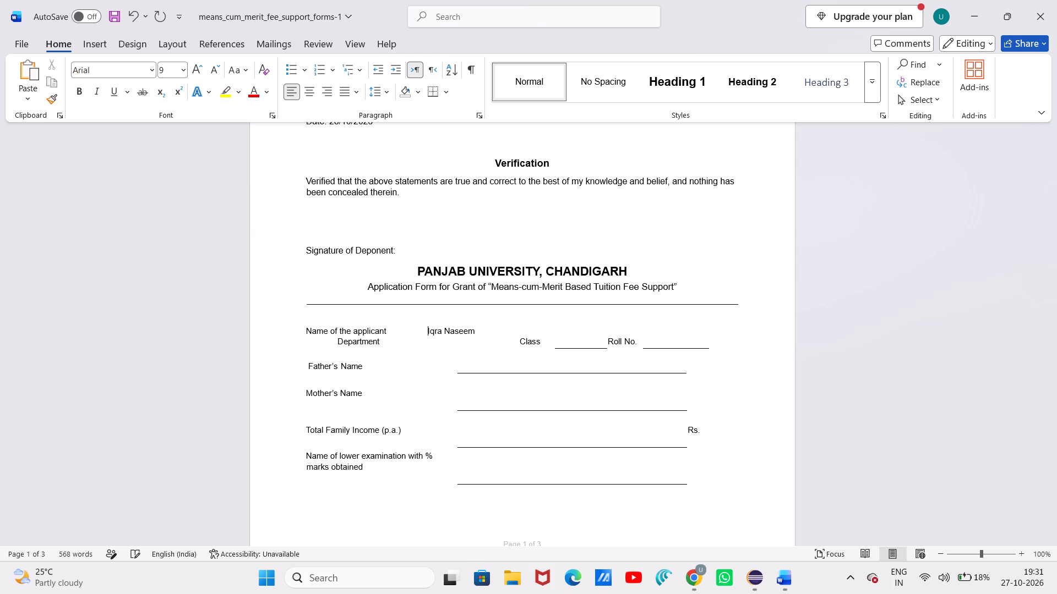
{"action": "key", "text": "BackSpace"}
{"action": "key", "text": "BackSpace"}
{"action": "key", "text": "BackSpace"}
{"action": "key", "text": "BackSpace"}
{"action": "key", "text": "BackSpace"}
{"action": "key", "text": "BackSpace"}
{"action": "key", "text": "BackSpace"}
{"action": "key", "text": "BackSpace"}
{"action": "key", "text": "BackSpace"}
{"action": "key", "text": "BackSpace"}
{"action": "key", "text": "BackSpace"}
{"action": "key", "text": "BackSpace"}
{"action": "key", "text": "BackSpace"}
{"action": "key", "text": "BackSpace"}
{"action": "key", "text": "BackSpace"}
{"action": "key", "text": "BackSpace"}
{"action": "key", "text": "BackSpace"}
{"action": "key", "text": "BackSpace"}
{"action": "key", "text": "space"}
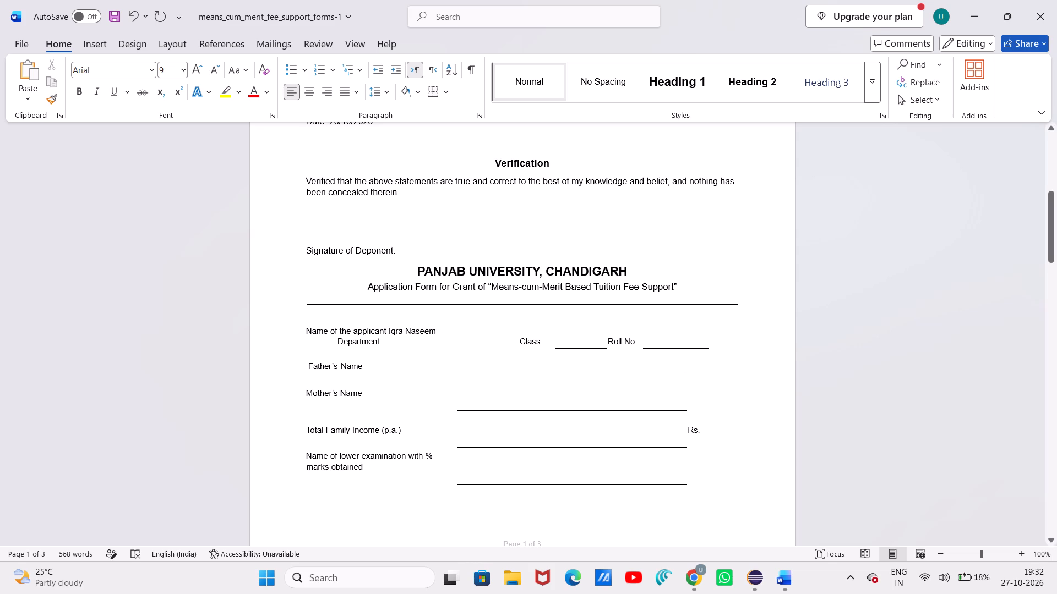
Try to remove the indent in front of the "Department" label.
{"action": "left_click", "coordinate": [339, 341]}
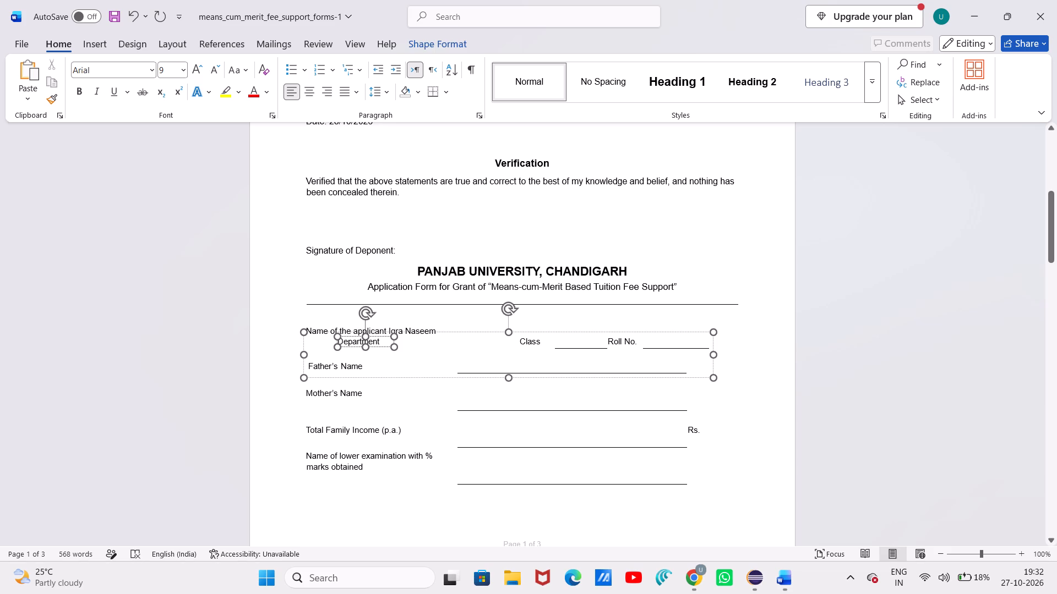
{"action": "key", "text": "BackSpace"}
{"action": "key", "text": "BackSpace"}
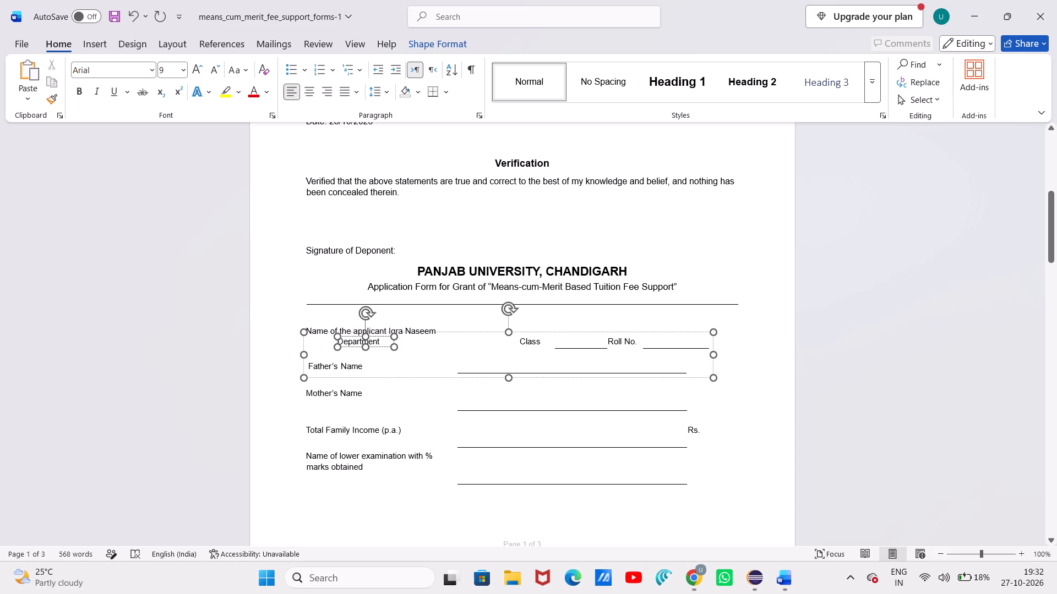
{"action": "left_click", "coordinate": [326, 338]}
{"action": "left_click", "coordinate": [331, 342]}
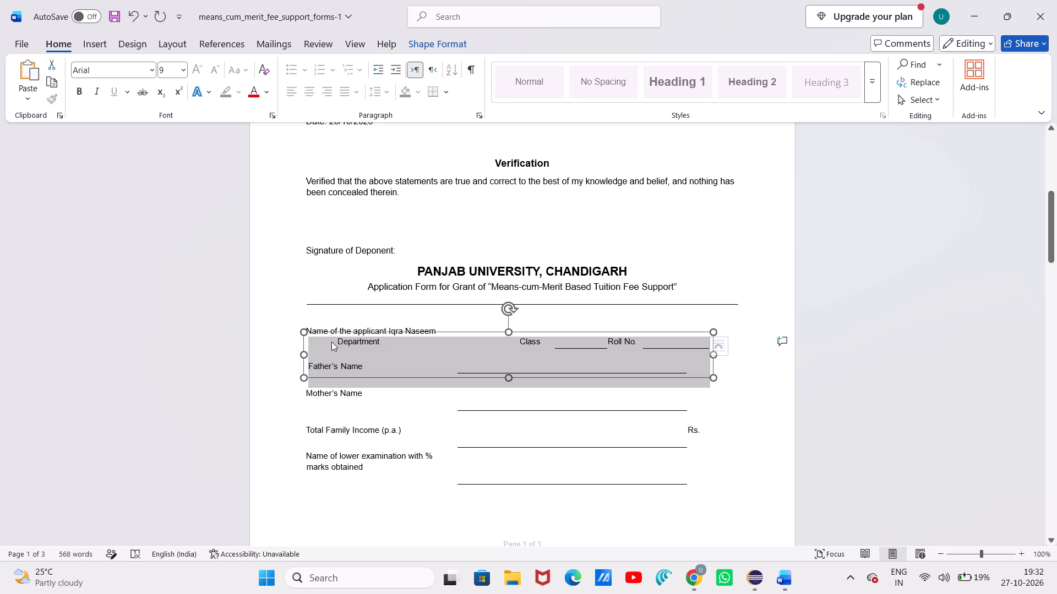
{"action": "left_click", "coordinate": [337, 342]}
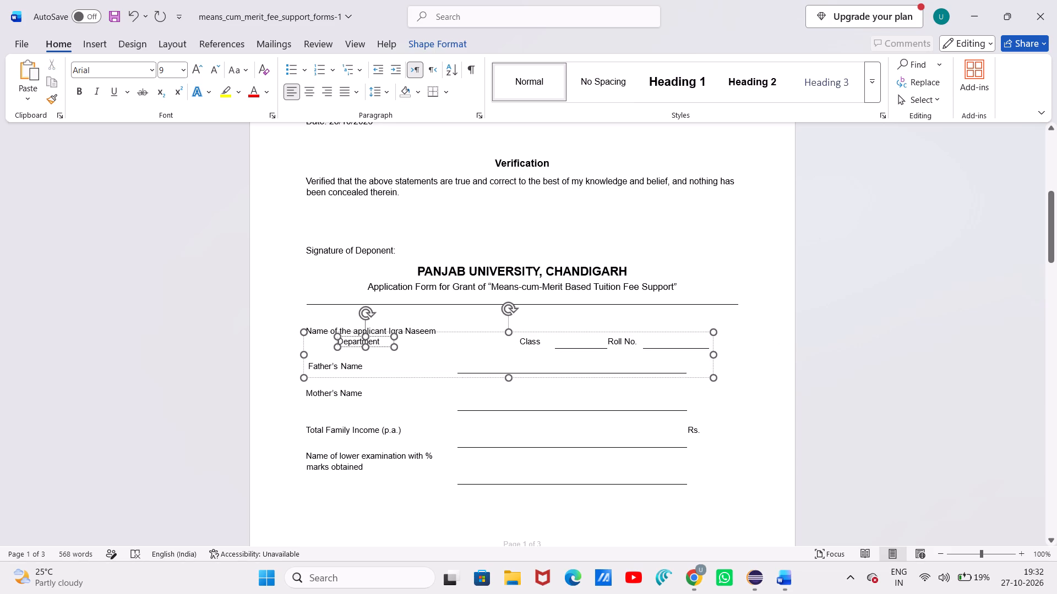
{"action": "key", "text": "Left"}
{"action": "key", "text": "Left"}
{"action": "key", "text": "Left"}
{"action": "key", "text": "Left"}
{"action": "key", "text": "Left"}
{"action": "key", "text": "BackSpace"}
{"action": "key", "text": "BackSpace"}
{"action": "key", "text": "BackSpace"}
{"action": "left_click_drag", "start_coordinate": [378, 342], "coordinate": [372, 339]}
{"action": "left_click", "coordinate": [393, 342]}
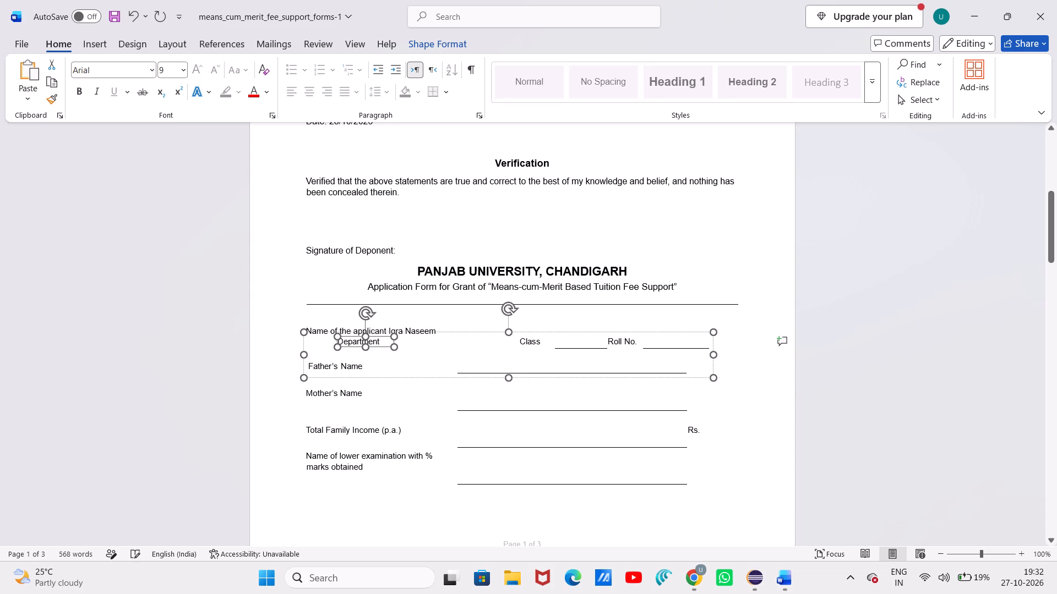
Widen the "Department" text box leftward so its label starts near the form's left margin, under "Name of the applicant".
{"action": "left_click_drag", "start_coordinate": [339, 337], "coordinate": [317, 336]}
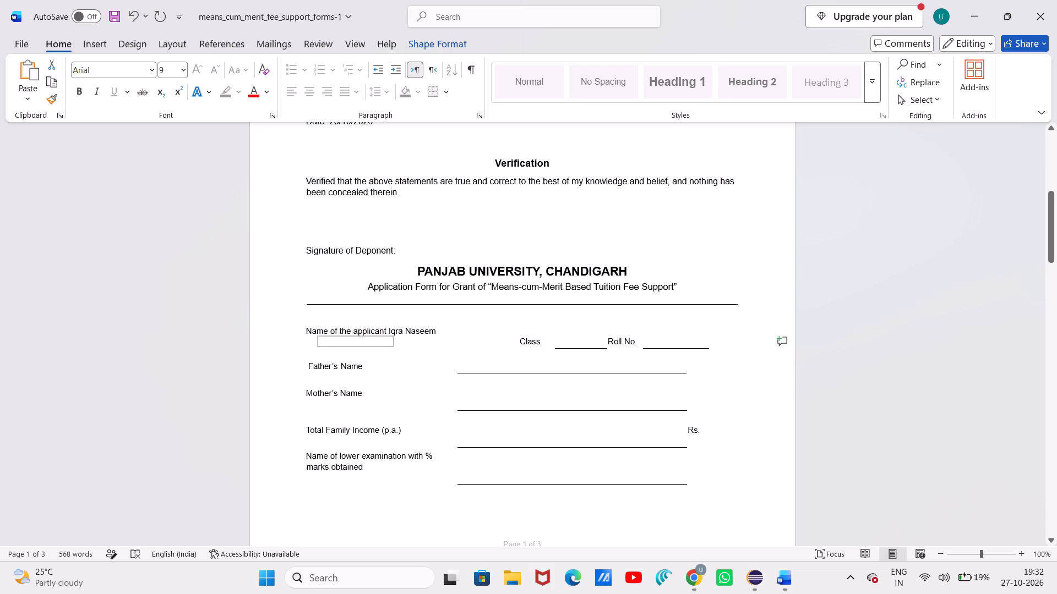
{"action": "left_click_drag", "start_coordinate": [317, 336], "coordinate": [311, 337]}
{"action": "left_click_drag", "start_coordinate": [311, 337], "coordinate": [307, 337]}
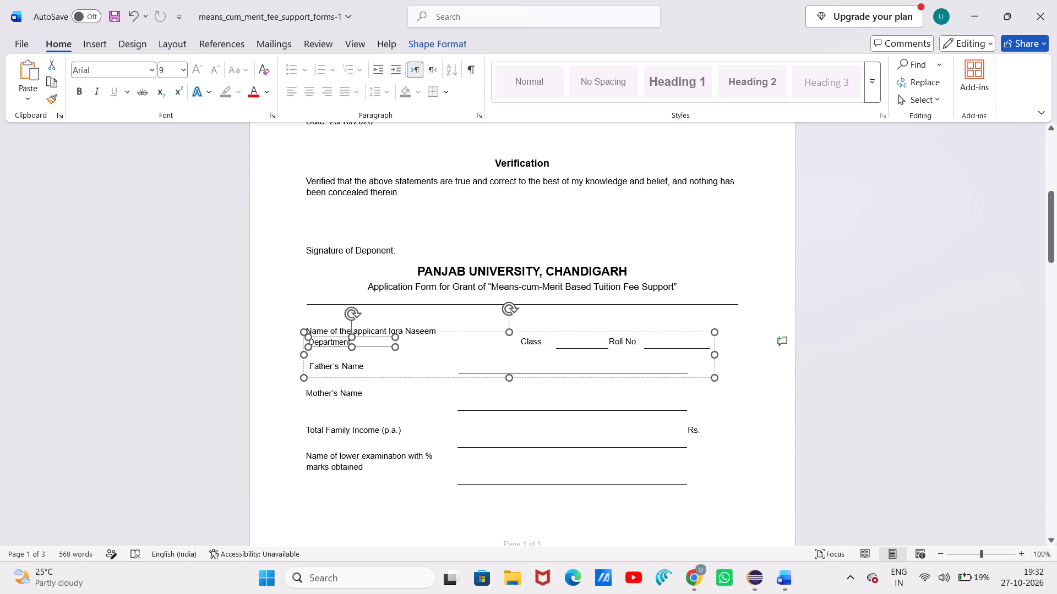
{"action": "left_click", "coordinate": [188, 382]}
{"action": "left_click", "coordinate": [187, 471]}
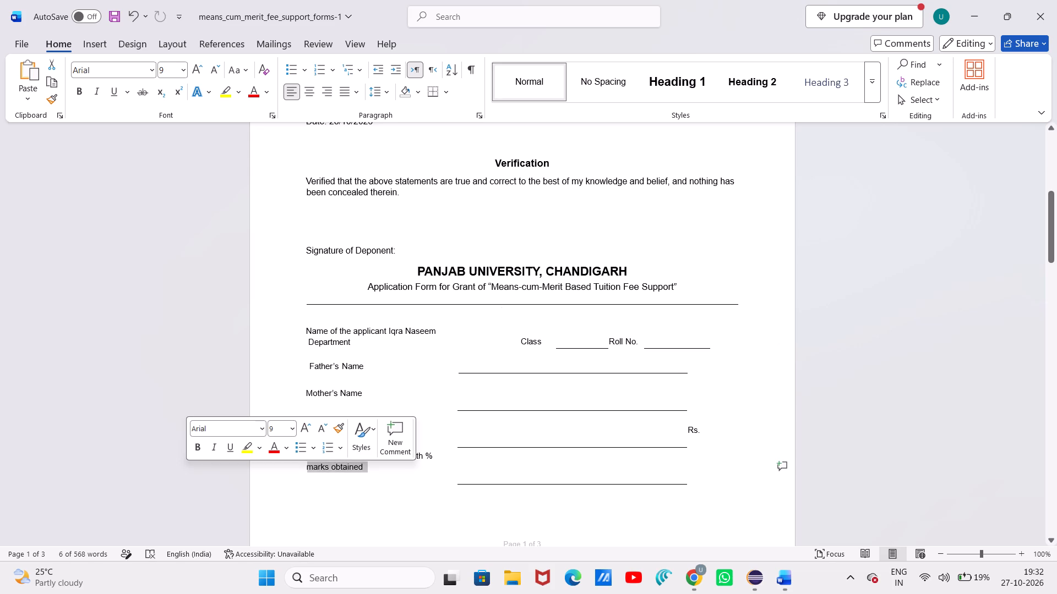
Insert a space before "Name of the applicant" to line it up with the "Department" label.
{"action": "left_click", "coordinate": [305, 331]}
{"action": "key", "text": "space"}
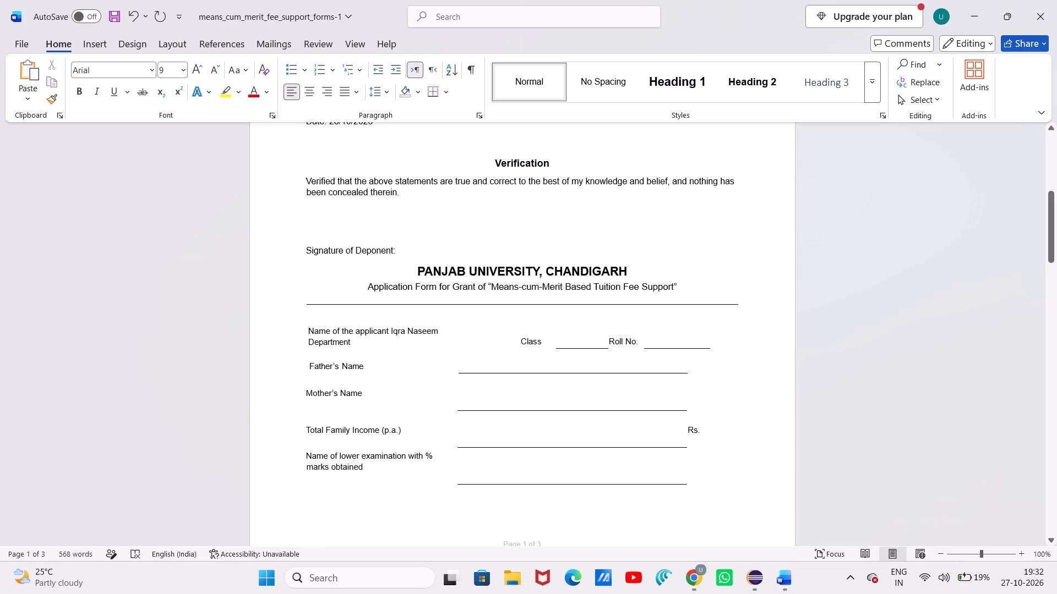
Set the font size of the "SAMPLE FOR AFFIDAVIT FROM FATHER" title to 22.
{"action": "left_click", "coordinate": [393, 329]}
{"action": "scroll", "coordinate": [1004, 342], "scroll_direction": "up", "scroll_amount": 11}
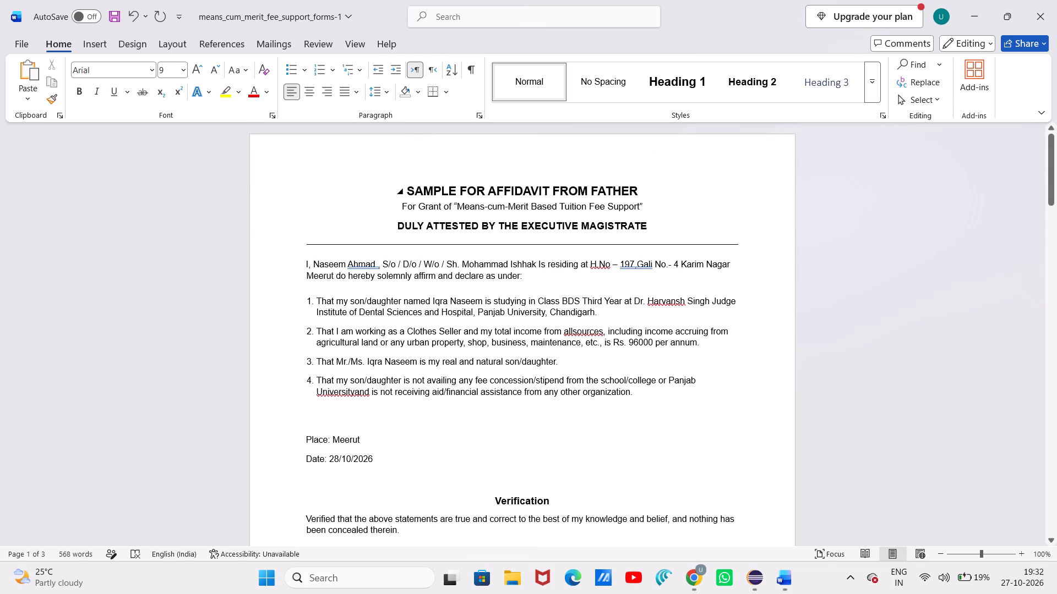
{"action": "left_click_drag", "start_coordinate": [407, 190], "coordinate": [636, 197]}
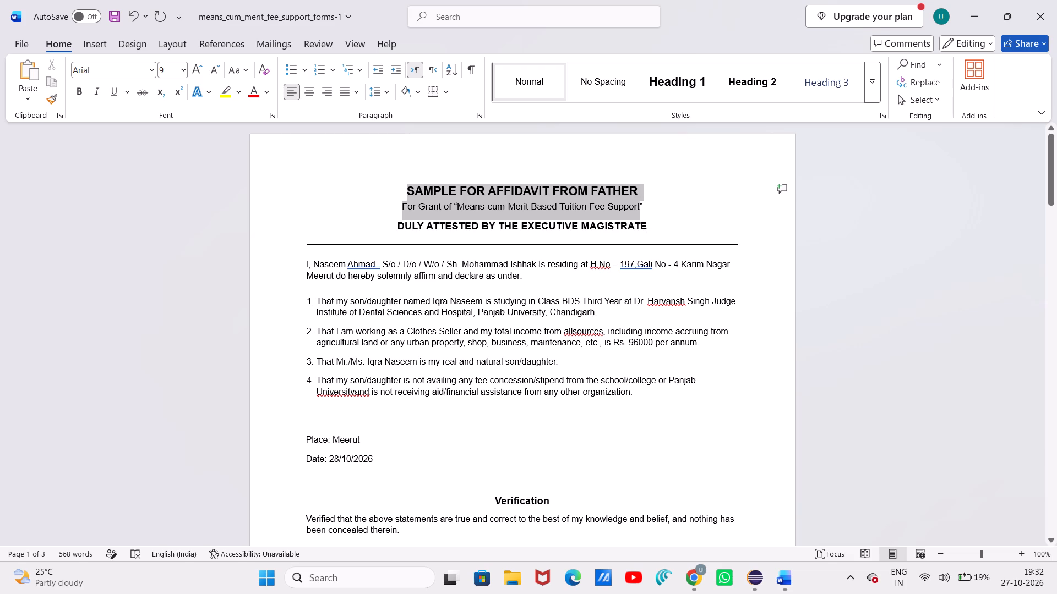
{"action": "left_click_drag", "start_coordinate": [636, 197], "coordinate": [638, 193]}
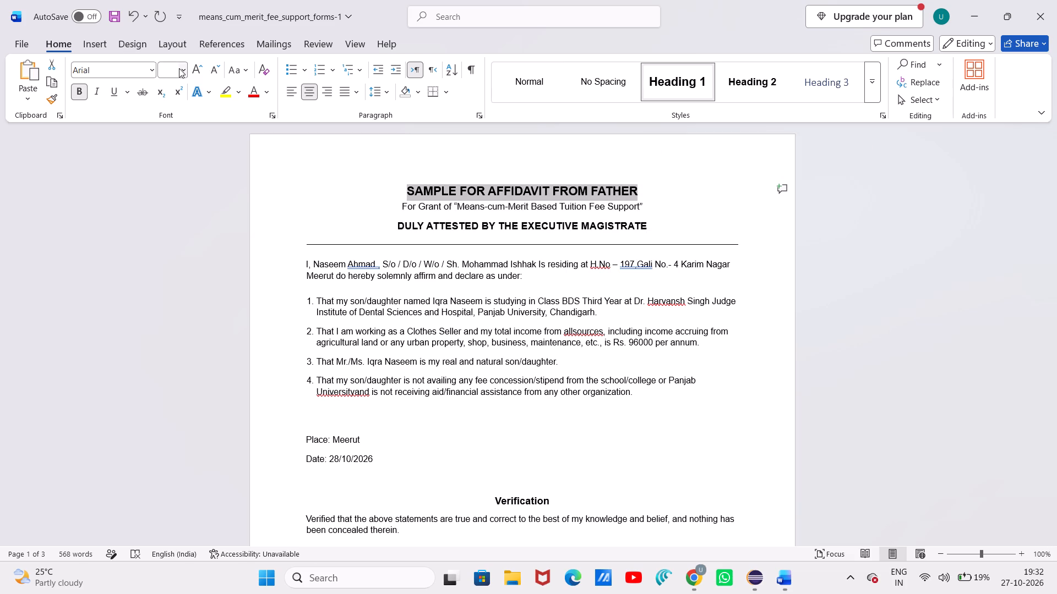
{"action": "left_click", "coordinate": [179, 70]}
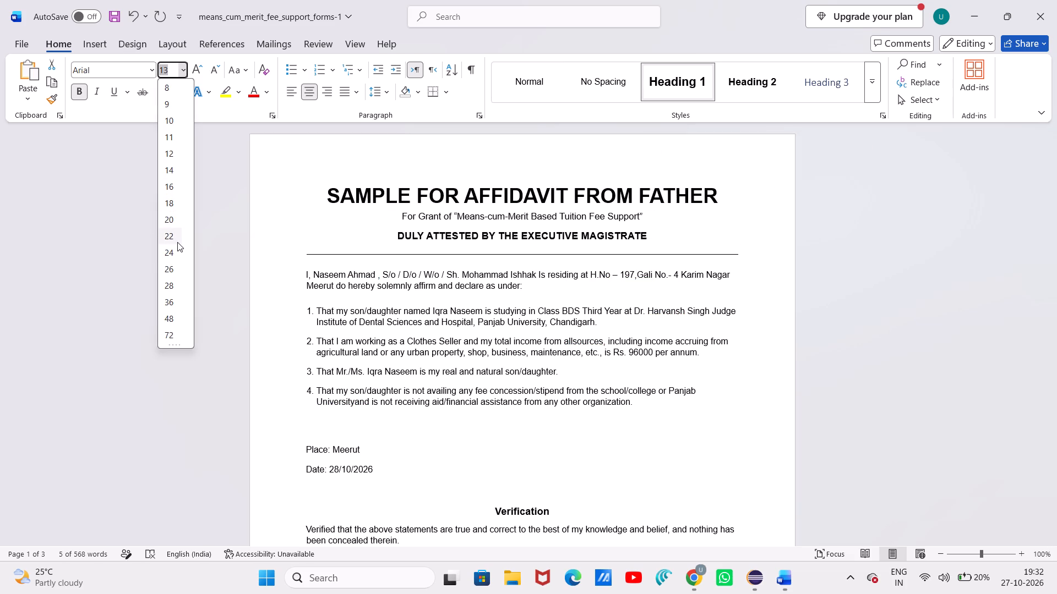
{"action": "left_click", "coordinate": [177, 242]}
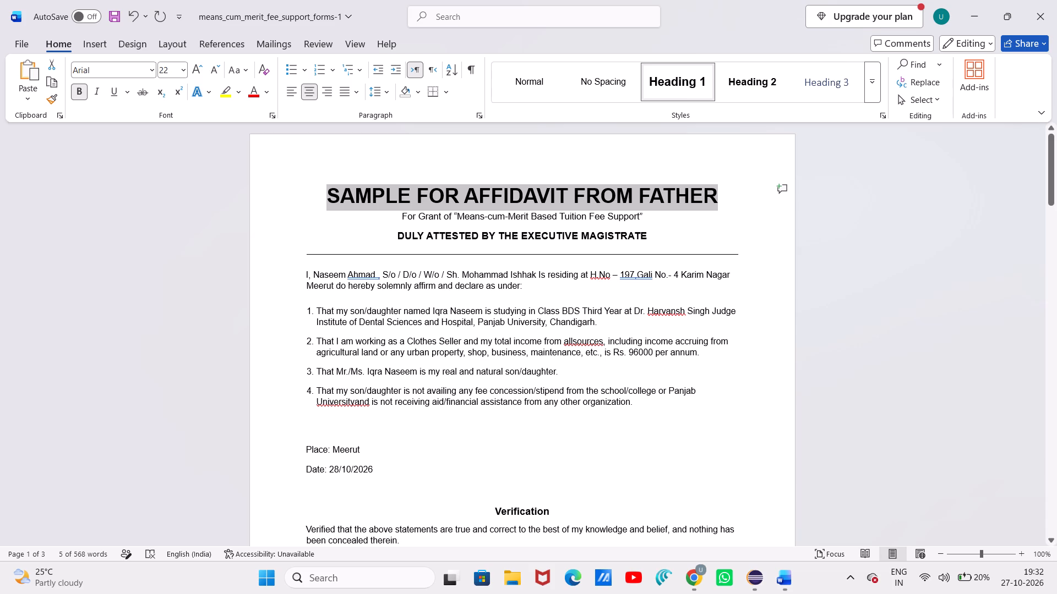
Delete the words "SAMPLE FOR" from the affidavit title so it reads "AFFIDAVIT FROM FATHER".
{"action": "left_click_drag", "start_coordinate": [399, 218], "coordinate": [628, 226]}
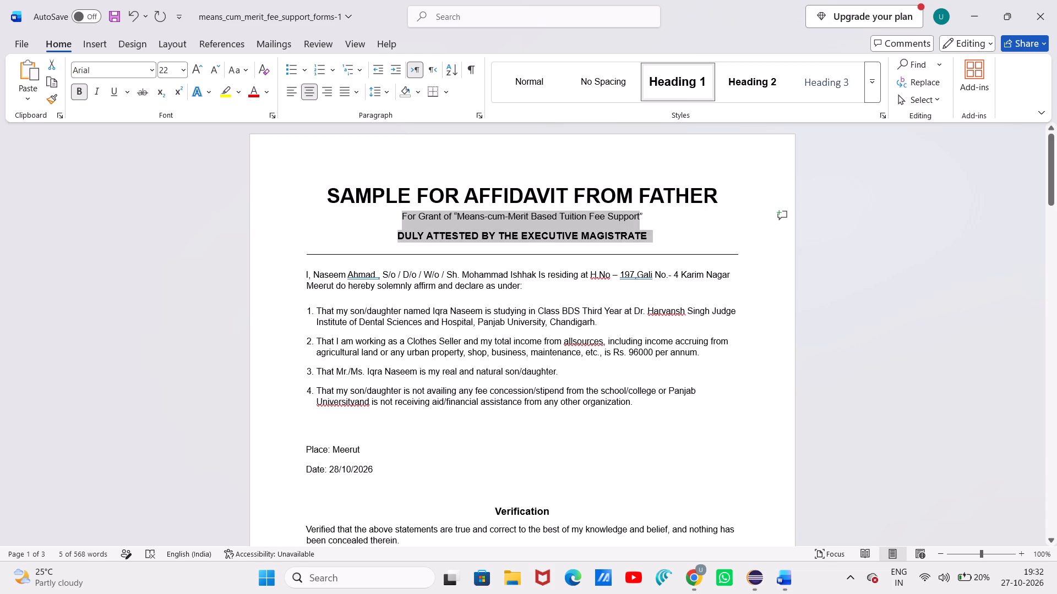
{"action": "left_click_drag", "start_coordinate": [628, 226], "coordinate": [644, 217]}
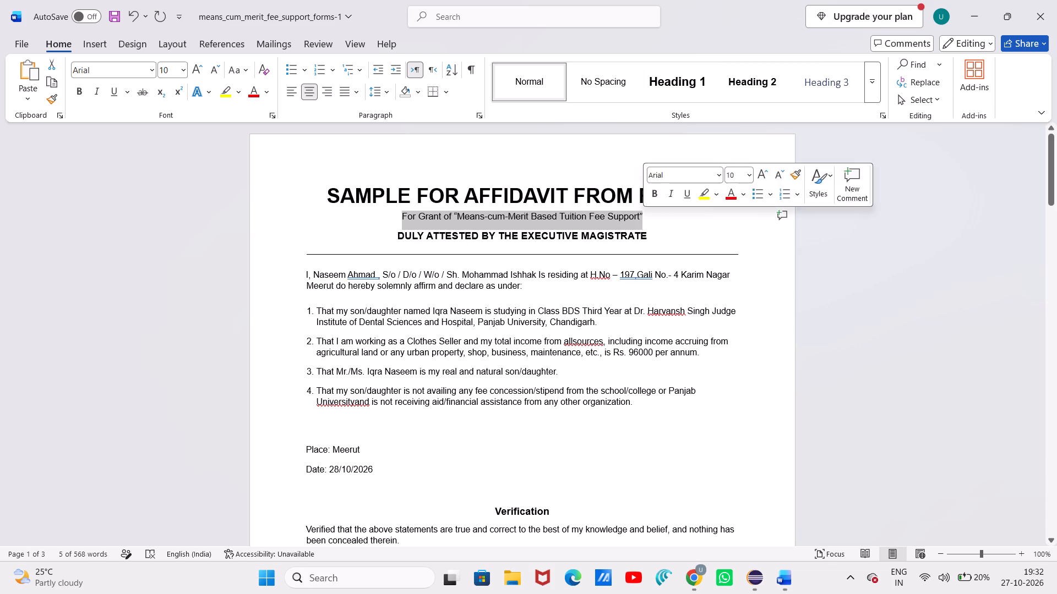
{"action": "left_click", "coordinate": [462, 187]}
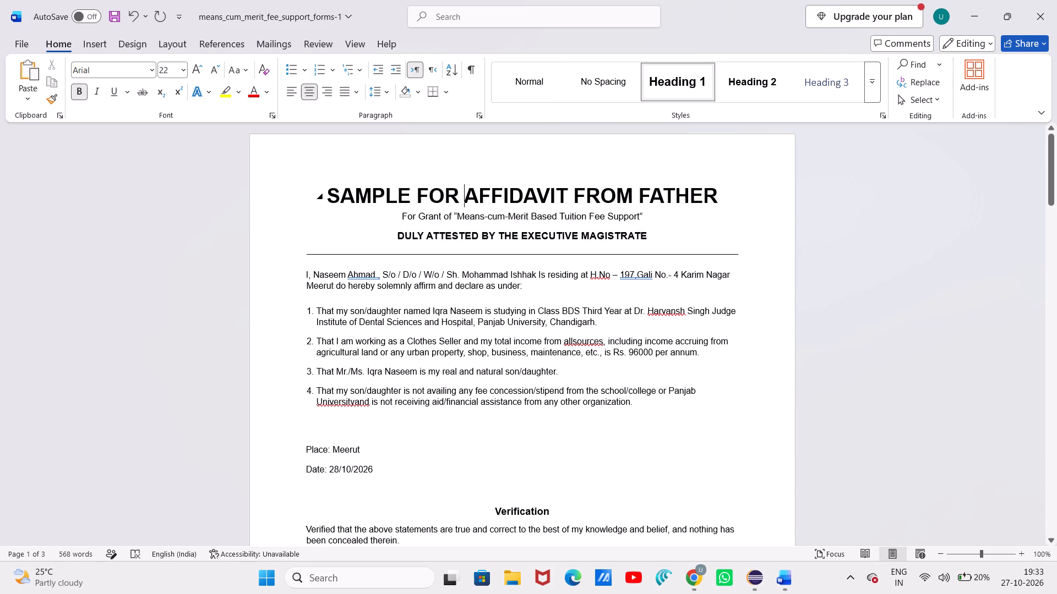
{"action": "key", "text": "BackSpace"}
{"action": "key", "text": "BackSpace"}
{"action": "key", "text": "BackSpace"}
{"action": "key", "text": "BackSpace"}
{"action": "key", "text": "BackSpace"}
{"action": "key", "text": "BackSpace"}
{"action": "key", "text": "BackSpace"}
{"action": "key", "text": "BackSpace"}
{"action": "key", "text": "BackSpace"}
{"action": "key", "text": "BackSpace"}
{"action": "key", "text": "BackSpace"}
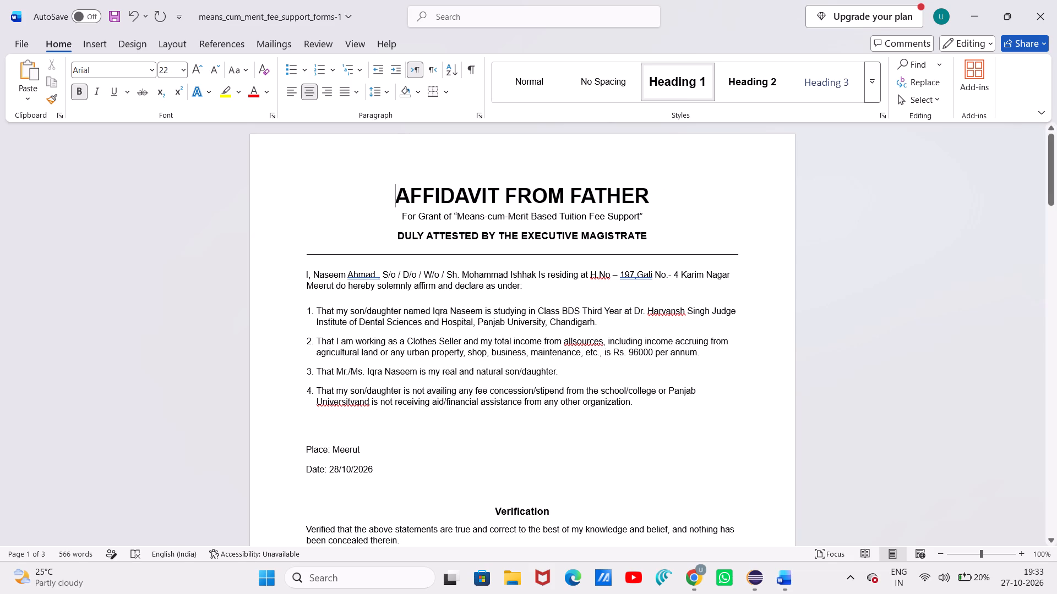
Set the font size of the affidavit's "For Grant of" subtitle line to 16.
{"action": "left_click_drag", "start_coordinate": [401, 215], "coordinate": [646, 215]}
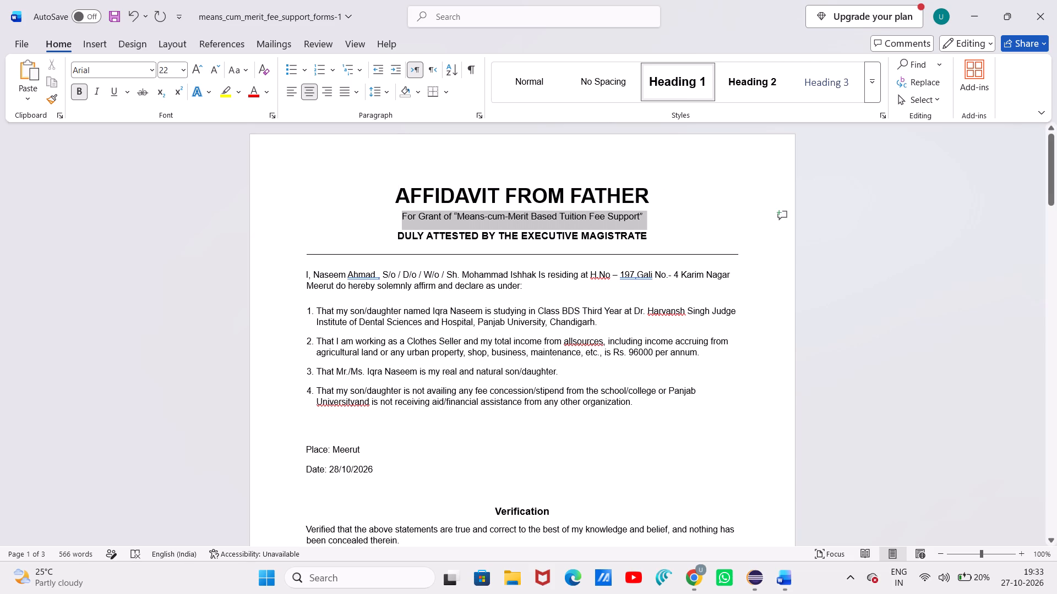
{"action": "left_click_drag", "start_coordinate": [646, 215], "coordinate": [644, 215]}
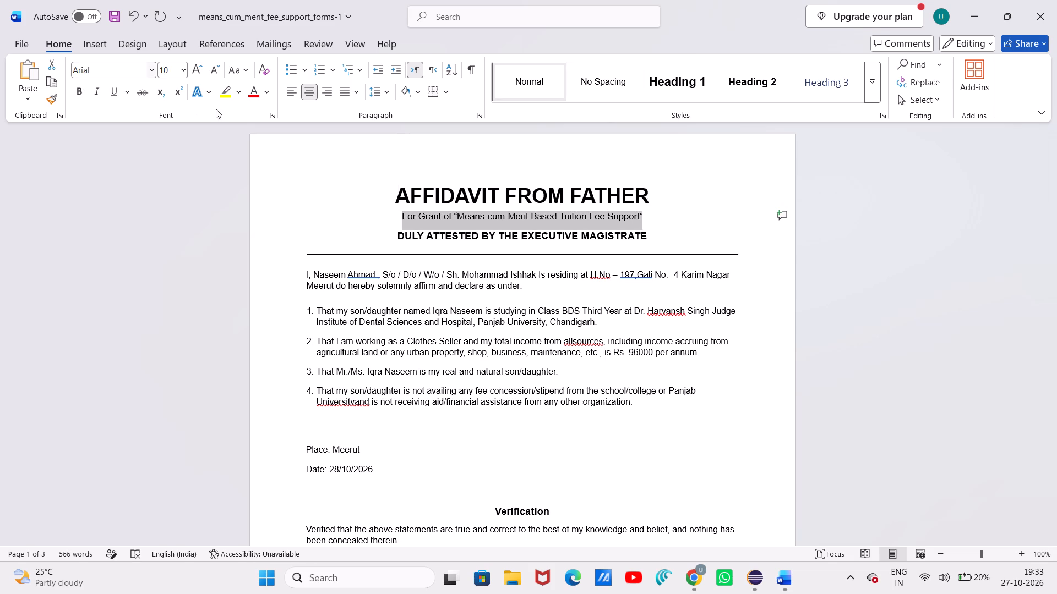
{"action": "left_click", "coordinate": [187, 71]}
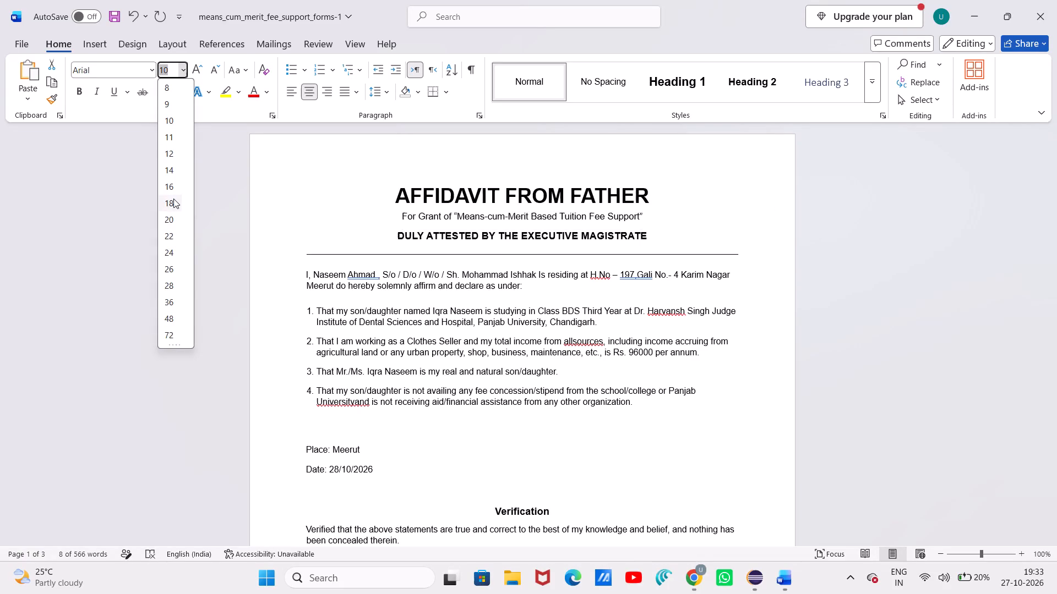
{"action": "left_click", "coordinate": [173, 189]}
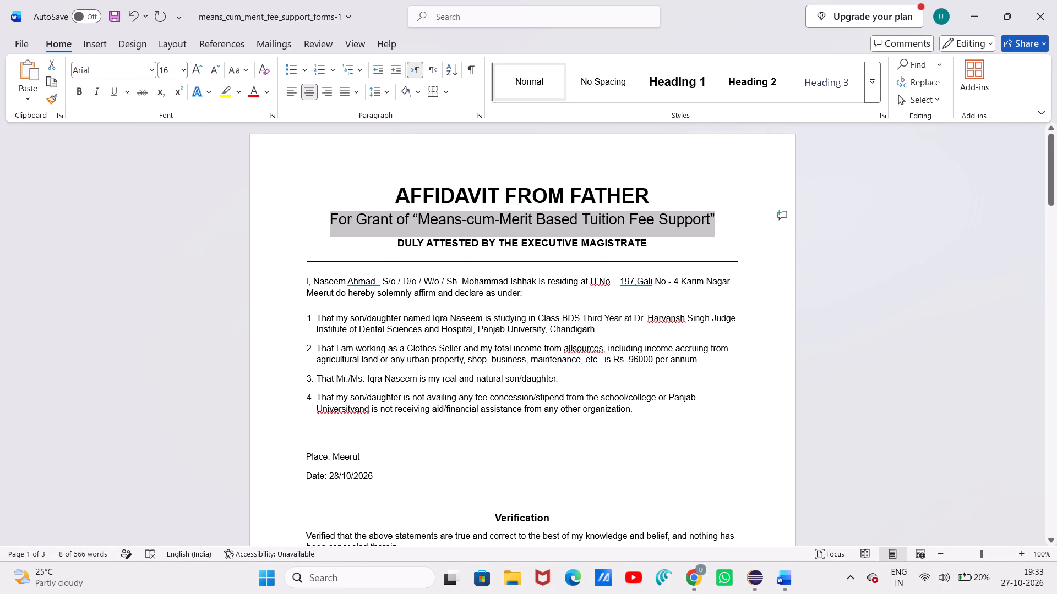
Set the font size of the "DULY ATTESTED BY THE EXECUTIVE MAGISTRATE" heading to 18.
{"action": "left_click", "coordinate": [650, 242]}
{"action": "left_click_drag", "start_coordinate": [650, 242], "coordinate": [611, 247]}
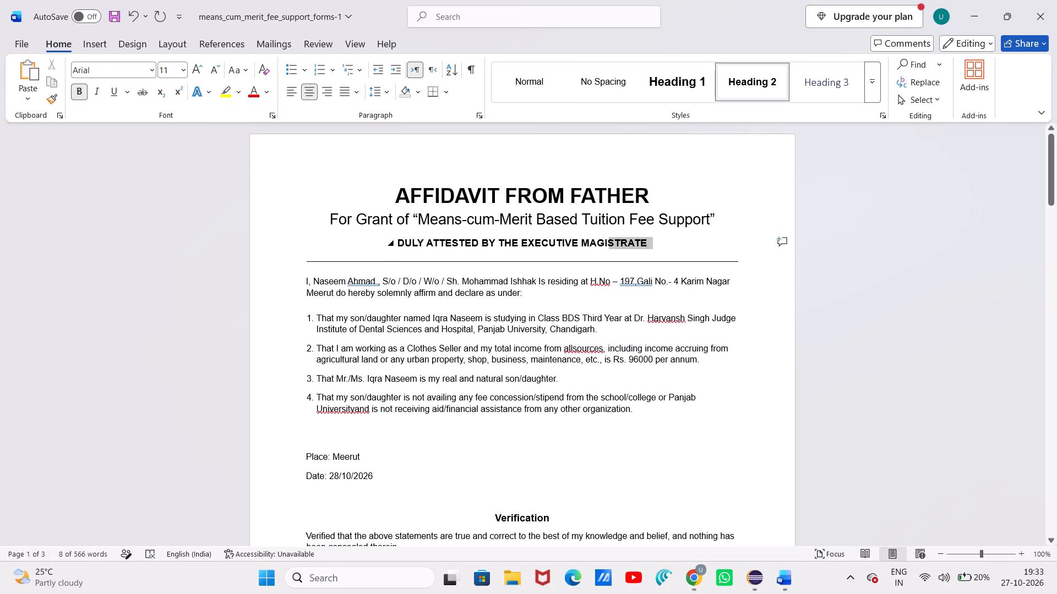
{"action": "left_click_drag", "start_coordinate": [611, 247], "coordinate": [413, 240]}
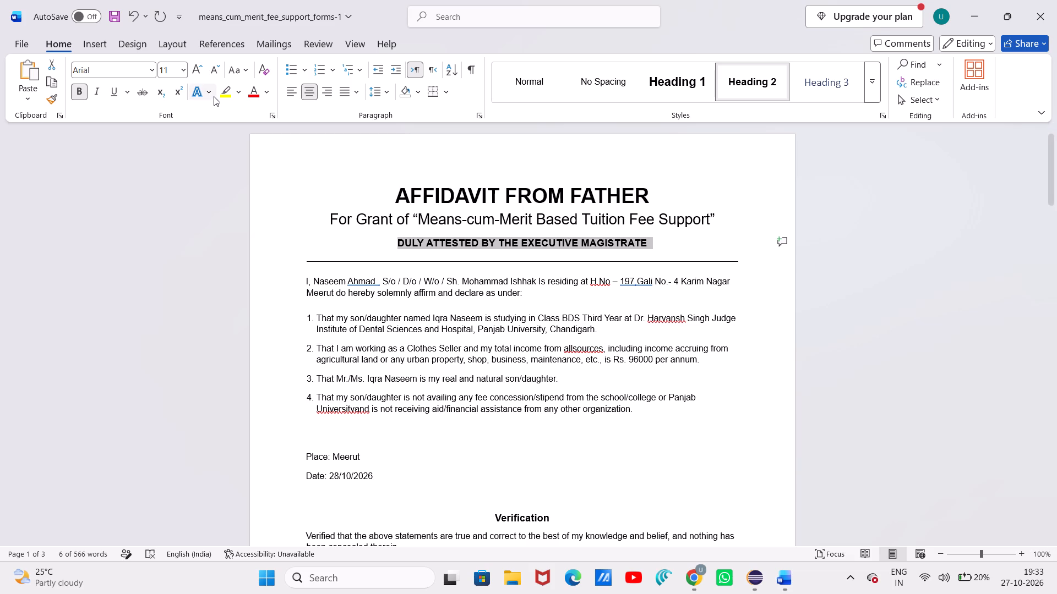
{"action": "left_click", "coordinate": [183, 73]}
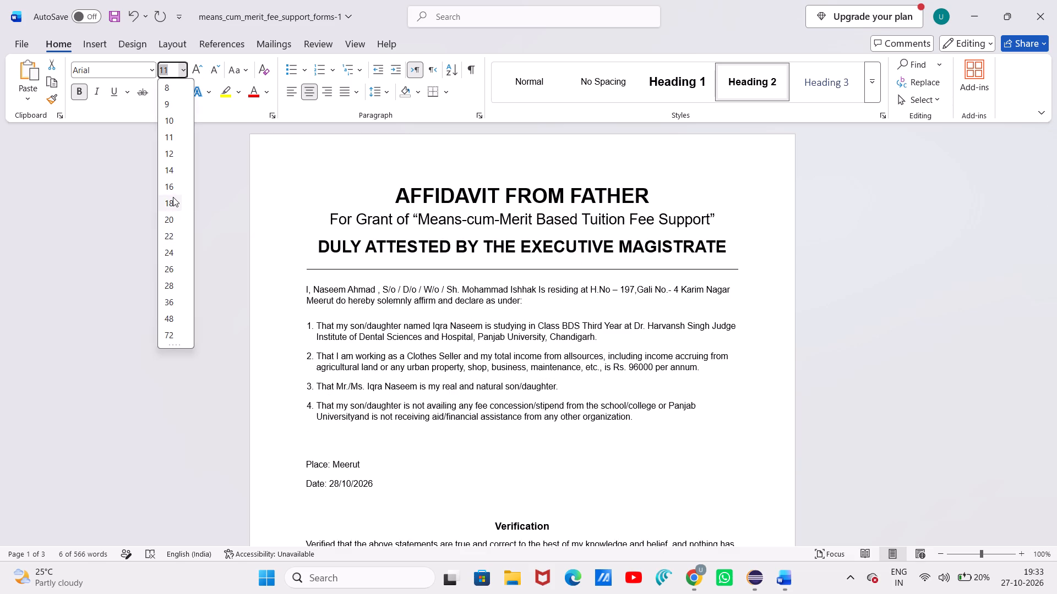
{"action": "left_click", "coordinate": [173, 207]}
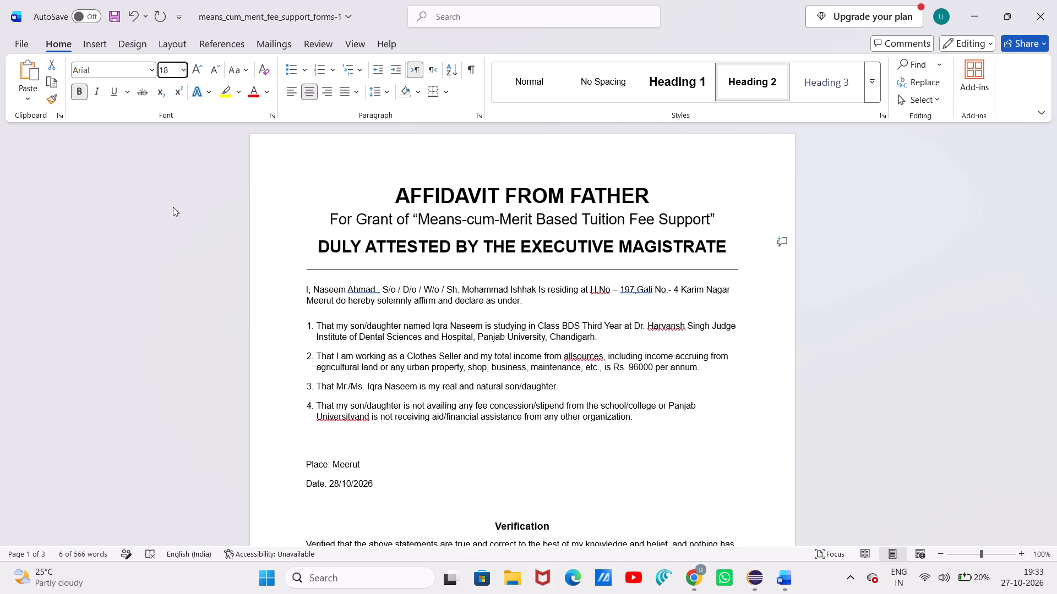
{"action": "left_click", "coordinate": [801, 335]}
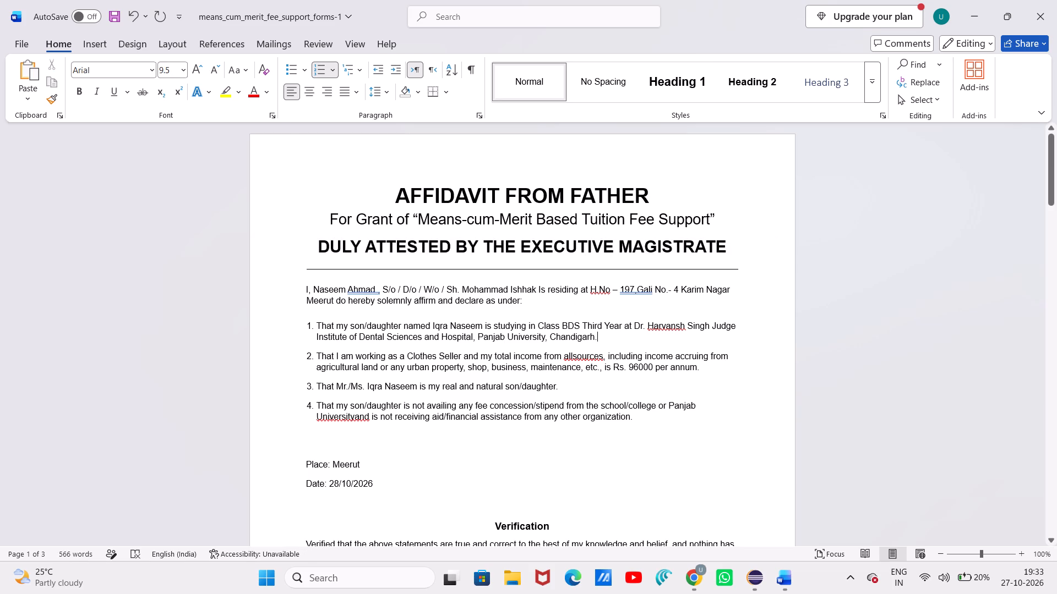
Set the affidavit text from the opening declaration through the "Signature of Deponent" line to font size 14.
{"action": "left_click_drag", "start_coordinate": [303, 288], "coordinate": [457, 489]}
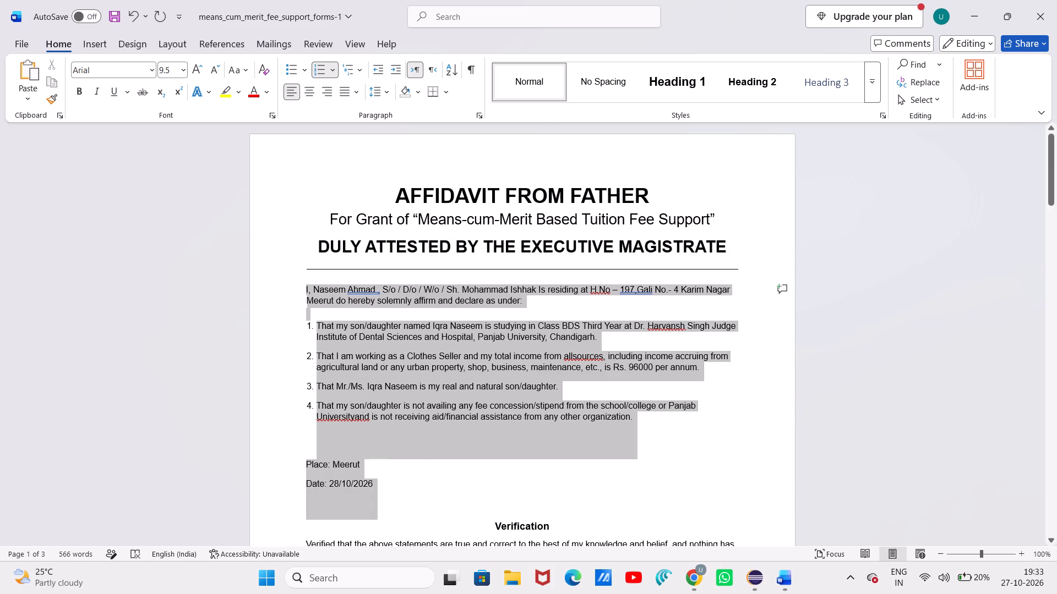
{"action": "left_click_drag", "start_coordinate": [457, 489], "coordinate": [634, 534]}
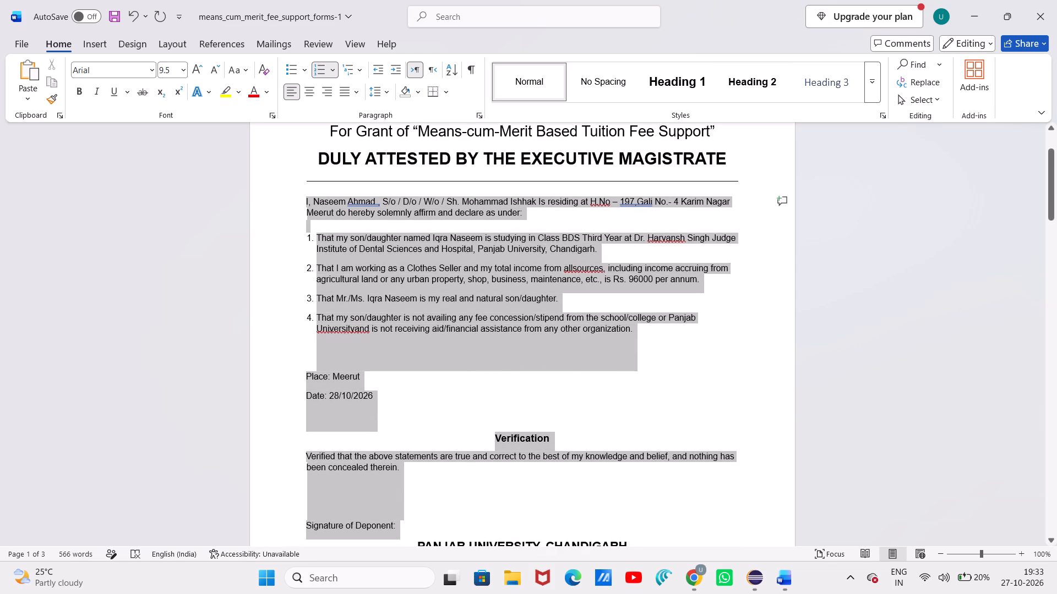
{"action": "left_click_drag", "start_coordinate": [634, 534], "coordinate": [602, 447]}
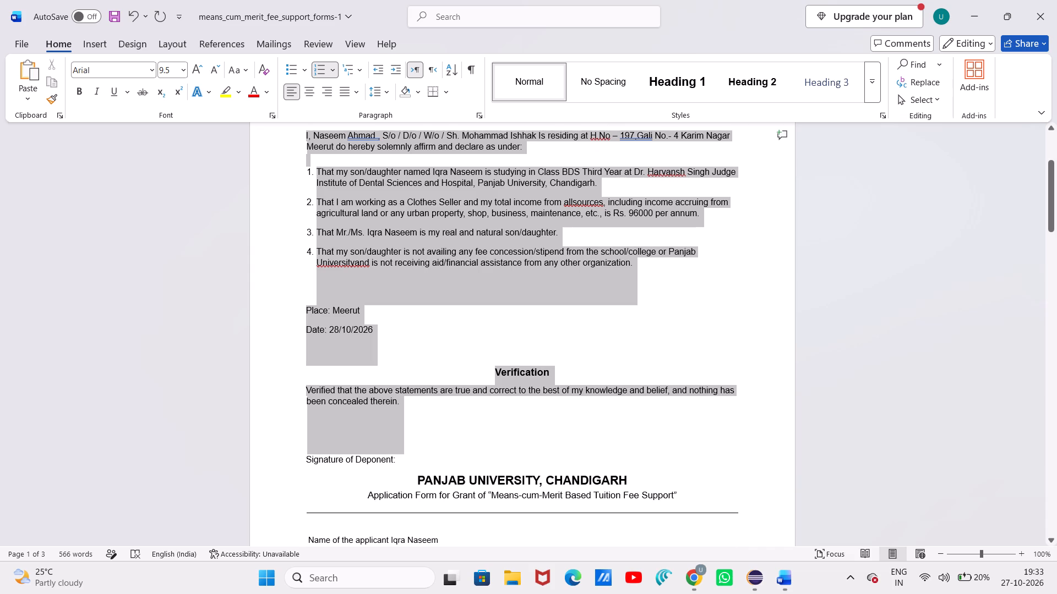
{"action": "left_click_drag", "start_coordinate": [602, 447], "coordinate": [488, 462]}
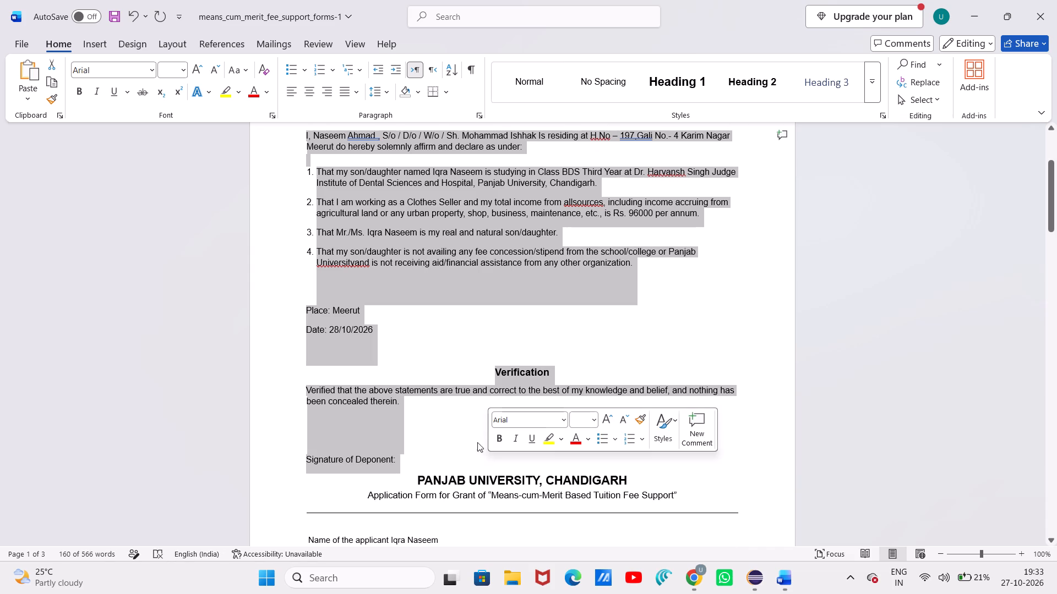
{"action": "left_click", "coordinate": [185, 63]}
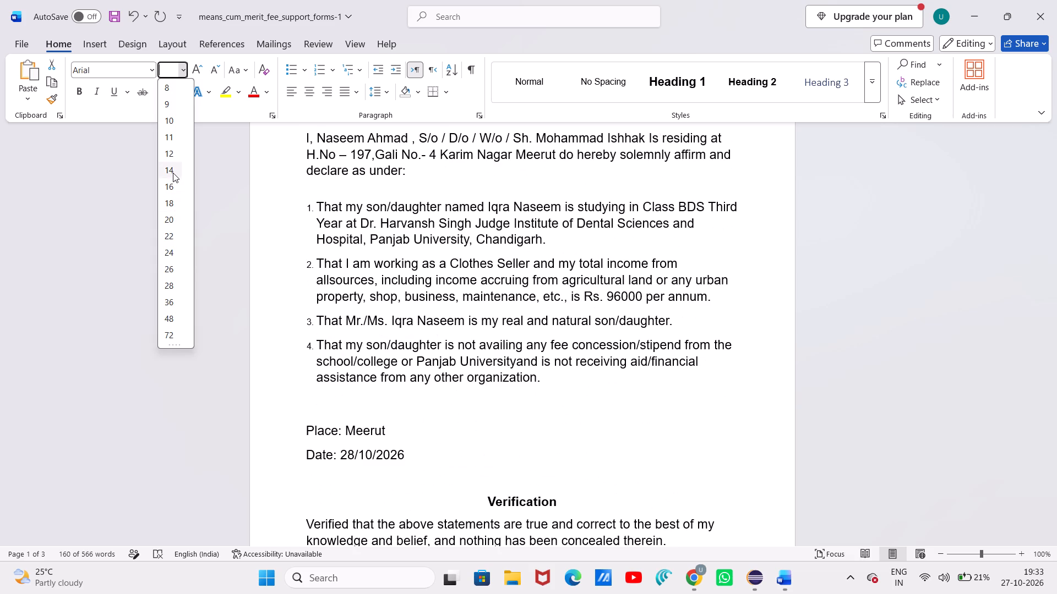
{"action": "left_click", "coordinate": [173, 173]}
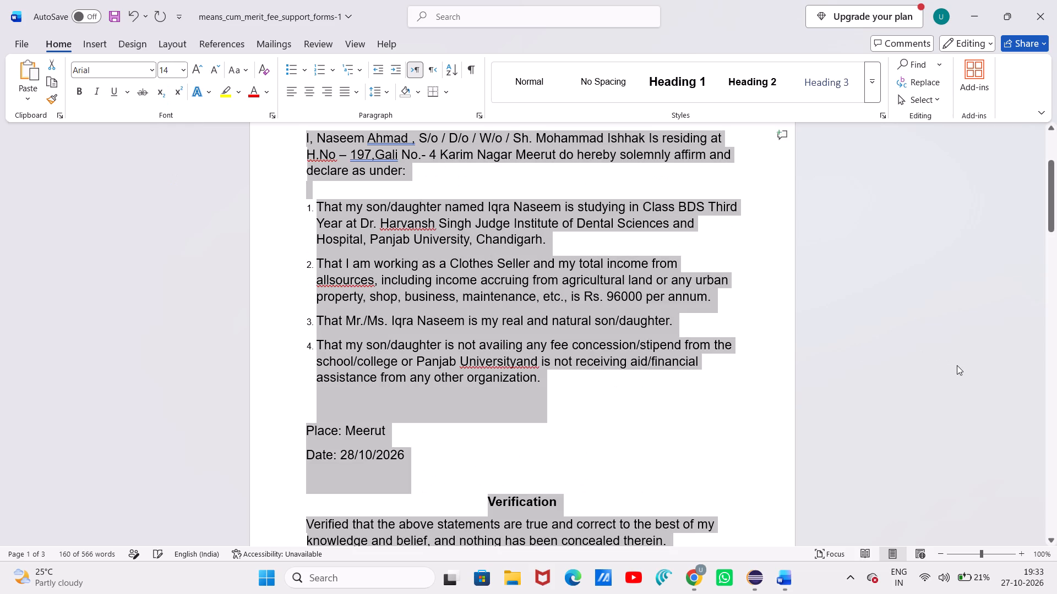
{"action": "left_click", "coordinate": [957, 365]}
Make the deponent's name, his parent's name with "Sh.", and the residential address bold in the affidavit's opening paragraph.
{"action": "scroll", "coordinate": [931, 322], "scroll_direction": "up", "scroll_amount": 1}
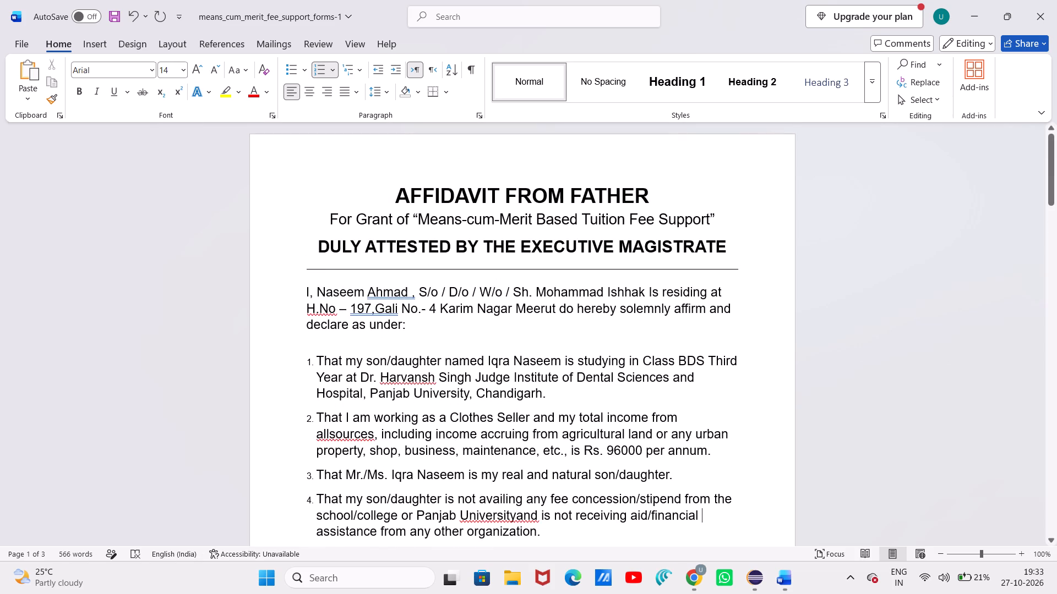
{"action": "left_click_drag", "start_coordinate": [410, 292], "coordinate": [320, 291]}
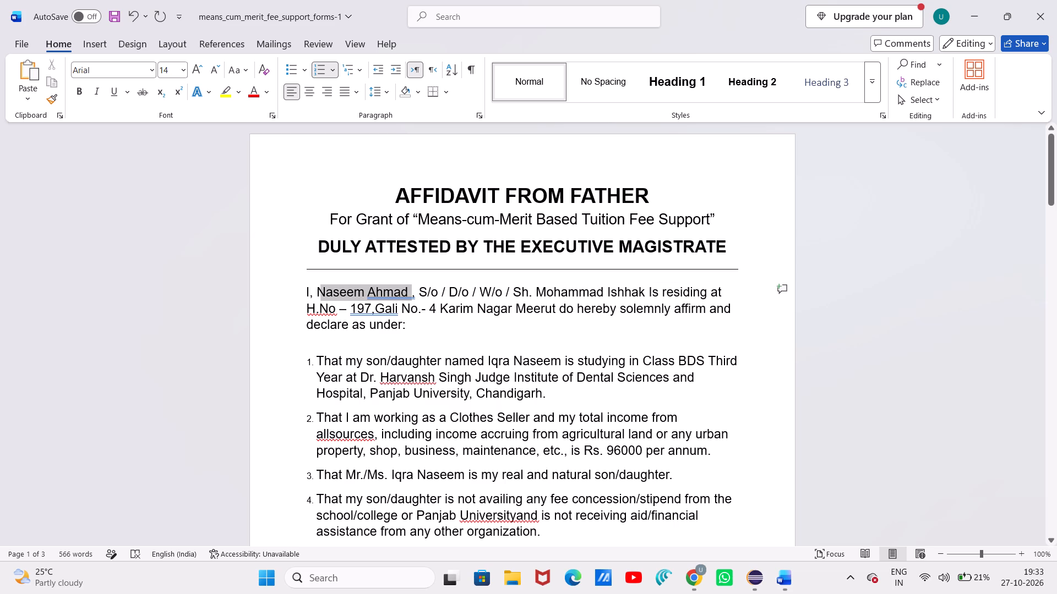
{"action": "left_click_drag", "start_coordinate": [320, 291], "coordinate": [317, 291]}
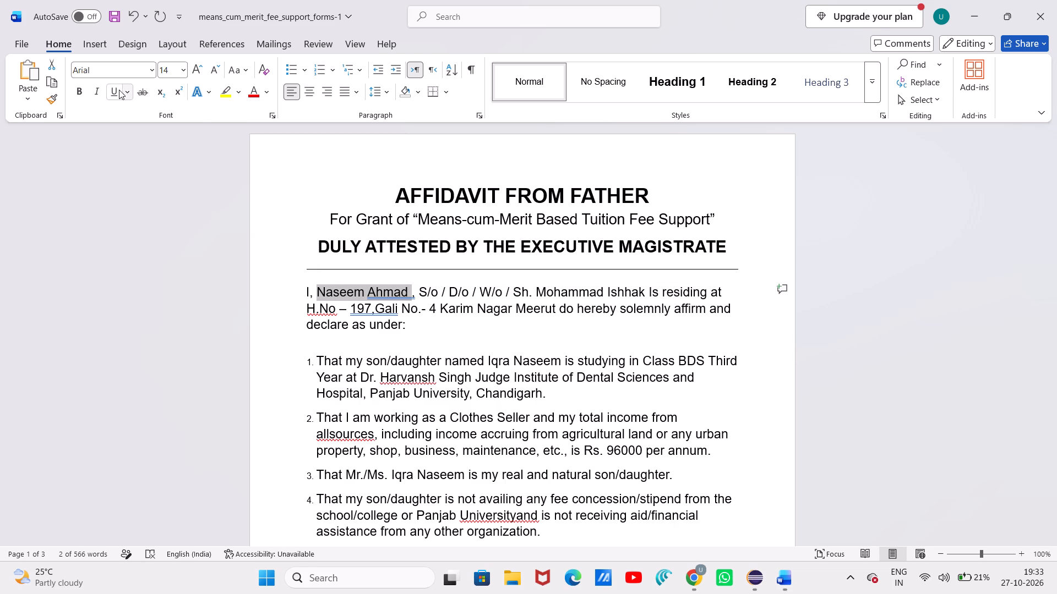
{"action": "left_click", "coordinate": [82, 90]}
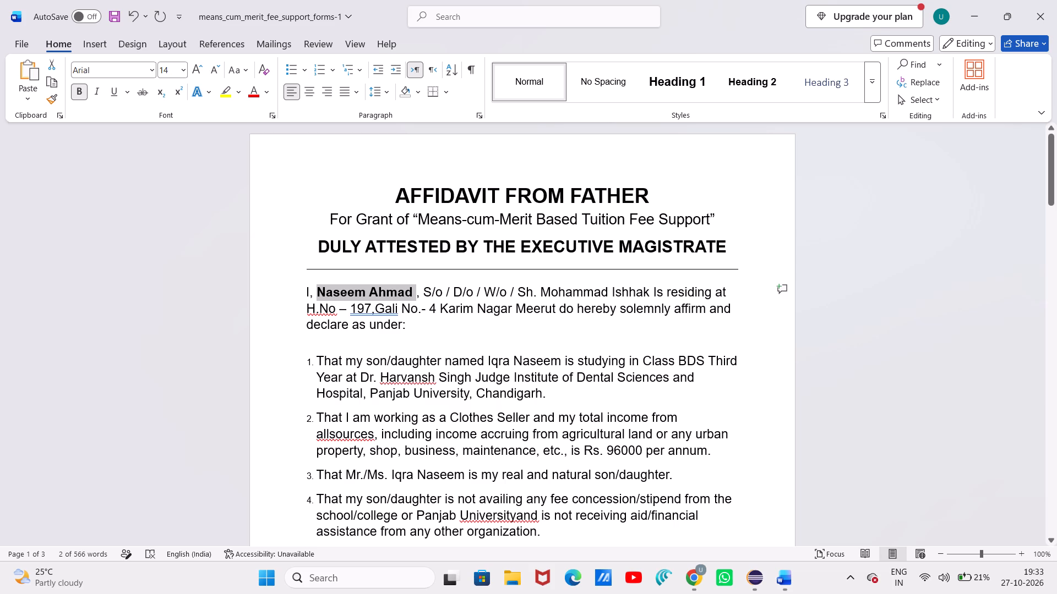
{"action": "left_click_drag", "start_coordinate": [520, 288], "coordinate": [650, 288]}
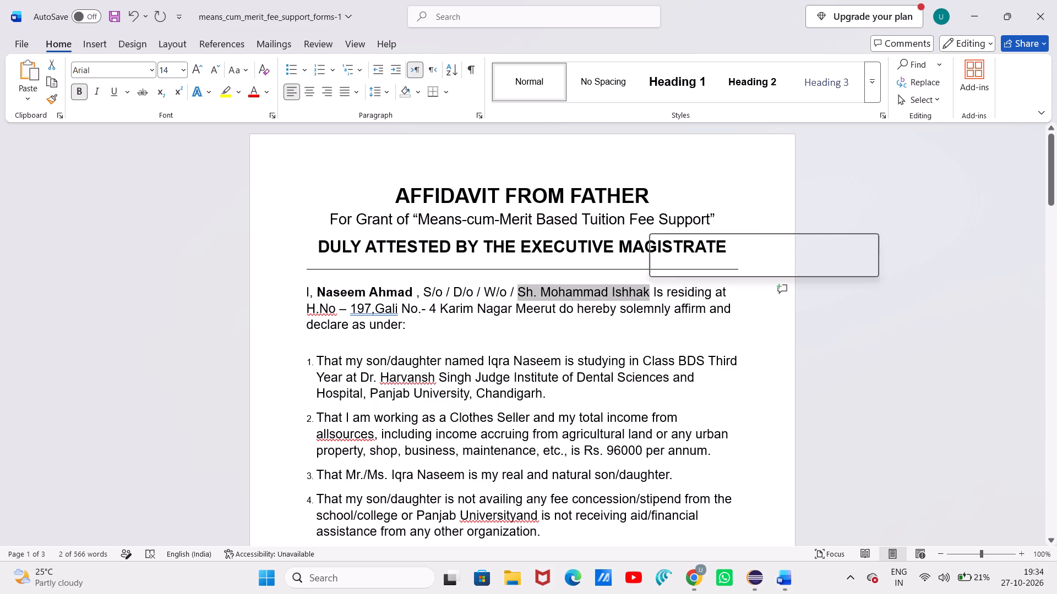
{"action": "left_click", "coordinate": [75, 91]}
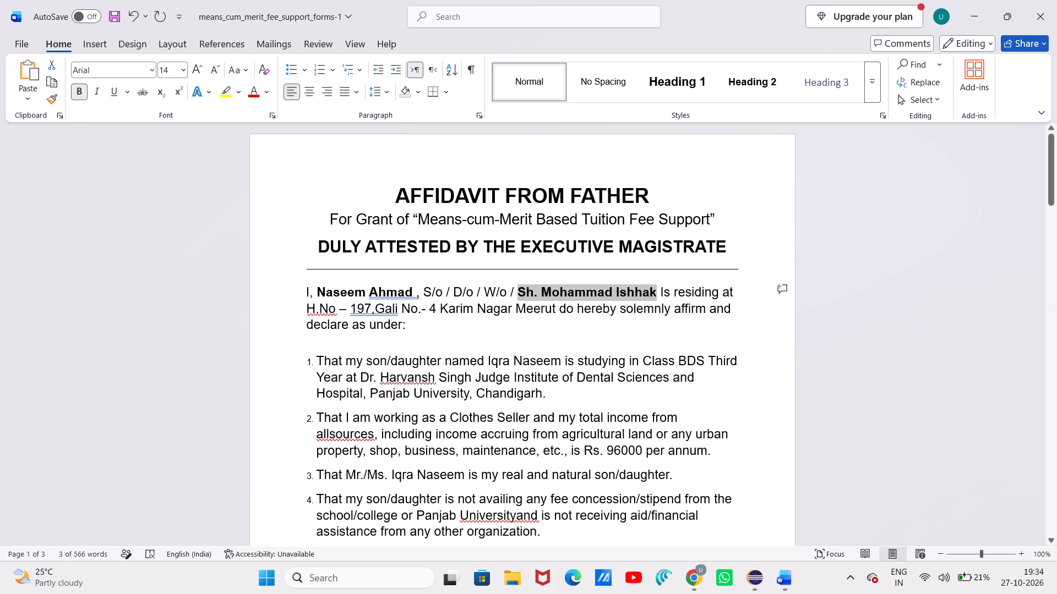
{"action": "left_click_drag", "start_coordinate": [307, 309], "coordinate": [573, 307]}
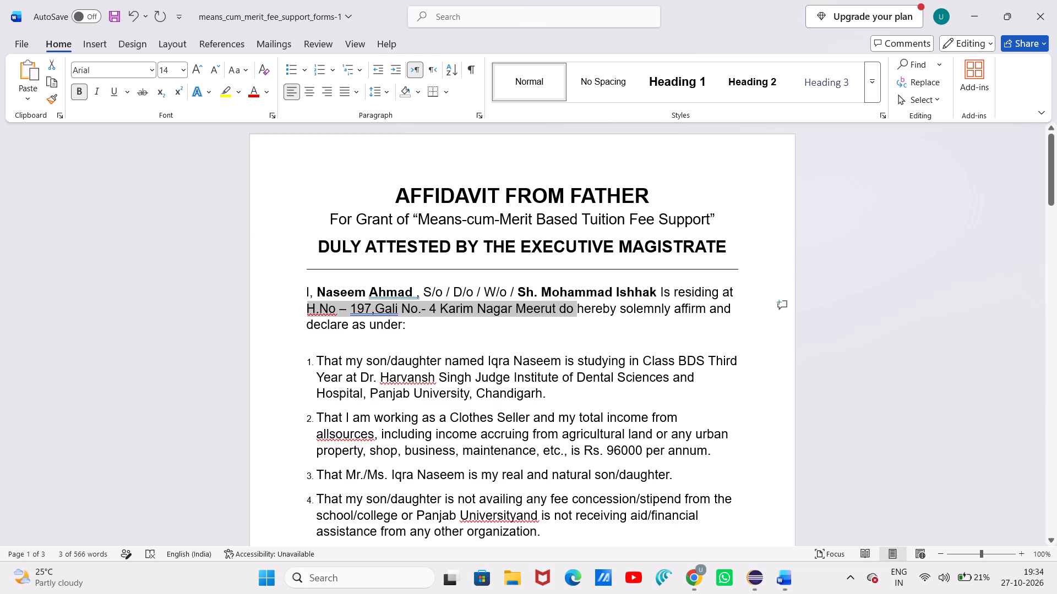
{"action": "left_click_drag", "start_coordinate": [573, 307], "coordinate": [556, 306]}
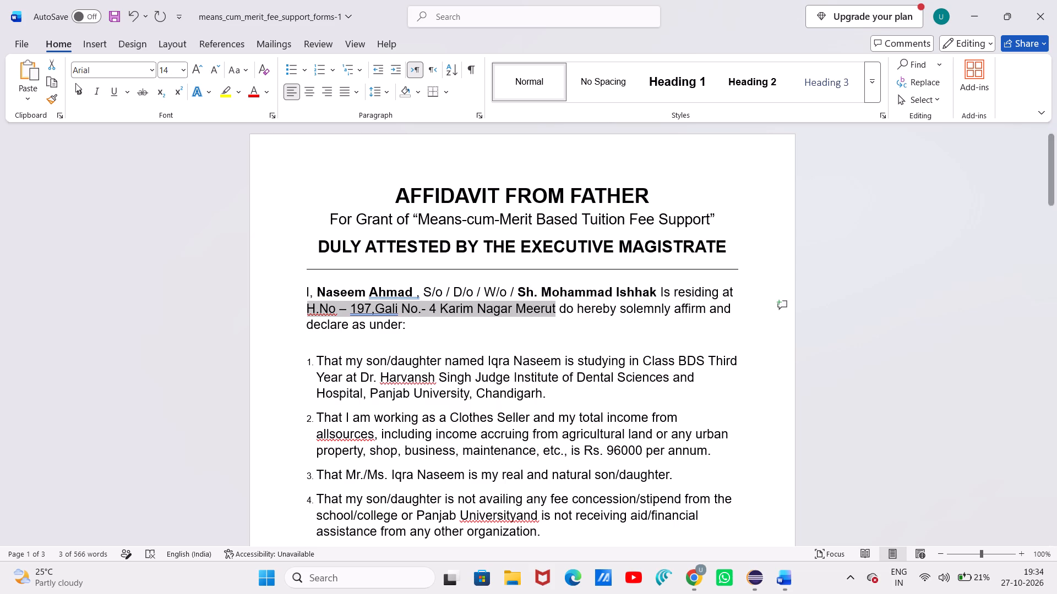
{"action": "left_click", "coordinate": [80, 89]}
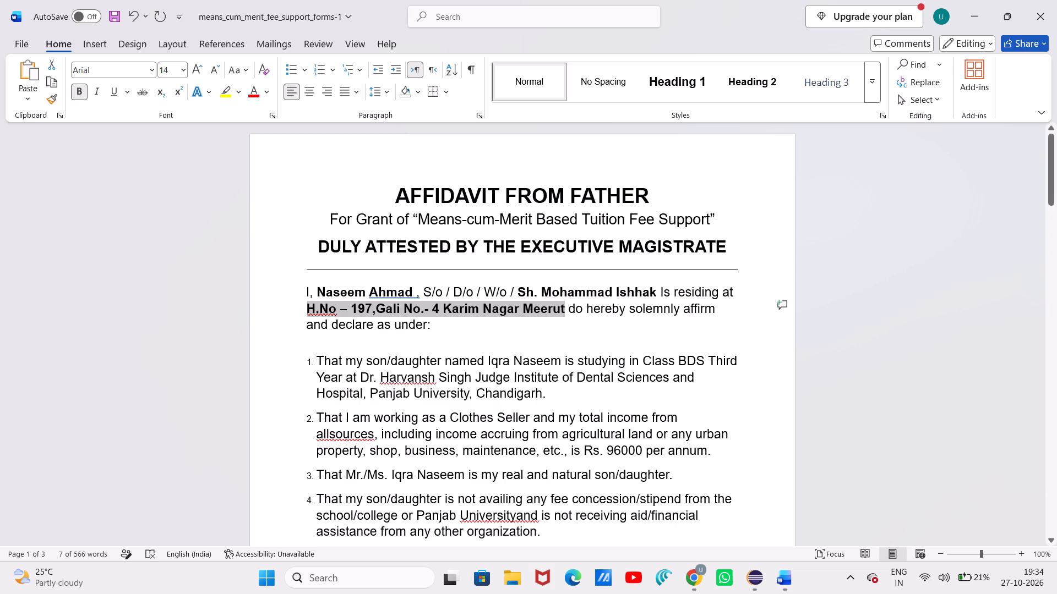
{"action": "left_click", "coordinate": [853, 405]}
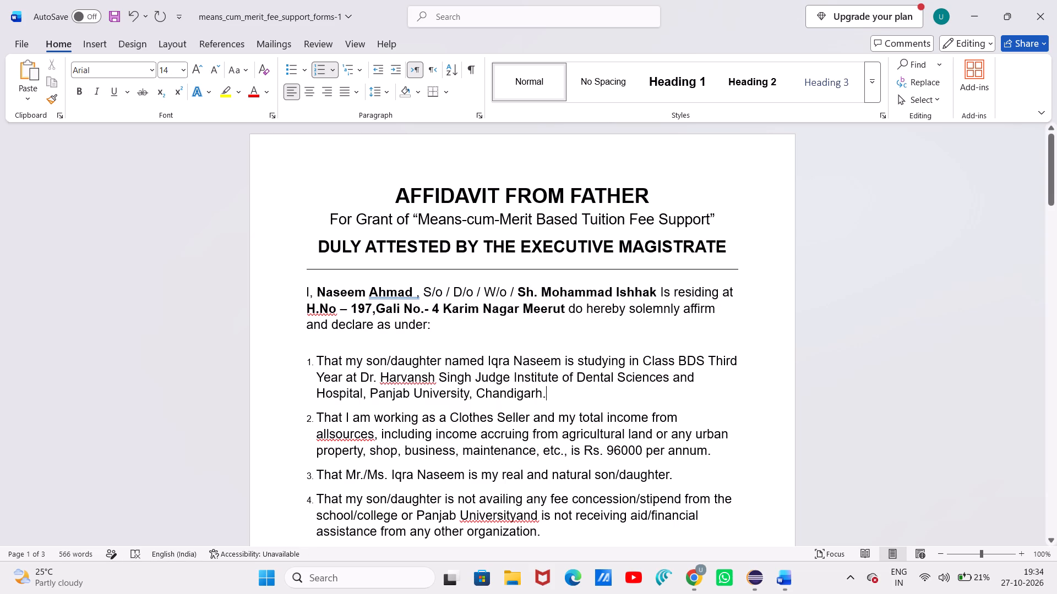
Make the student's name, "BDS Third Year", and the full institute name through "Chandigarh." bold in affidavit item 1.
{"action": "left_click", "coordinate": [491, 360]}
{"action": "left_click_drag", "start_coordinate": [560, 362], "coordinate": [519, 351]}
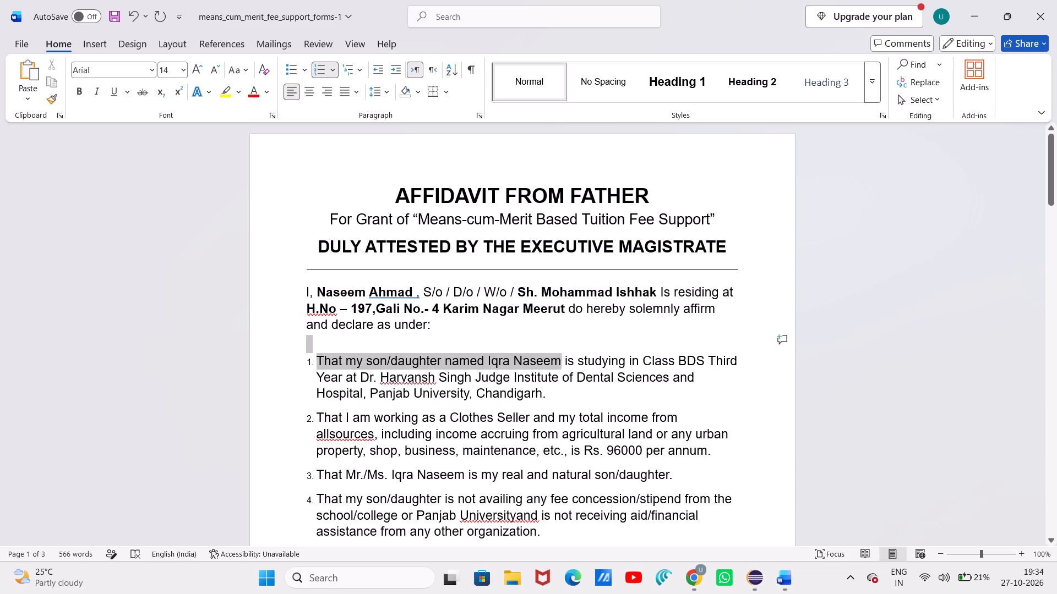
{"action": "left_click_drag", "start_coordinate": [519, 351], "coordinate": [500, 363]}
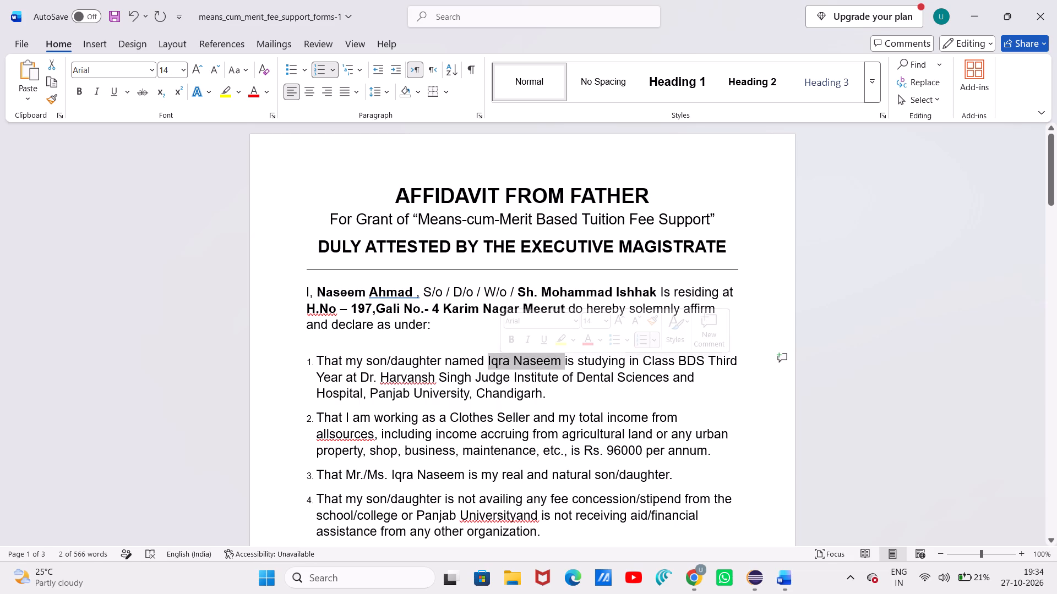
{"action": "left_click", "coordinate": [83, 94]}
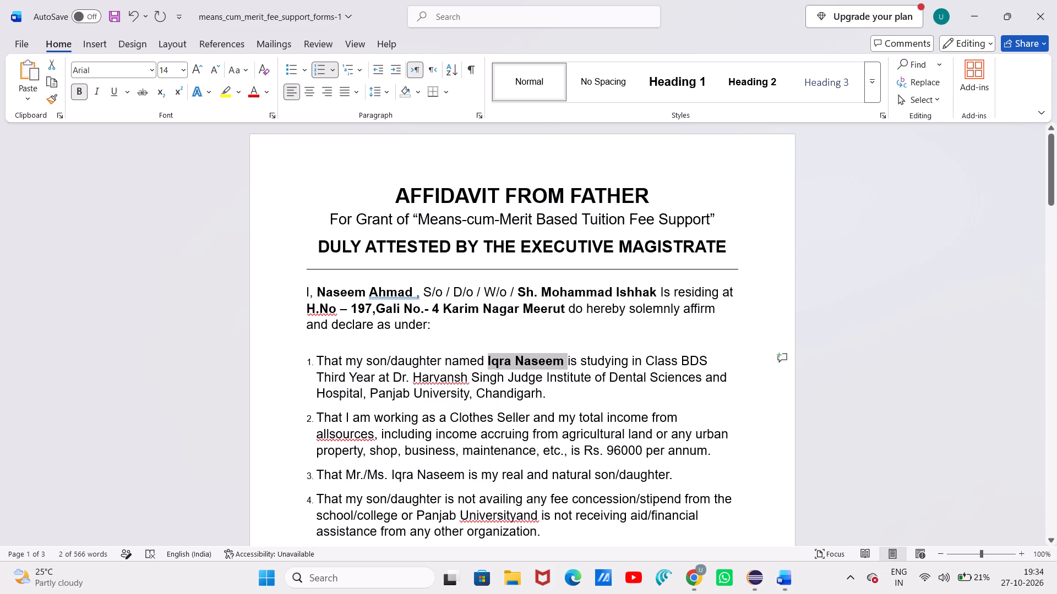
{"action": "left_click_drag", "start_coordinate": [682, 361], "coordinate": [336, 387]}
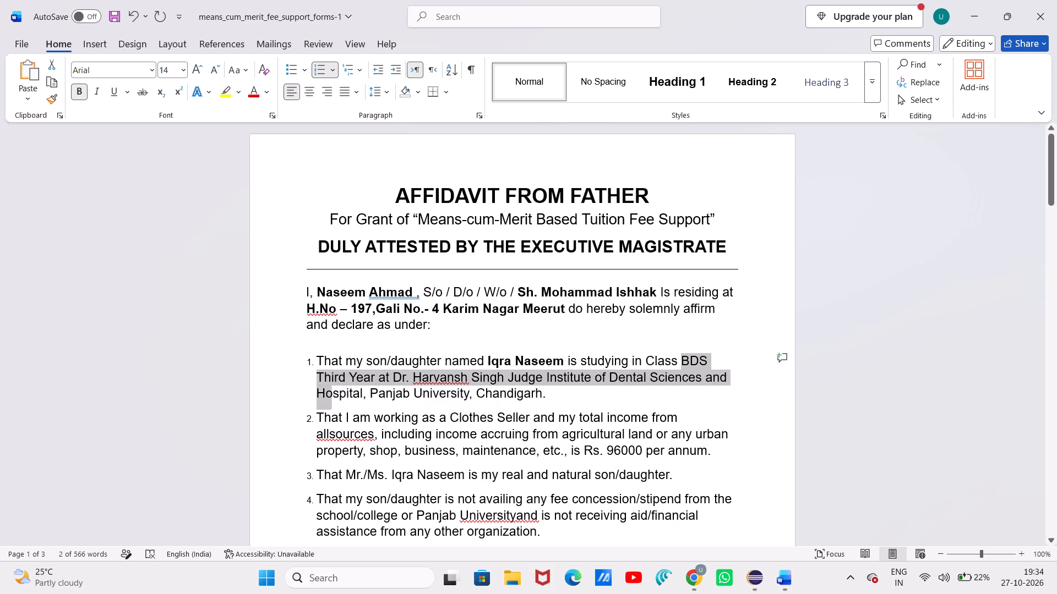
{"action": "left_click_drag", "start_coordinate": [336, 387], "coordinate": [377, 379]}
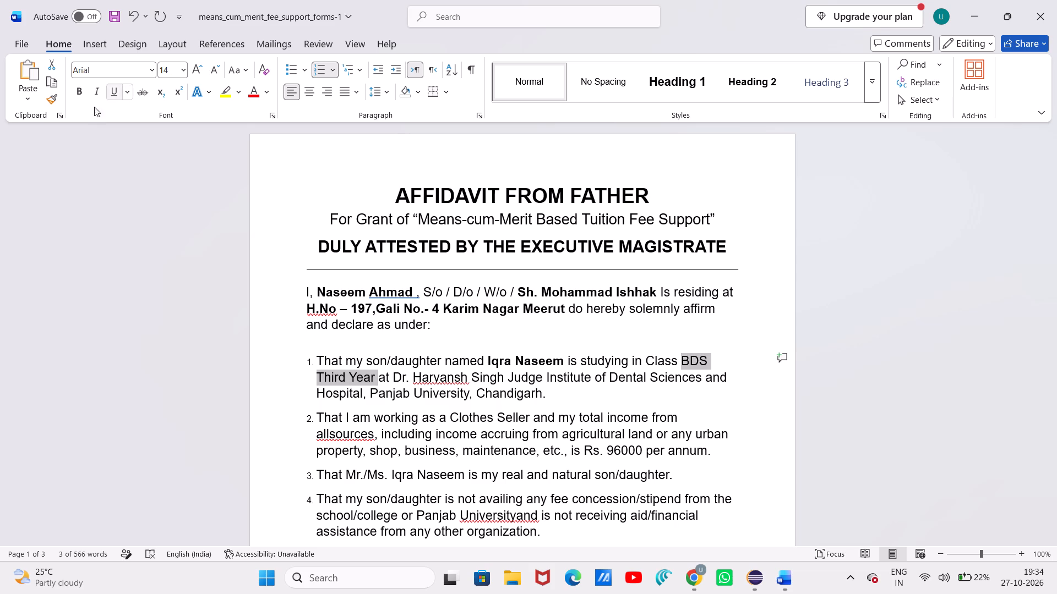
{"action": "left_click", "coordinate": [77, 86]}
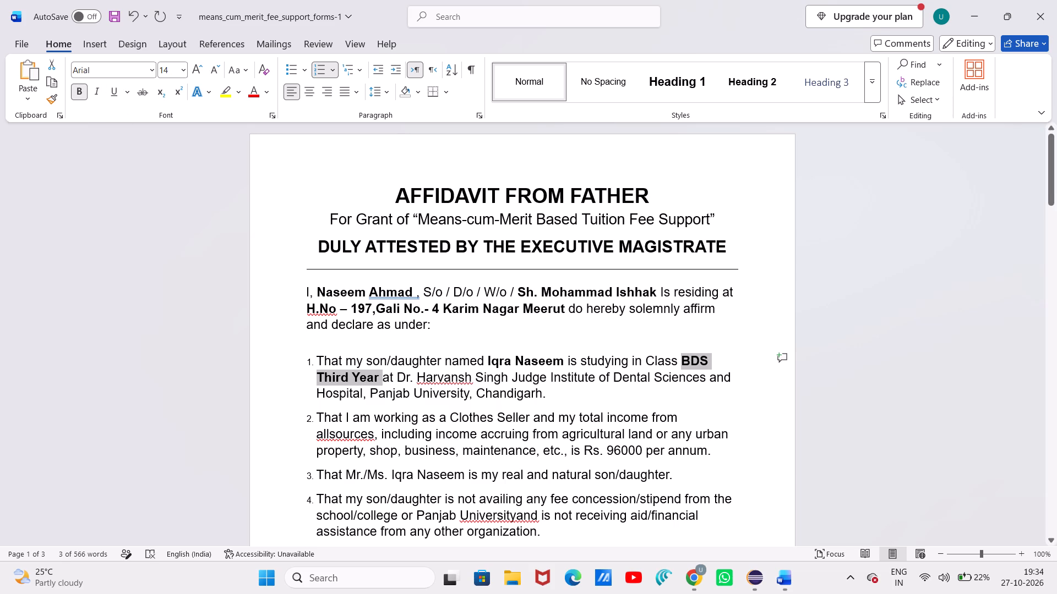
{"action": "left_click_drag", "start_coordinate": [400, 377], "coordinate": [546, 398]}
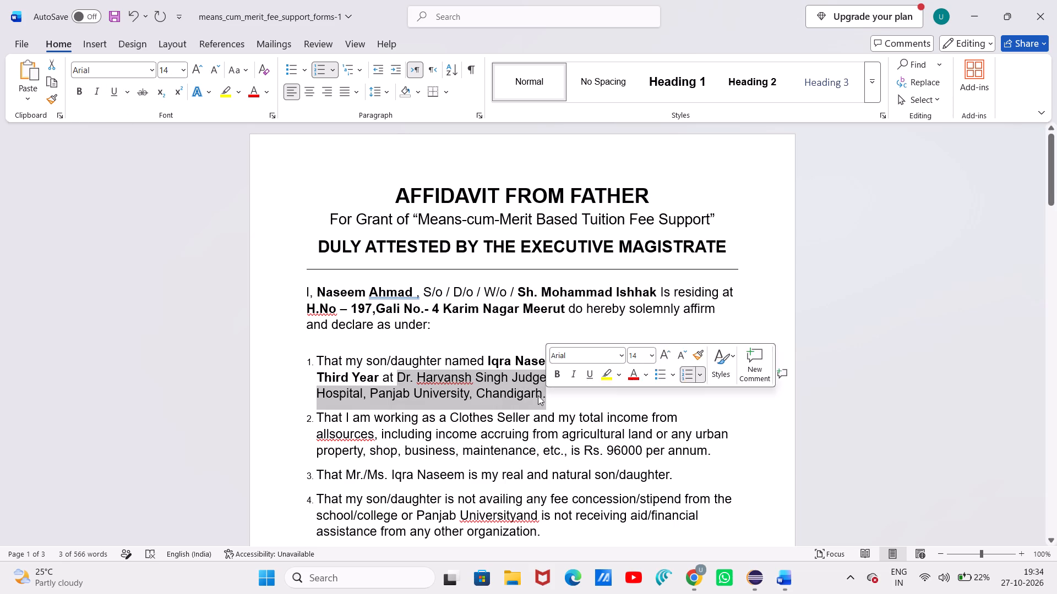
{"action": "left_click", "coordinate": [74, 85]}
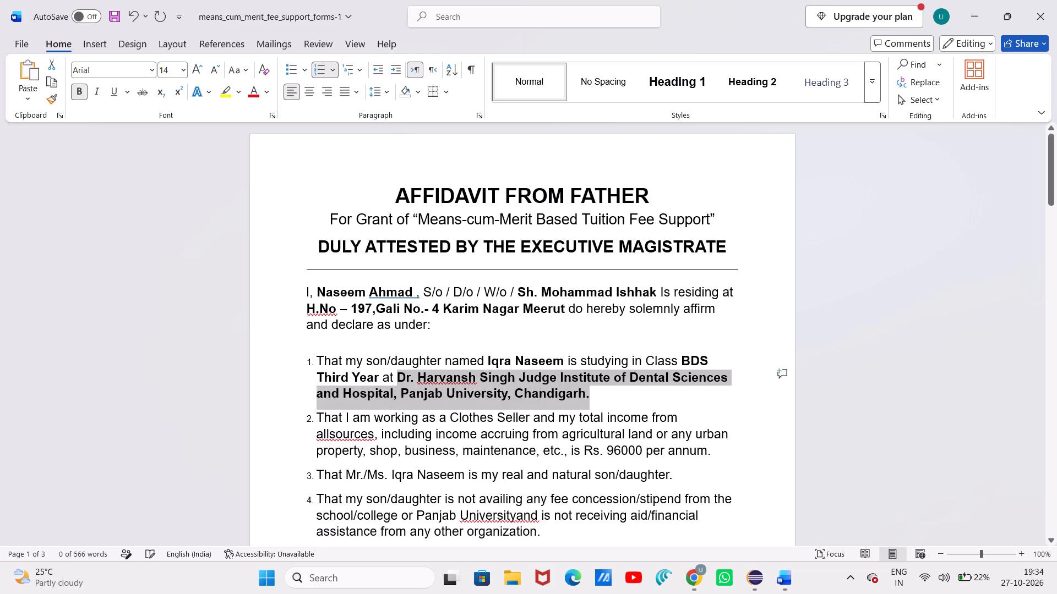
{"action": "left_click", "coordinate": [840, 400]}
Make the occupation "Clothes Seller" bold in affidavit item 2.
{"action": "scroll", "coordinate": [880, 417], "scroll_direction": "down", "scroll_amount": 1}
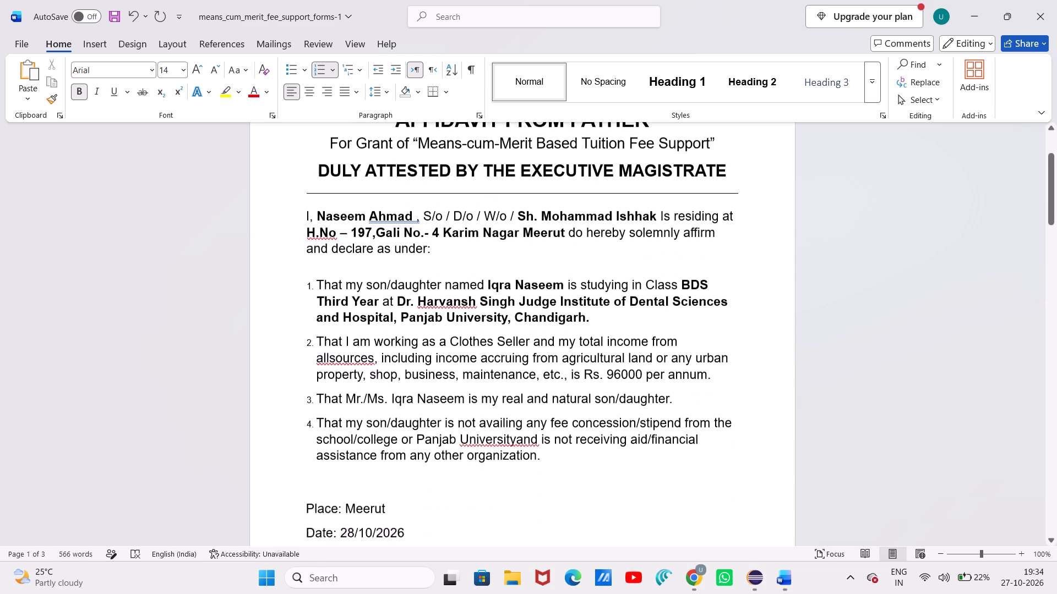
{"action": "scroll", "coordinate": [880, 417], "scroll_direction": "down", "scroll_amount": 1}
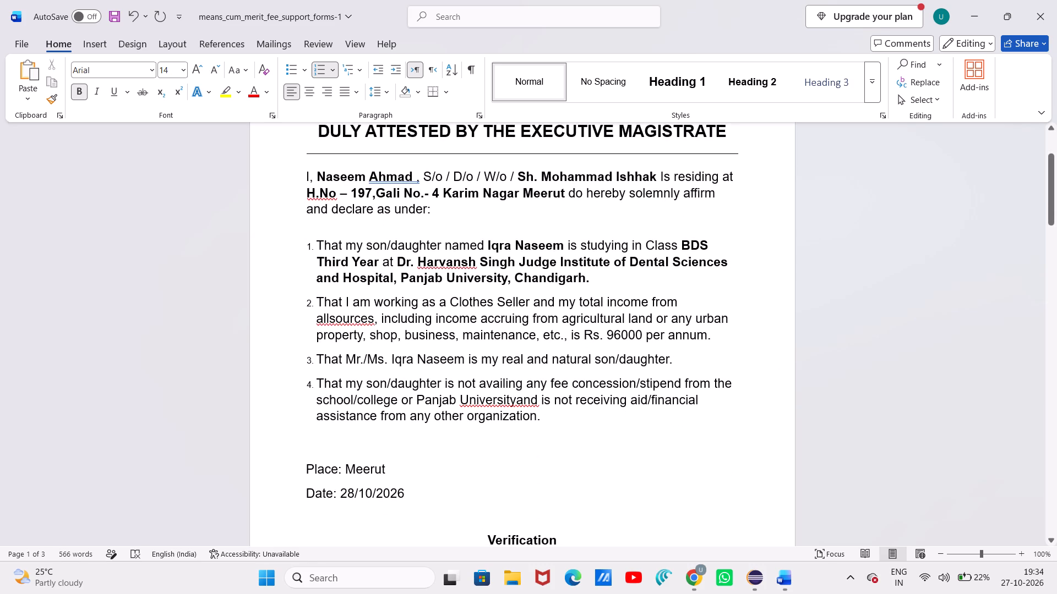
{"action": "left_click_drag", "start_coordinate": [449, 301], "coordinate": [524, 306]}
{"action": "left_click", "coordinate": [83, 91]}
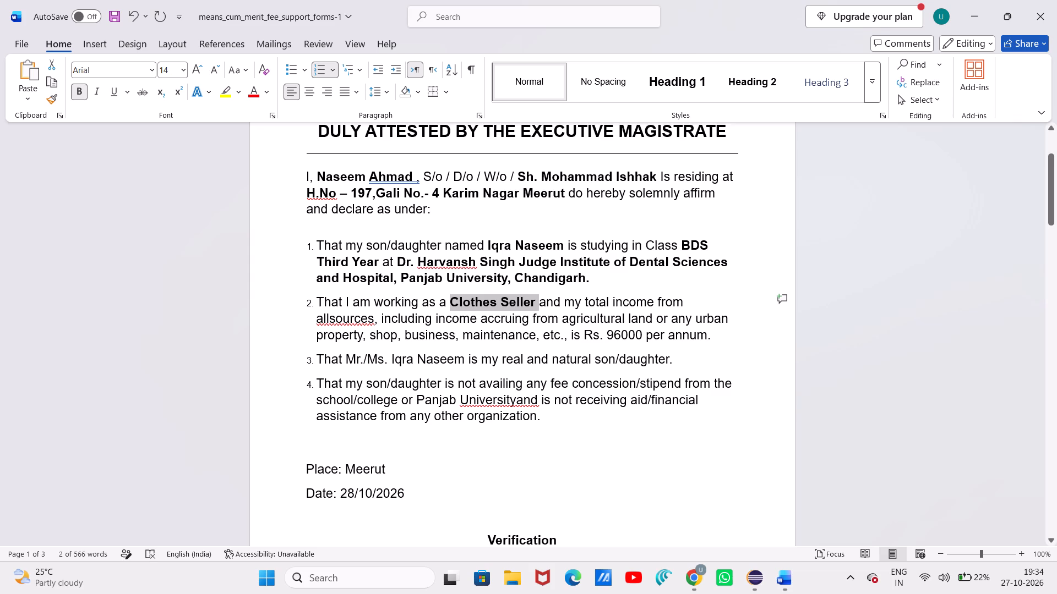
Correct "allsources" in item 2 by inserting a space so it reads "all sources".
{"action": "left_click", "coordinate": [326, 316]}
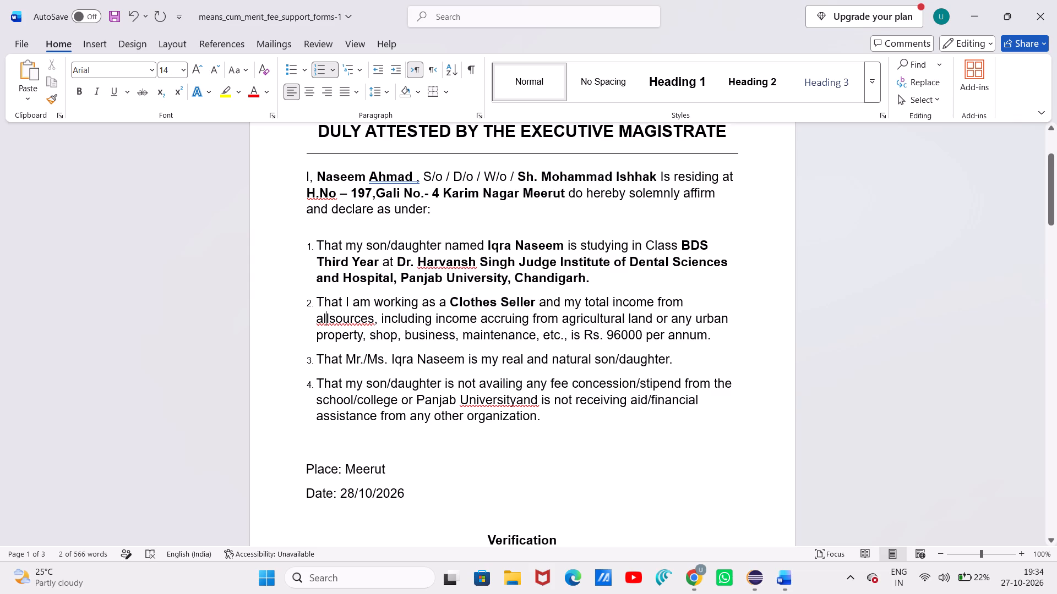
{"action": "key", "text": "Right"}
{"action": "key", "text": "space"}
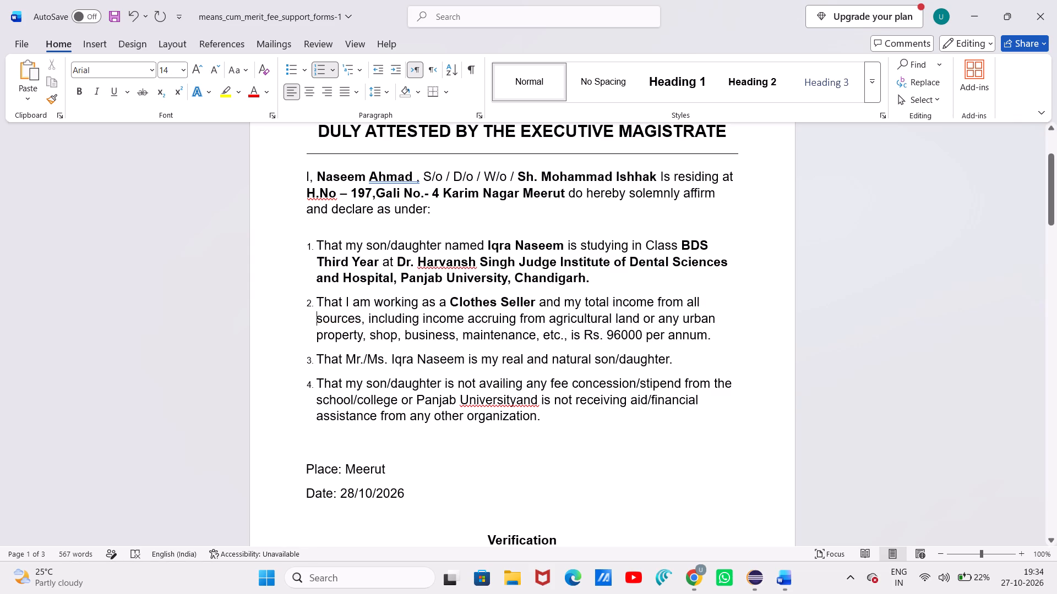
Make the income "Rs. 96000" in item 2 and the student's name in item 3 bold.
{"action": "left_click_drag", "start_coordinate": [642, 334], "coordinate": [606, 334]}
{"action": "left_click_drag", "start_coordinate": [606, 334], "coordinate": [585, 336]}
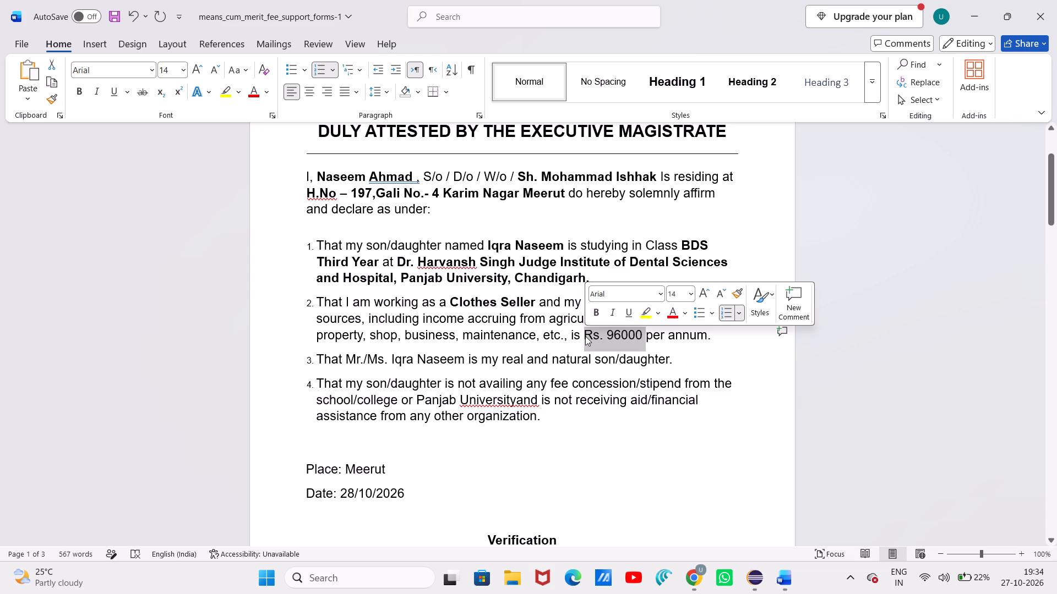
{"action": "left_click", "coordinate": [85, 94]}
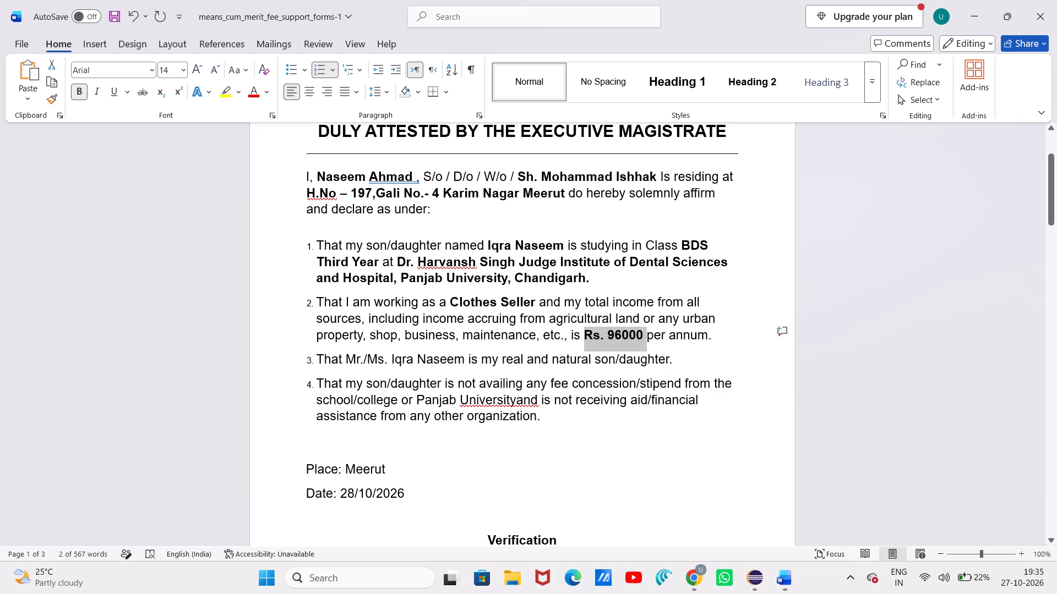
{"action": "left_click", "coordinate": [832, 315]}
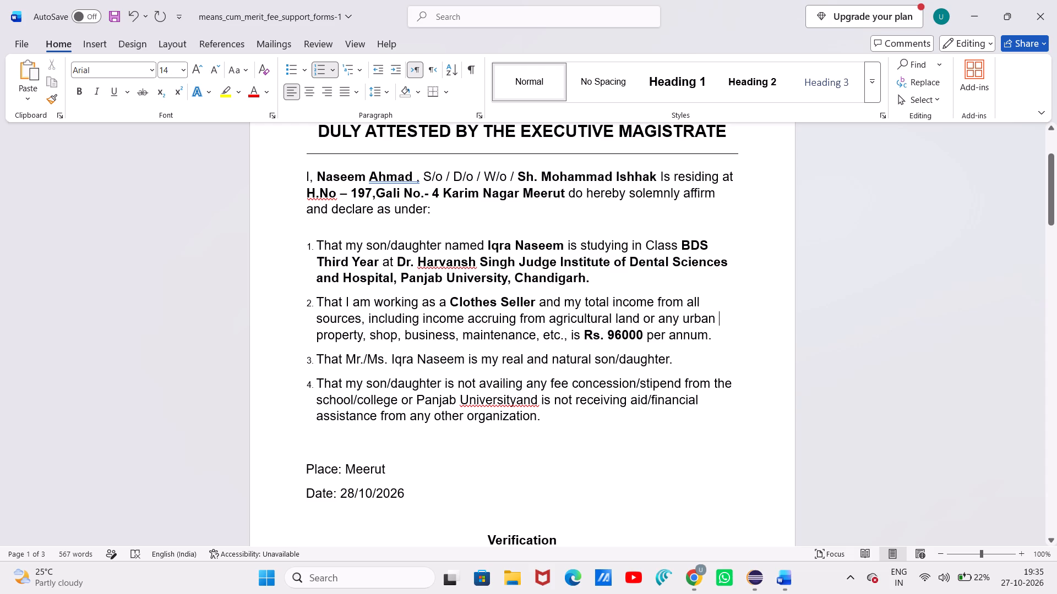
{"action": "left_click_drag", "start_coordinate": [466, 361], "coordinate": [389, 359]}
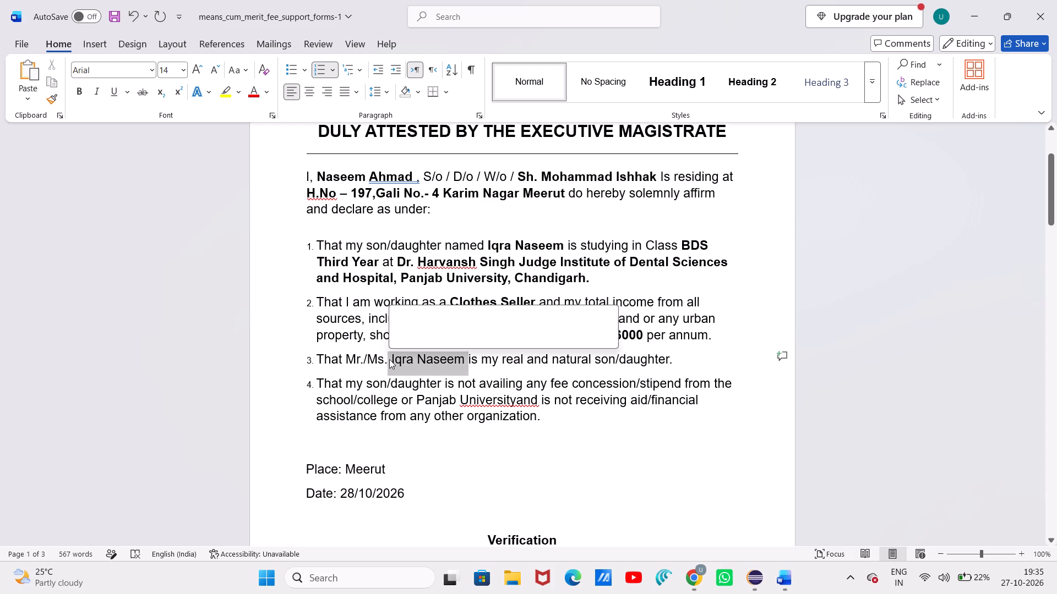
{"action": "left_click", "coordinate": [82, 97]}
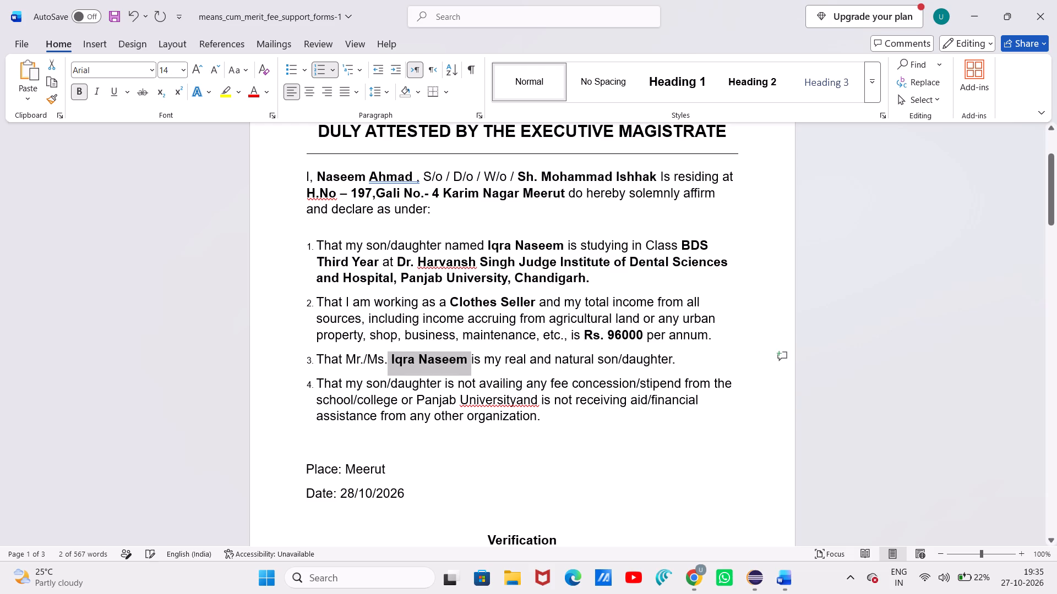
{"action": "left_click", "coordinate": [955, 466]}
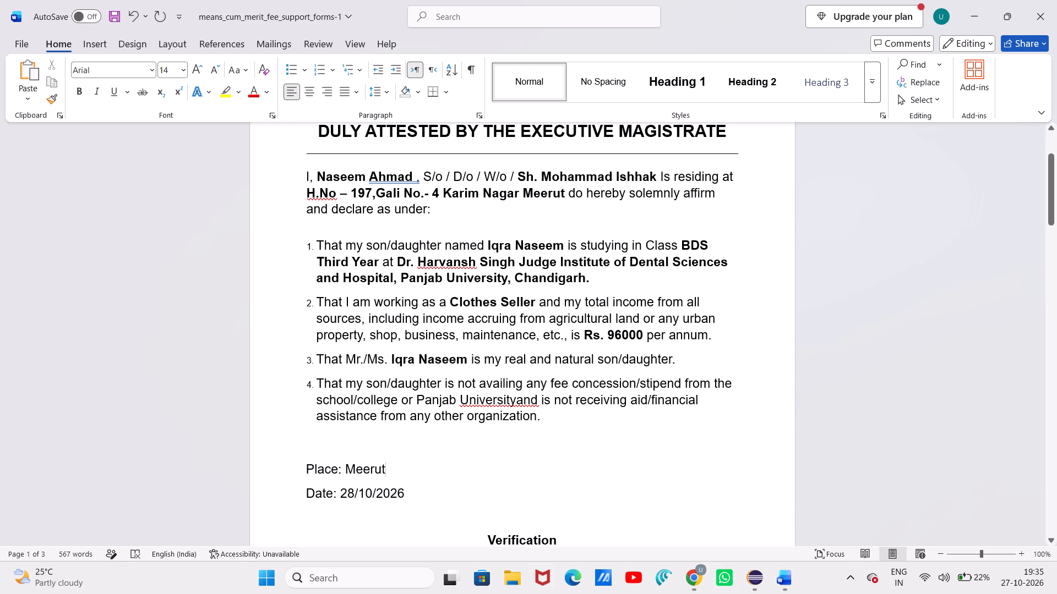
Correct "Universityand" in item 4 by inserting a space so it reads "University and".
{"action": "left_click", "coordinate": [516, 400]}
{"action": "key", "text": "space"}
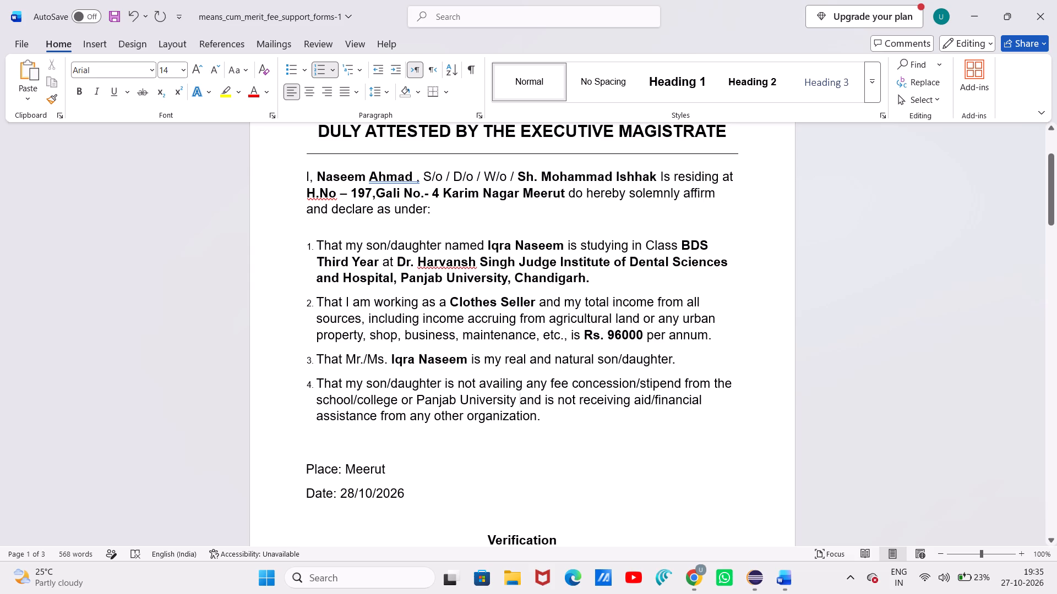
Make the place "Meerut" and the date "28/10/2026" bold below the affidavit's numbered items.
{"action": "scroll", "coordinate": [823, 431], "scroll_direction": "up", "scroll_amount": 1}
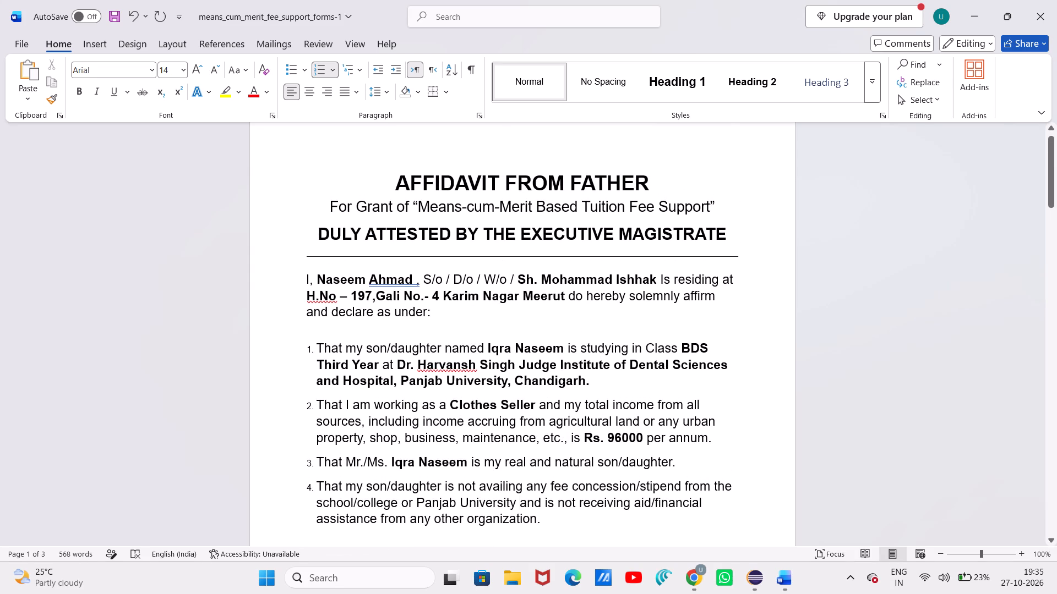
{"action": "scroll", "coordinate": [832, 370], "scroll_direction": "down", "scroll_amount": 2}
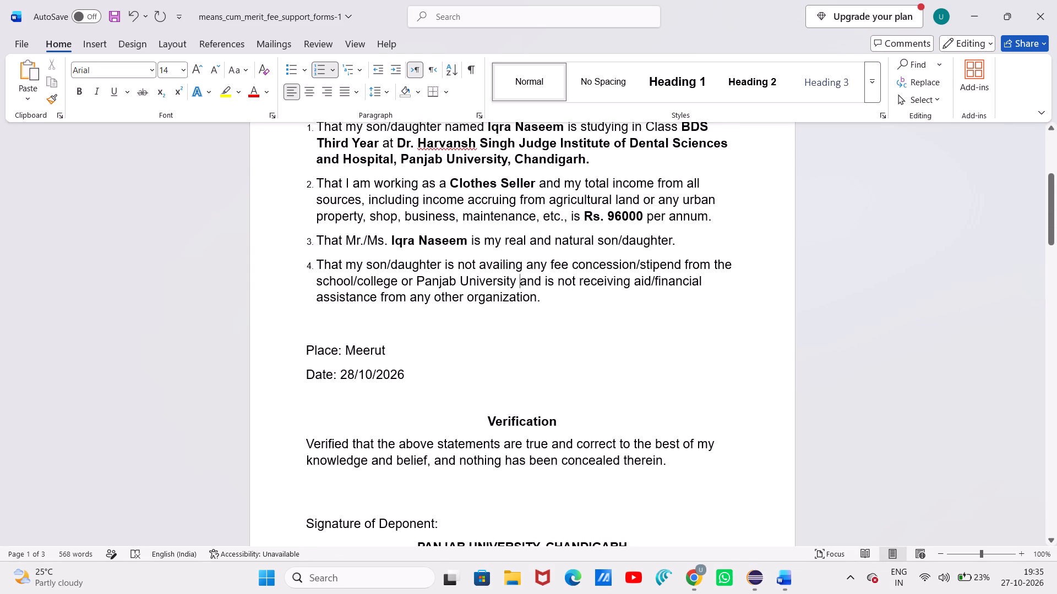
{"action": "left_click_drag", "start_coordinate": [346, 350], "coordinate": [391, 353]}
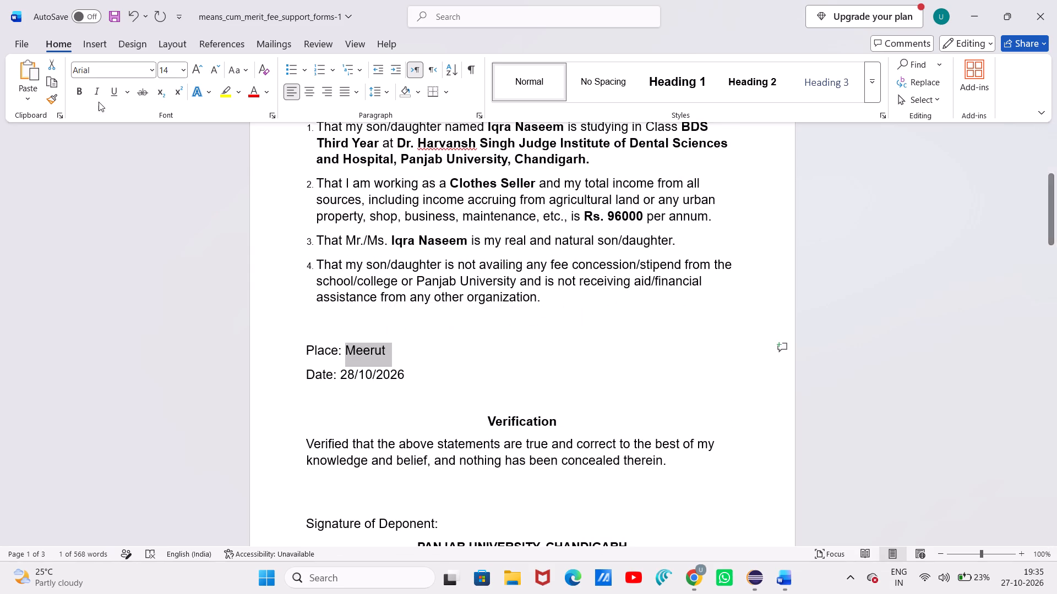
{"action": "left_click", "coordinate": [83, 89]}
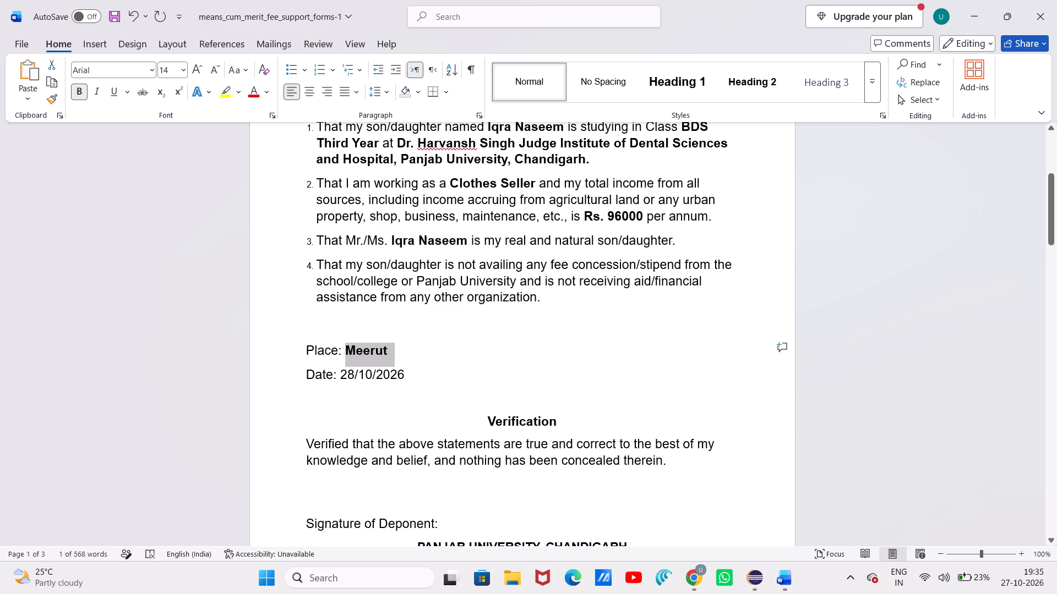
{"action": "left_click_drag", "start_coordinate": [403, 376], "coordinate": [344, 375]}
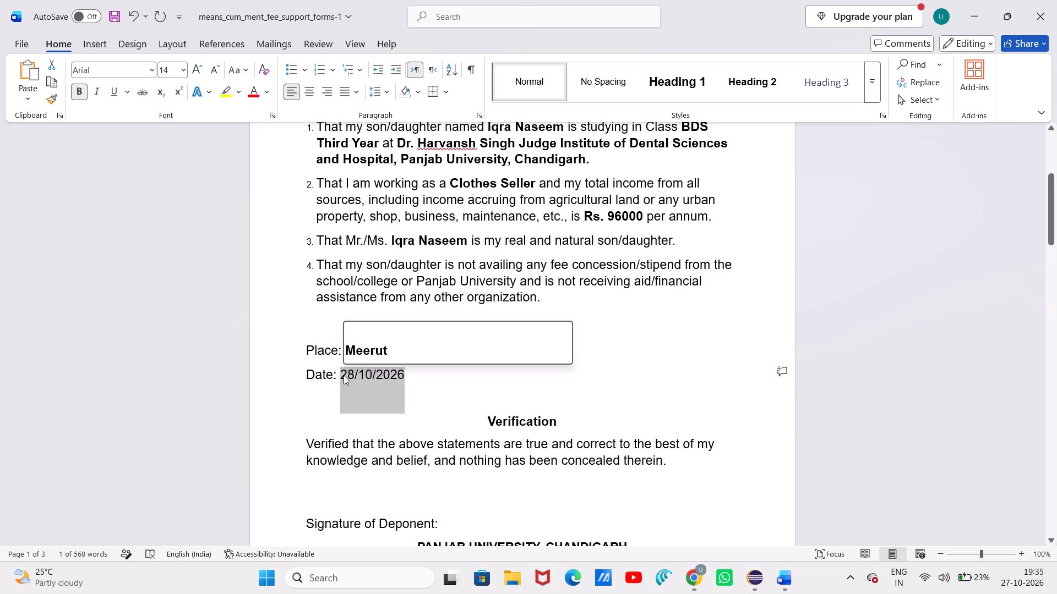
{"action": "left_click", "coordinate": [83, 92]}
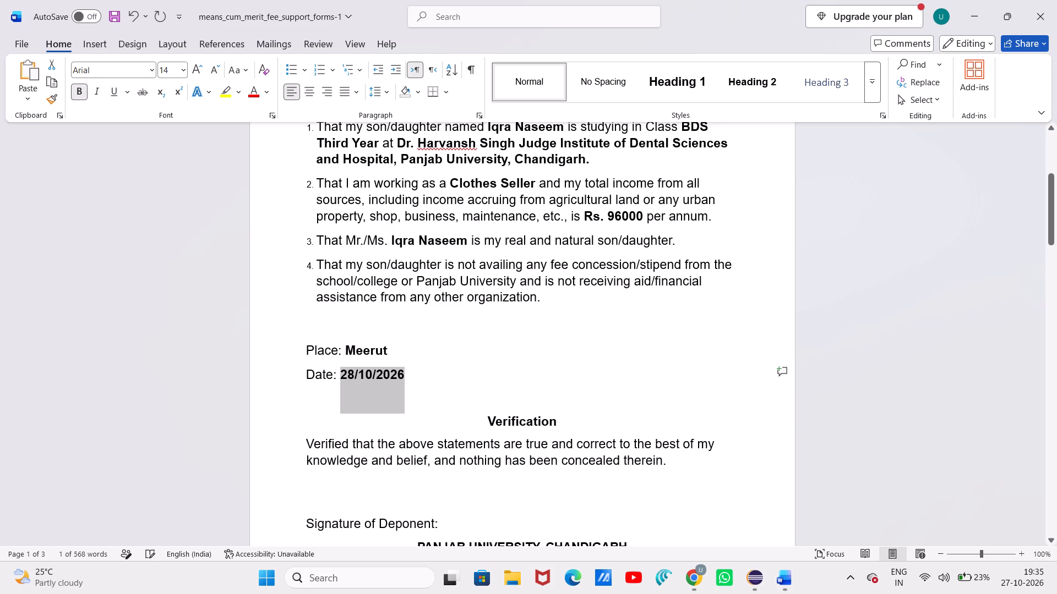
Set the font size of the "Verification" heading to 18.
{"action": "left_click_drag", "start_coordinate": [558, 424], "coordinate": [551, 424]}
{"action": "left_click_drag", "start_coordinate": [551, 424], "coordinate": [482, 417]}
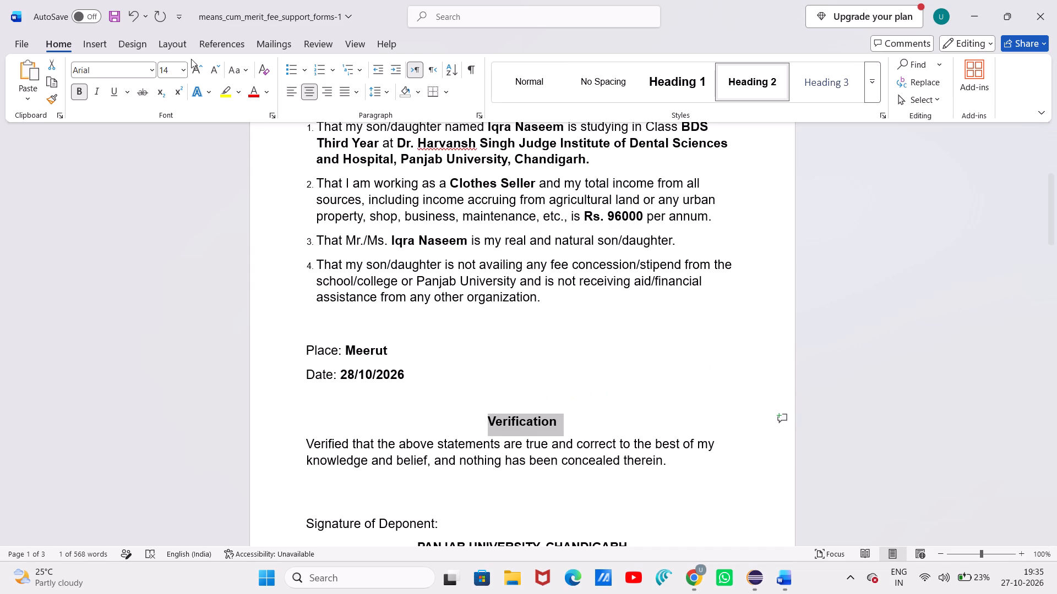
{"action": "left_click", "coordinate": [186, 70]}
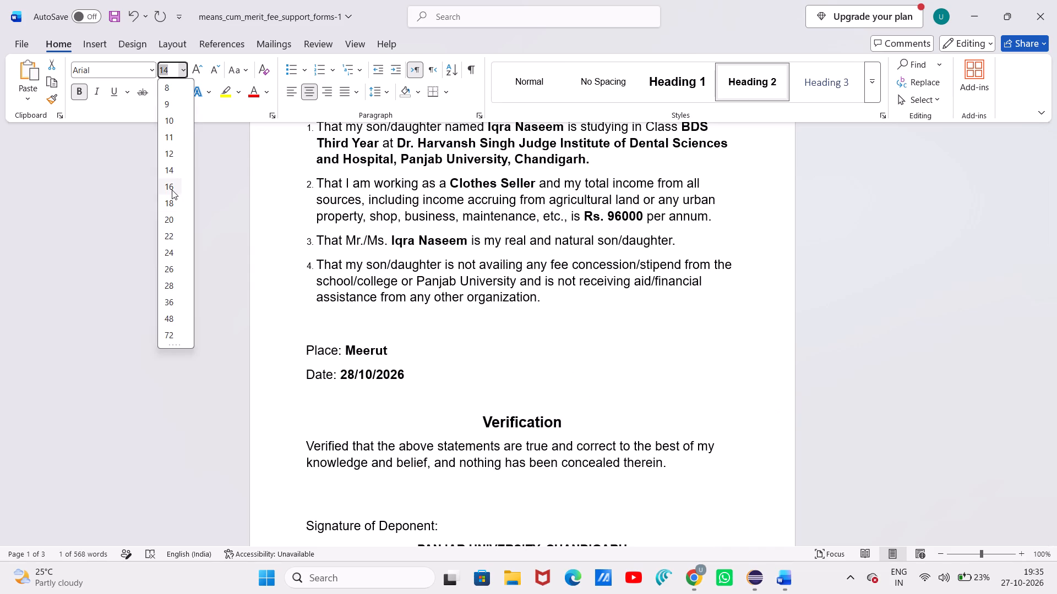
{"action": "left_click", "coordinate": [172, 202]}
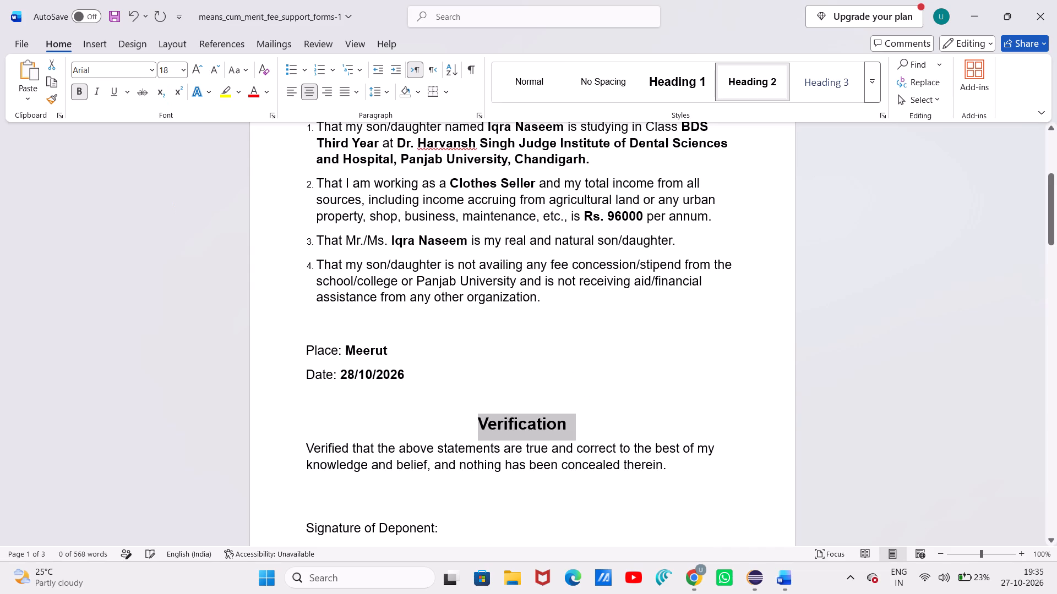
{"action": "left_click", "coordinate": [839, 420]}
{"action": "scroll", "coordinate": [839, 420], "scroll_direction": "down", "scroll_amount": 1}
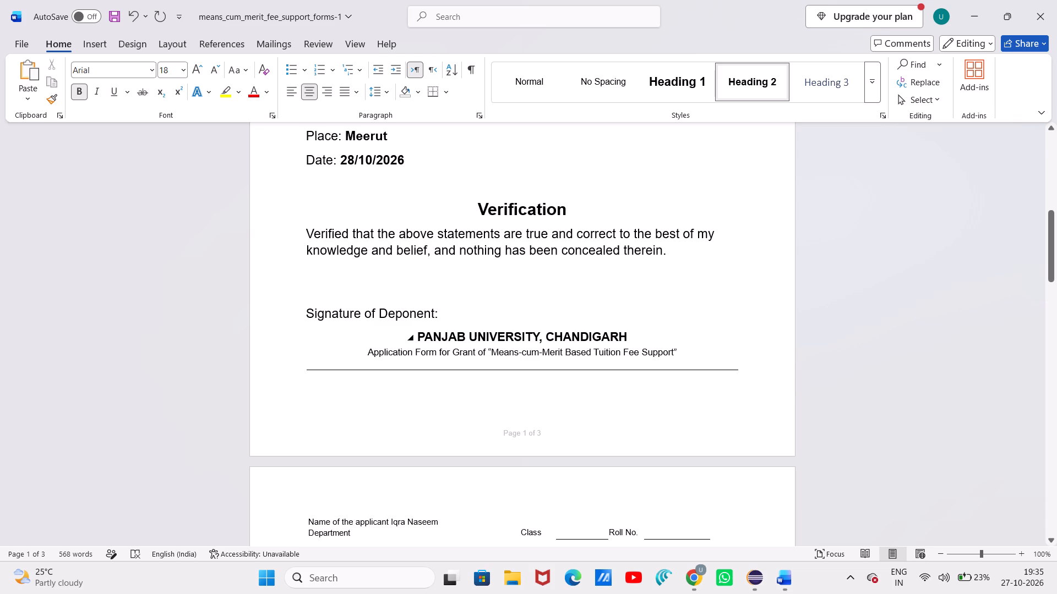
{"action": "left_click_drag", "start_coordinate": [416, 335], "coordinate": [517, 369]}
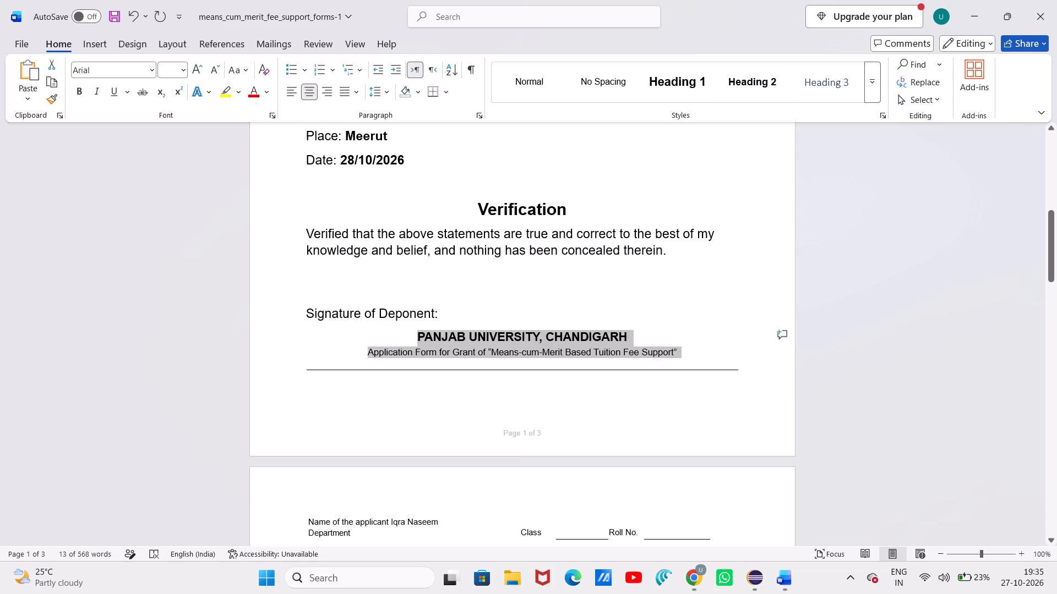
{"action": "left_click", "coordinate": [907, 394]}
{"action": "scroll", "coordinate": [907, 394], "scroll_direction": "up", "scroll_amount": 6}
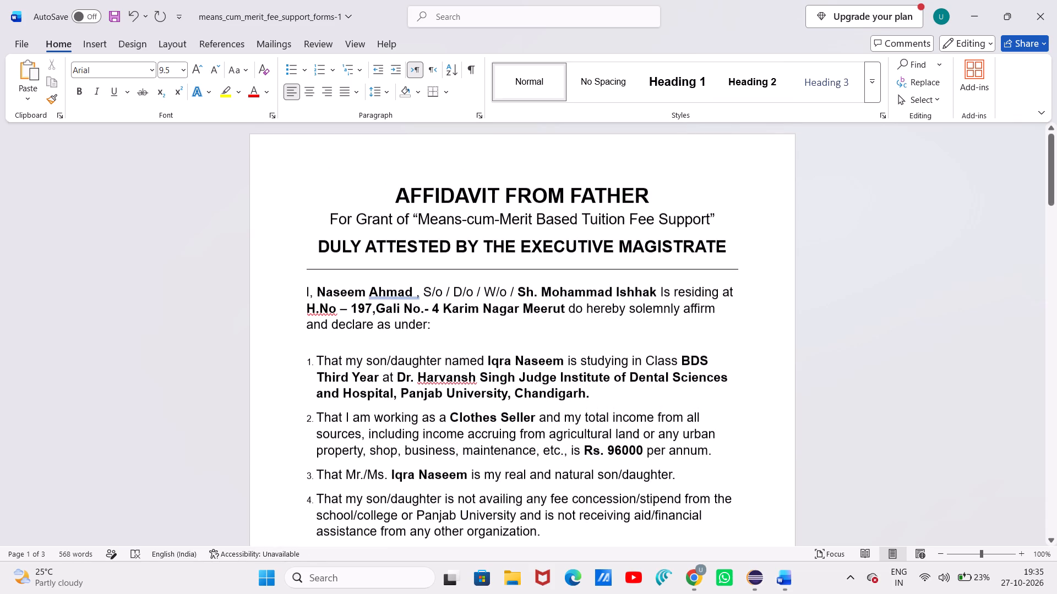
Fill in the Department field of the application form on page 2 with "BDS".
{"action": "scroll", "coordinate": [907, 394], "scroll_direction": "down", "scroll_amount": 1}
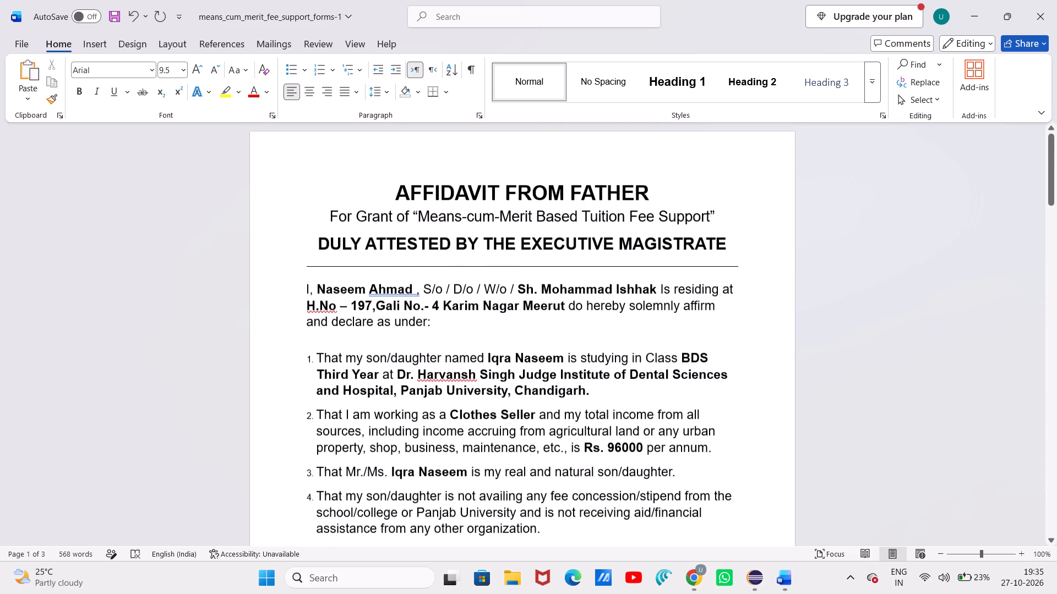
{"action": "scroll", "coordinate": [907, 394], "scroll_direction": "up", "scroll_amount": 1}
{"action": "scroll", "coordinate": [907, 394], "scroll_direction": "down", "scroll_amount": 7}
{"action": "scroll", "coordinate": [907, 394], "scroll_direction": "up", "scroll_amount": 1}
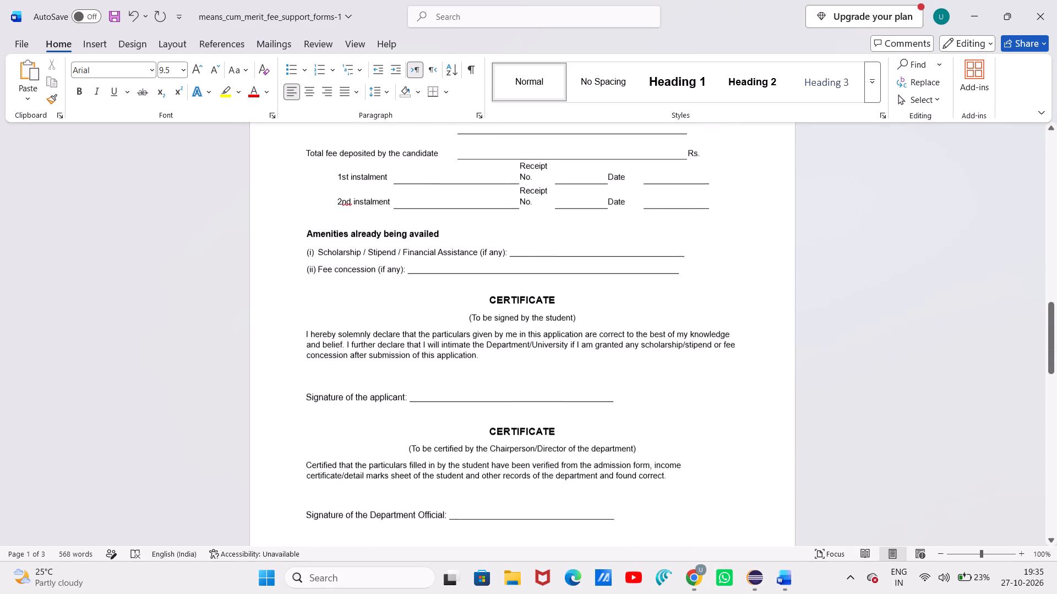
{"action": "scroll", "coordinate": [907, 394], "scroll_direction": "up", "scroll_amount": 2}
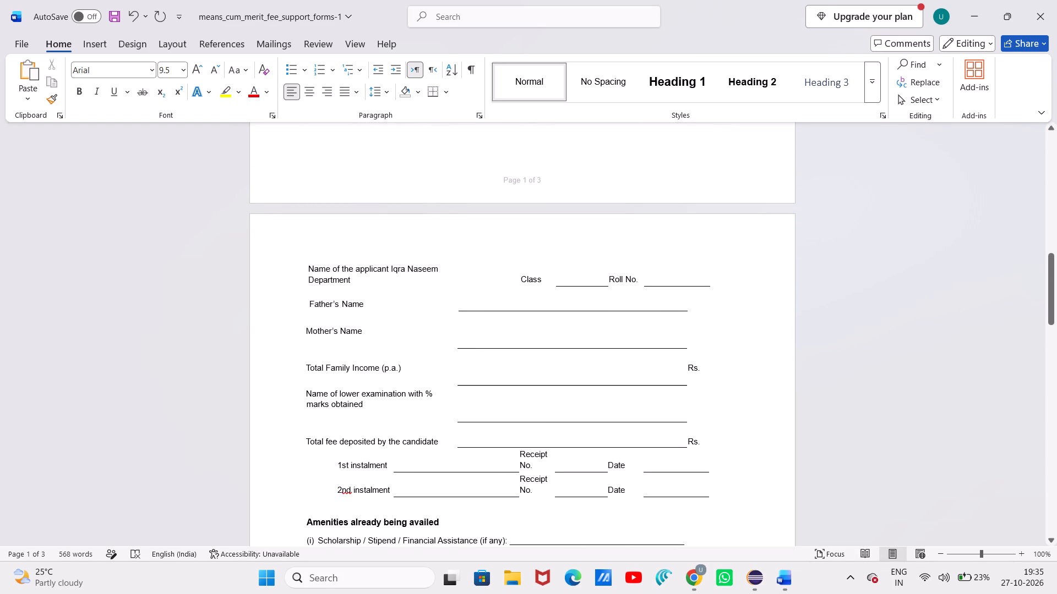
{"action": "left_click", "coordinate": [361, 282]}
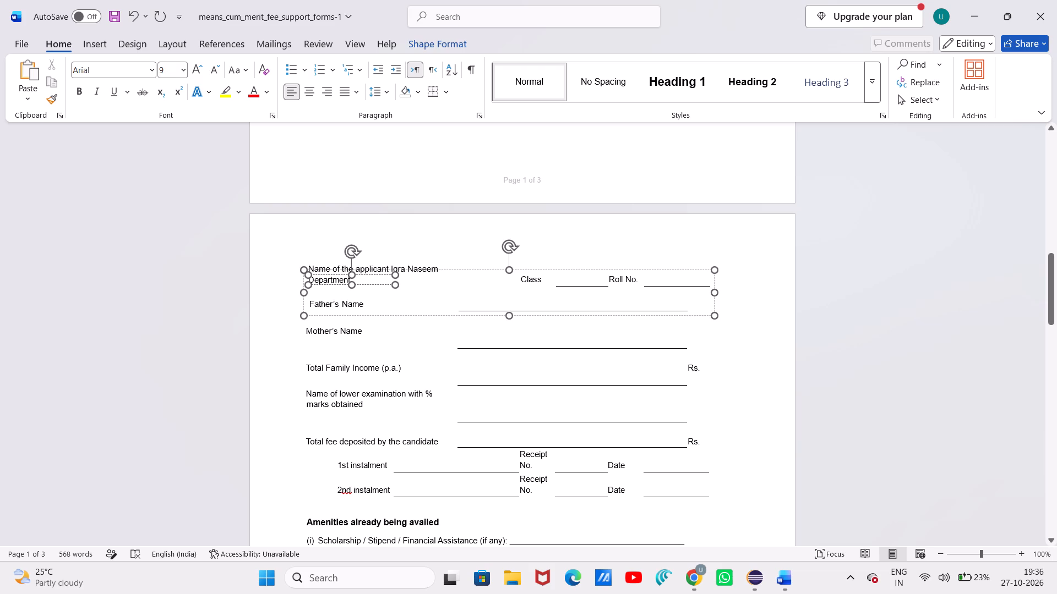
{"action": "key", "text": "space"}
{"action": "type", "text": "BDS"}
Delete the blank underline between the Class and Roll No. labels.
{"action": "left_click", "coordinate": [608, 284]}
{"action": "left_click", "coordinate": [596, 282]}
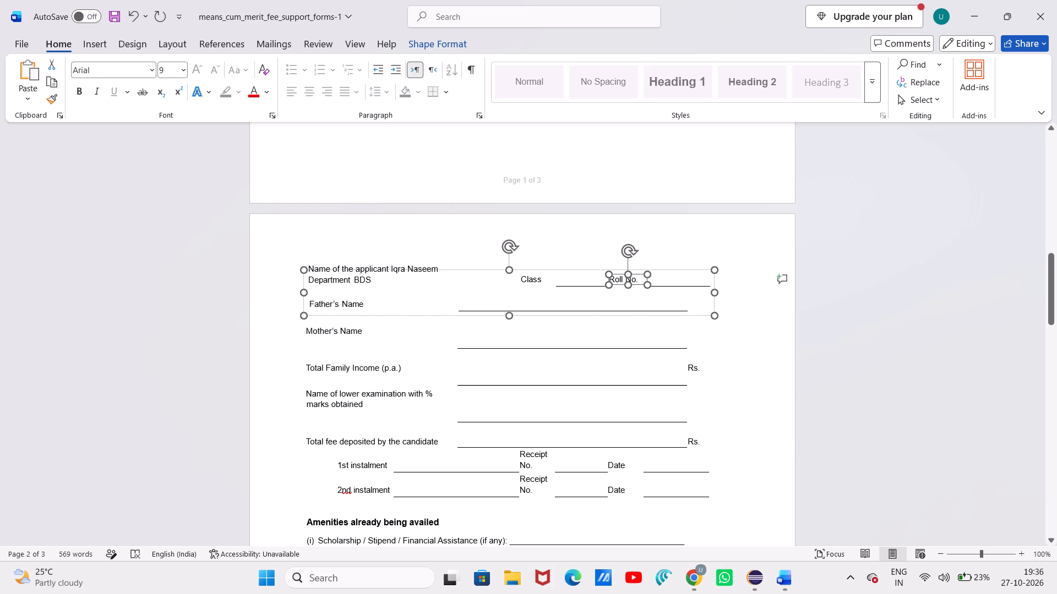
{"action": "key", "text": "Delete"}
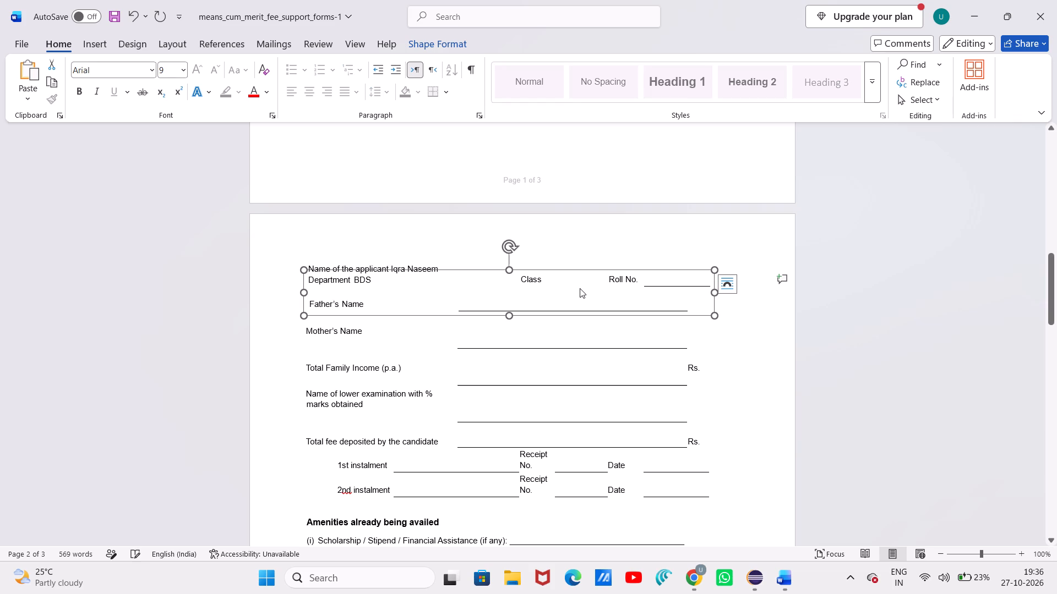
Start the entry after the Class label and widen its text box to make room for the text.
{"action": "left_click", "coordinate": [549, 279]}
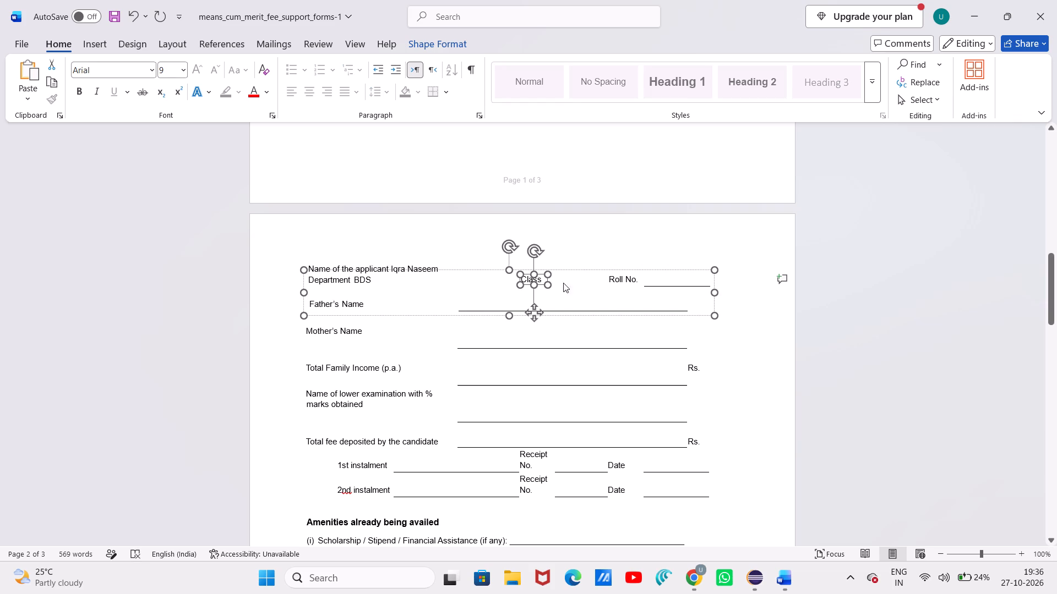
{"action": "left_click", "coordinate": [558, 280]}
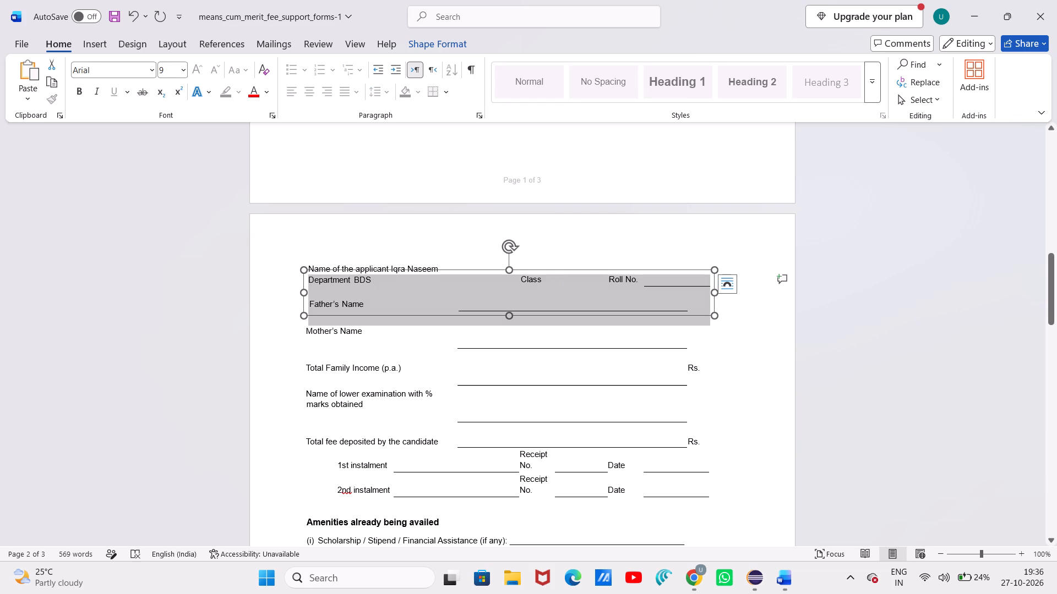
{"action": "left_click", "coordinate": [540, 277]}
{"action": "key", "text": "c"}
{"action": "key", "text": "BackSpace"}
{"action": "key", "text": "space"}
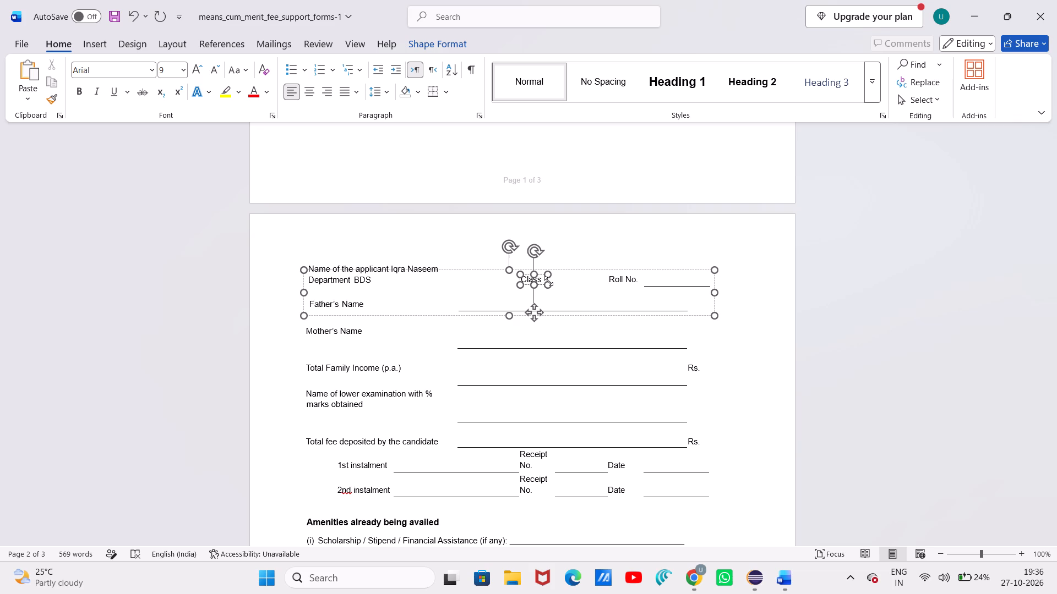
{"action": "type", "text": "huir"}
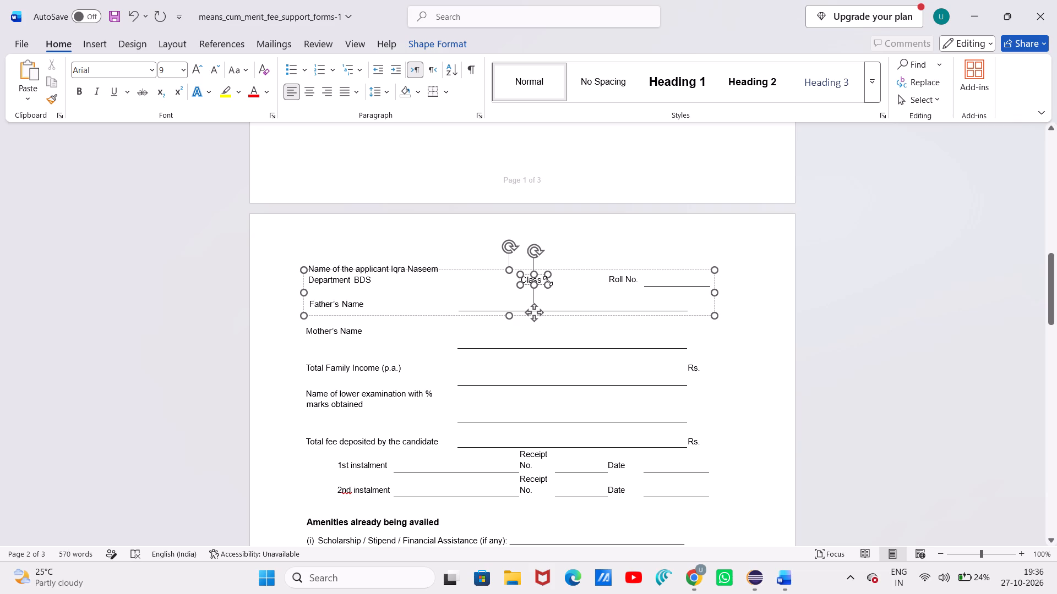
{"action": "left_click_drag", "start_coordinate": [548, 277], "coordinate": [582, 274]}
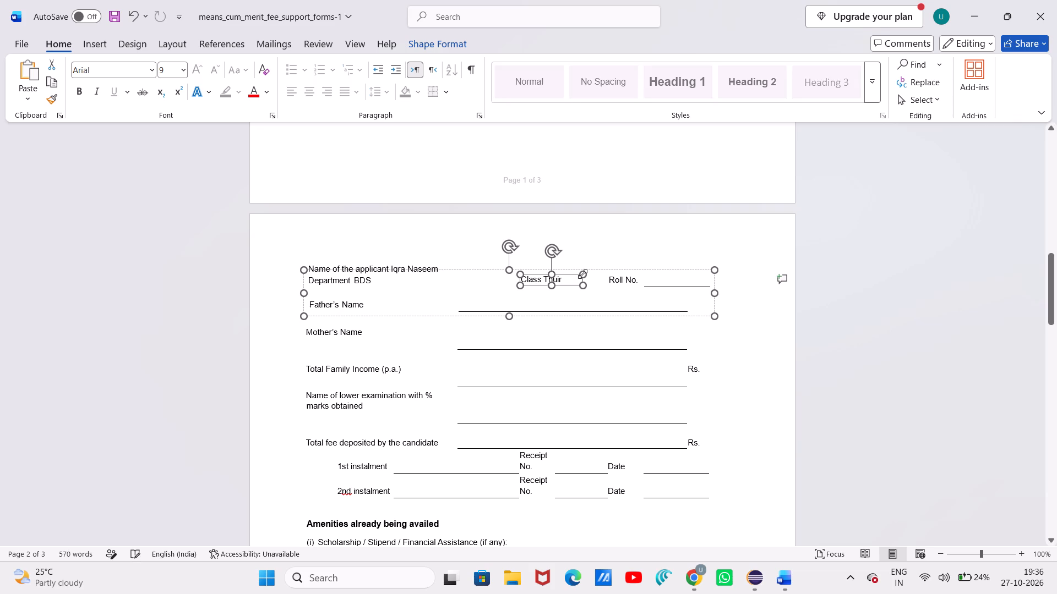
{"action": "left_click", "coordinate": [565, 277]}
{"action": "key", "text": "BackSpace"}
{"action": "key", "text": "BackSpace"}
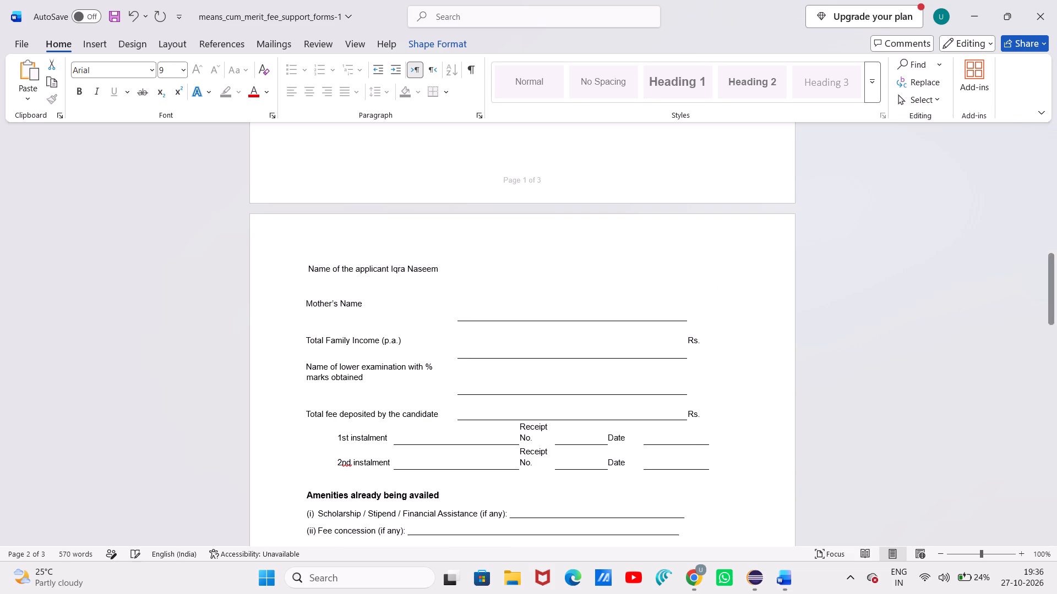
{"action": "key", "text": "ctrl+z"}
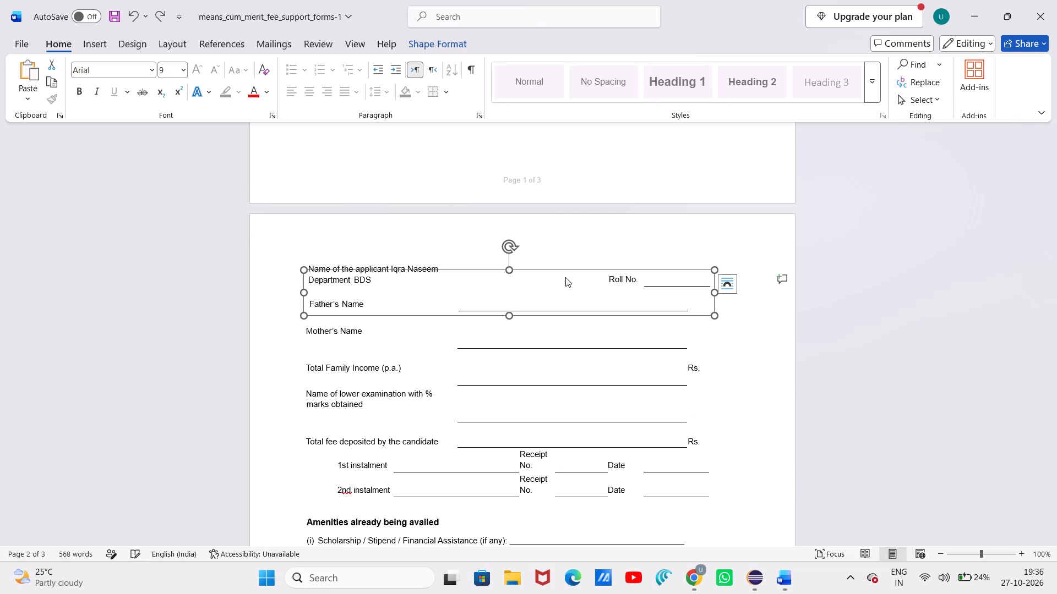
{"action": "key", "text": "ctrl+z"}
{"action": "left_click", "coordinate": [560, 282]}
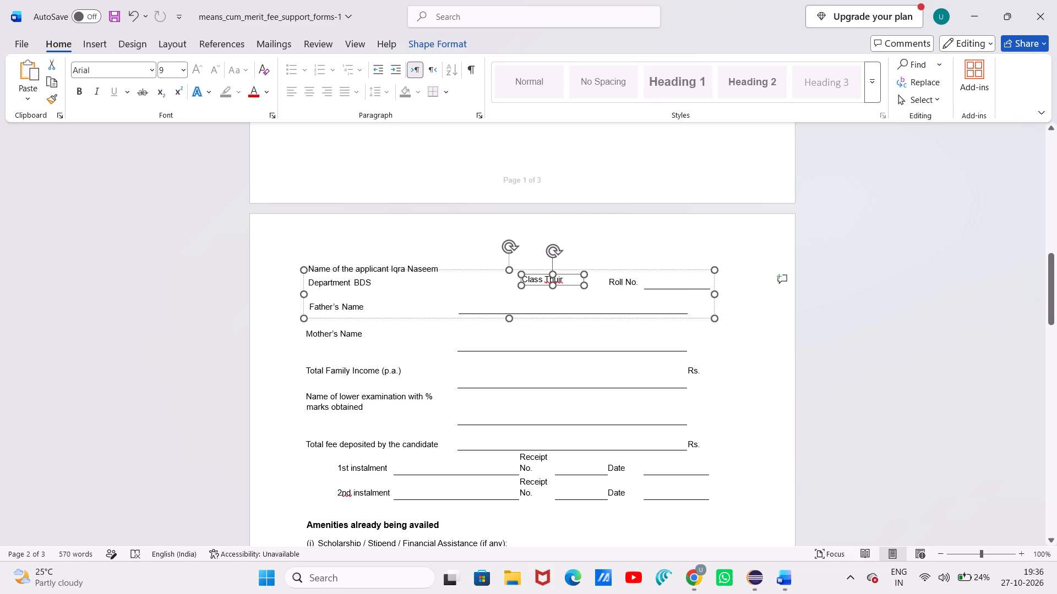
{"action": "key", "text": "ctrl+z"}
Correct and complete the Class entry so it reads "Third Year".
{"action": "double_click", "coordinate": [562, 279]}
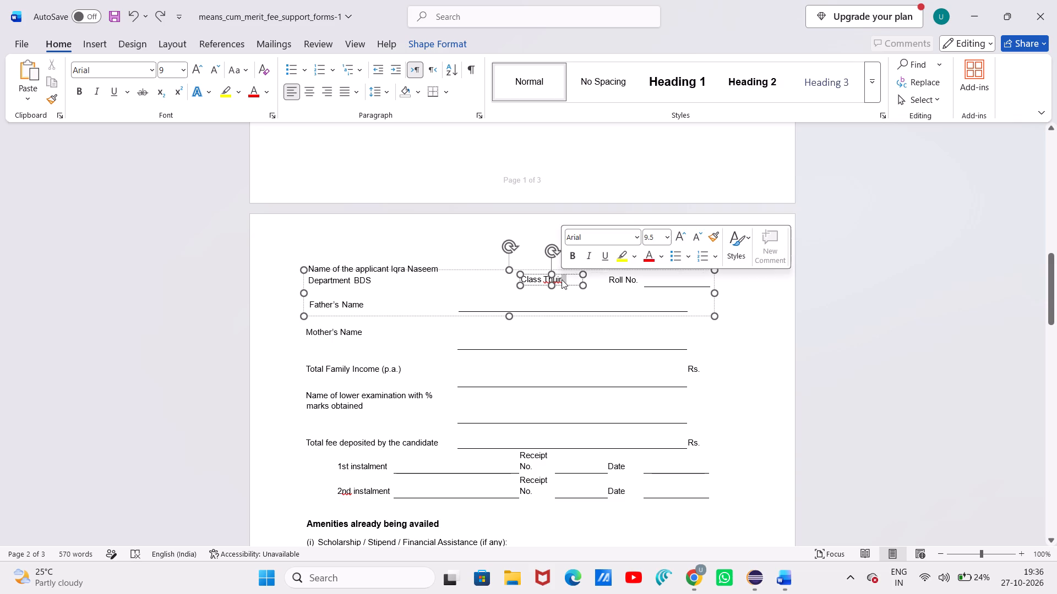
{"action": "key", "text": "BackSpace"}
{"action": "key", "text": "BackSpace"}
{"action": "key", "text": "BackSpace"}
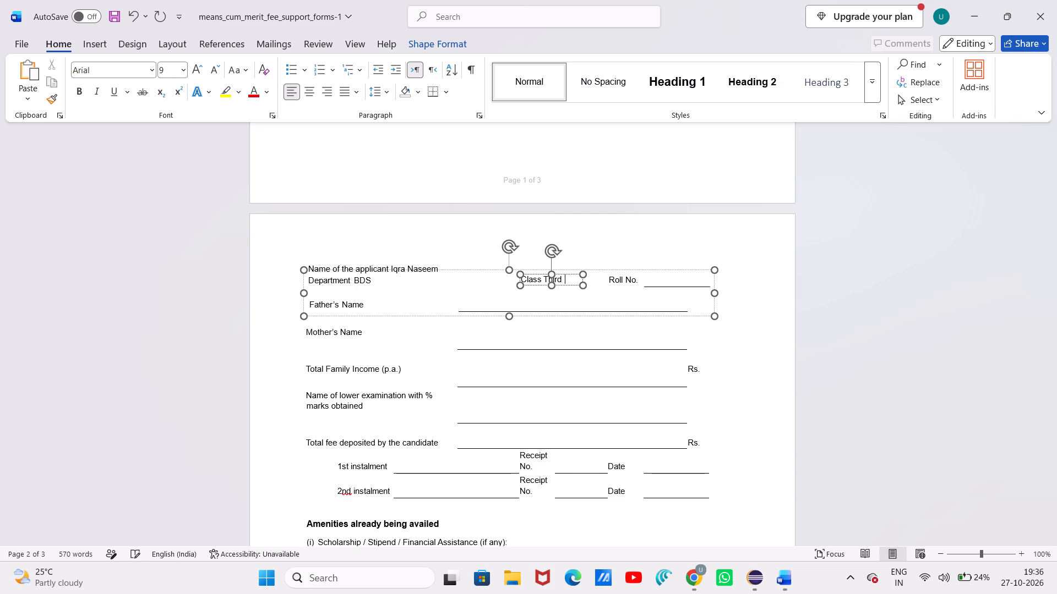
{"action": "type", "text": "ear"}
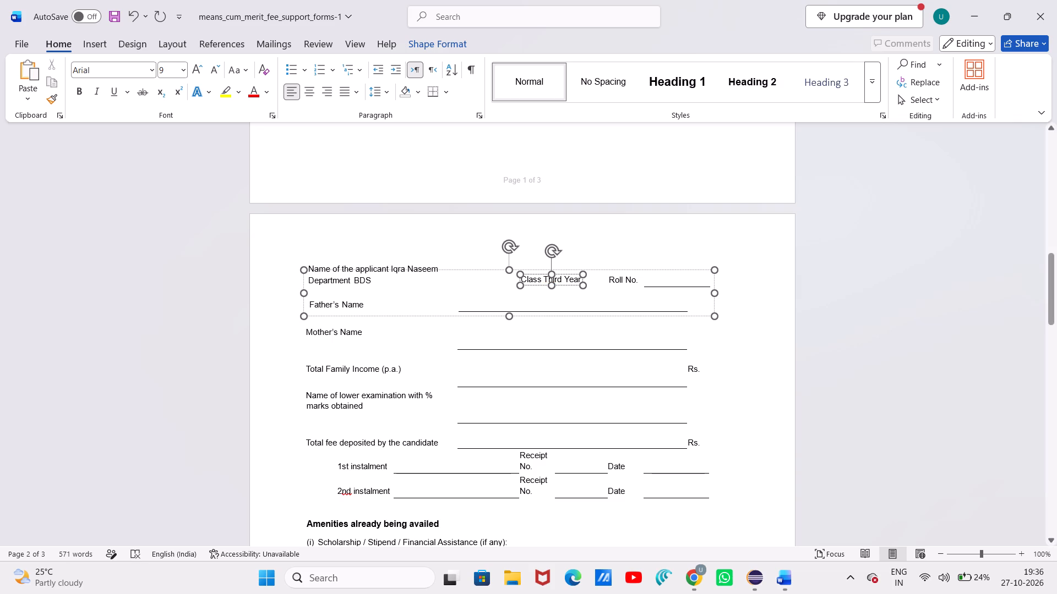
{"action": "left_click", "coordinate": [842, 373]}
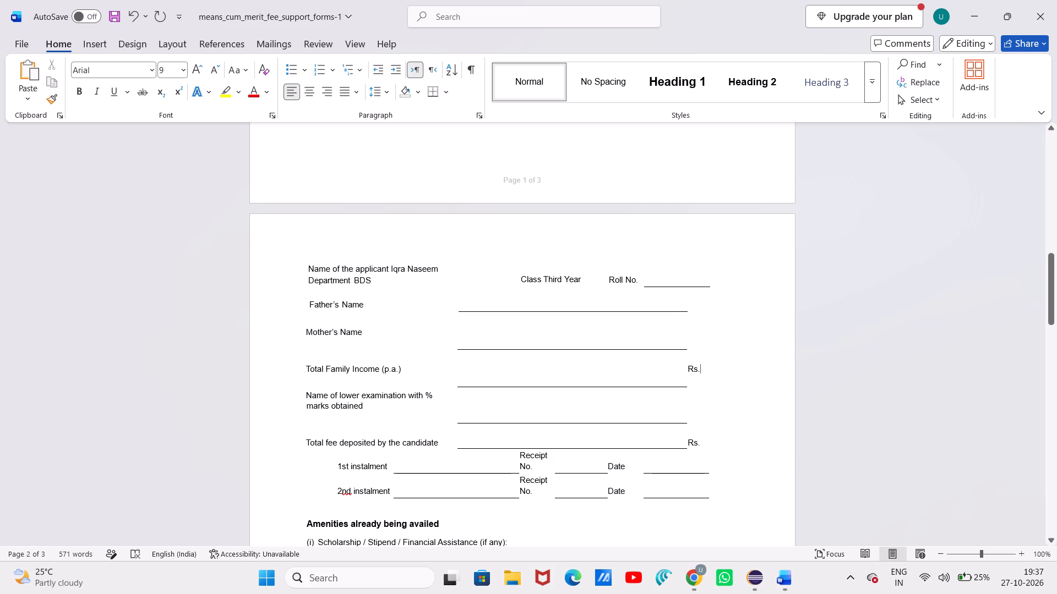
Delete the blank underline beside the Father's Name label.
{"action": "left_click", "coordinate": [557, 311]}
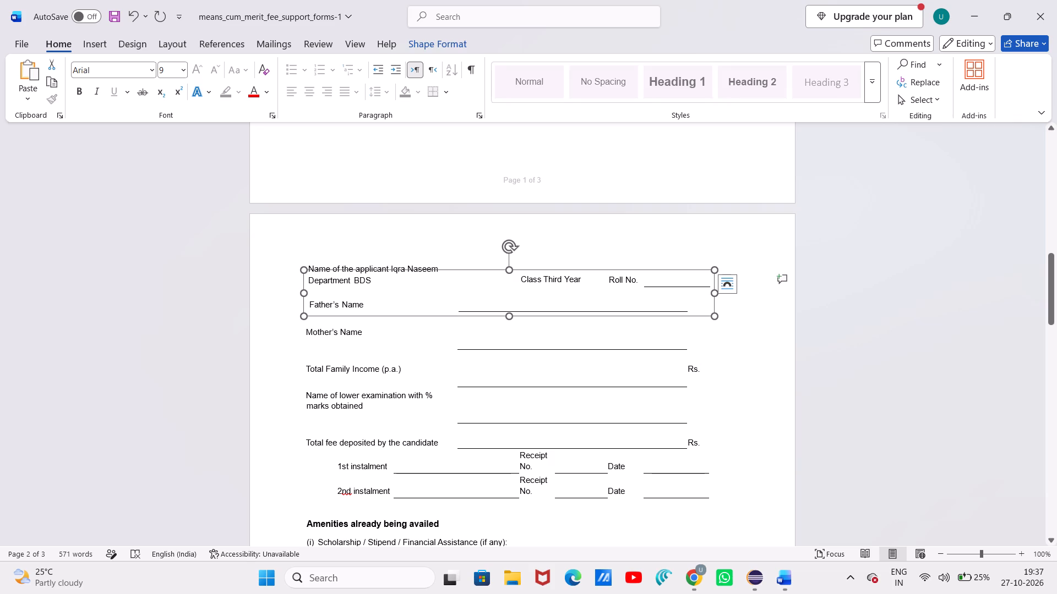
{"action": "left_click", "coordinate": [544, 310]}
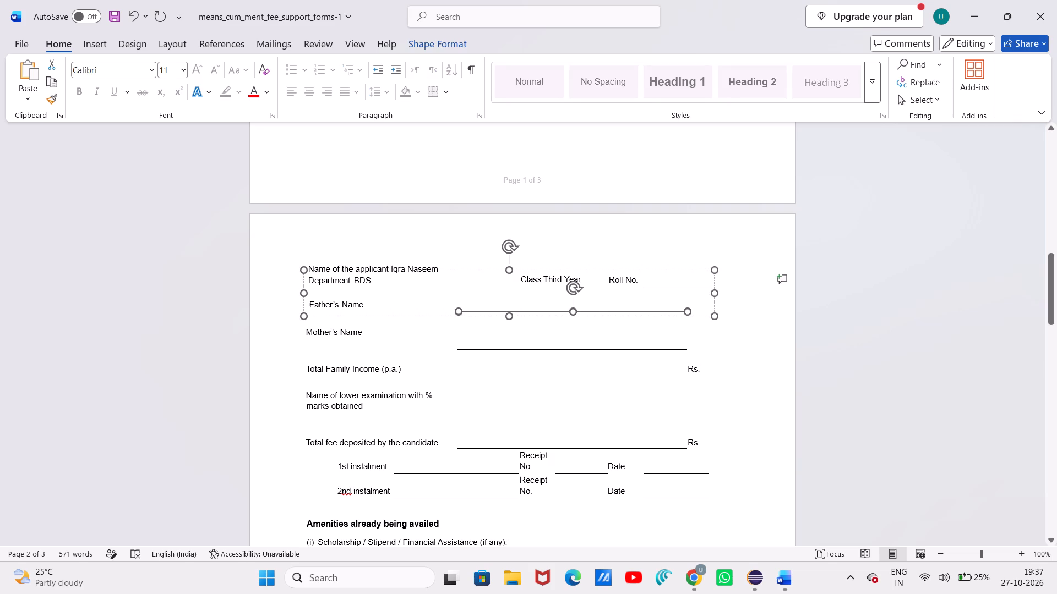
{"action": "key", "text": "Delete"}
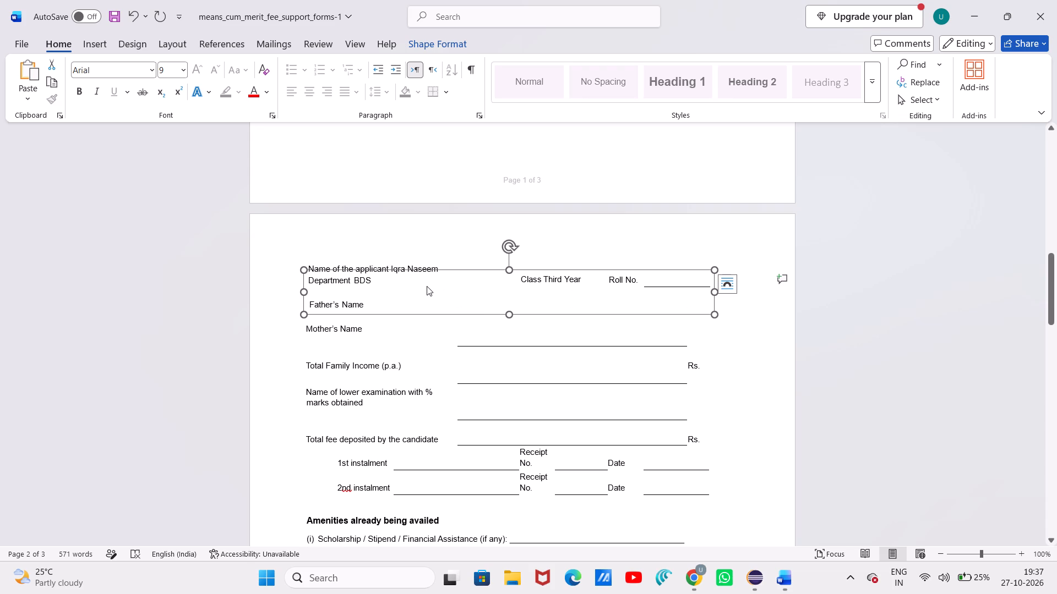
Widen the Father's Name text box to make room for an entry after the label.
{"action": "left_click", "coordinate": [416, 301]}
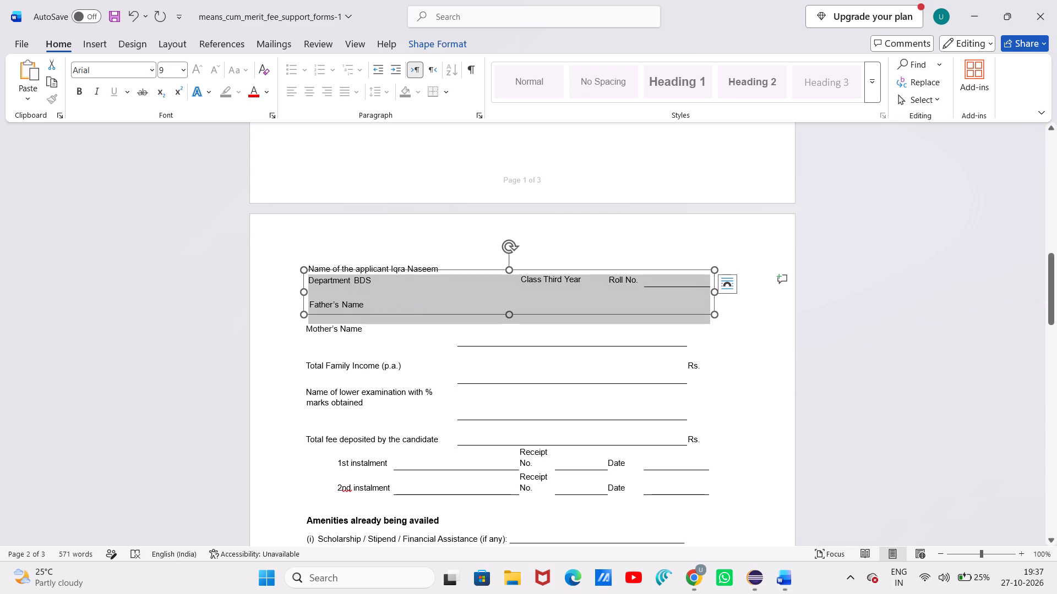
{"action": "left_click", "coordinate": [376, 299]}
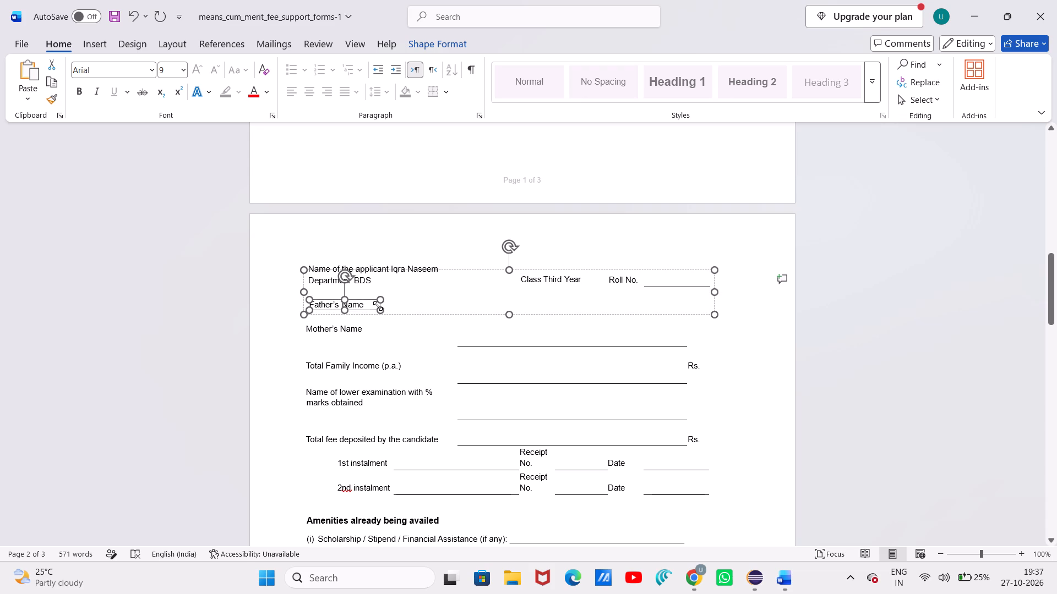
{"action": "left_click_drag", "start_coordinate": [382, 299], "coordinate": [495, 298]}
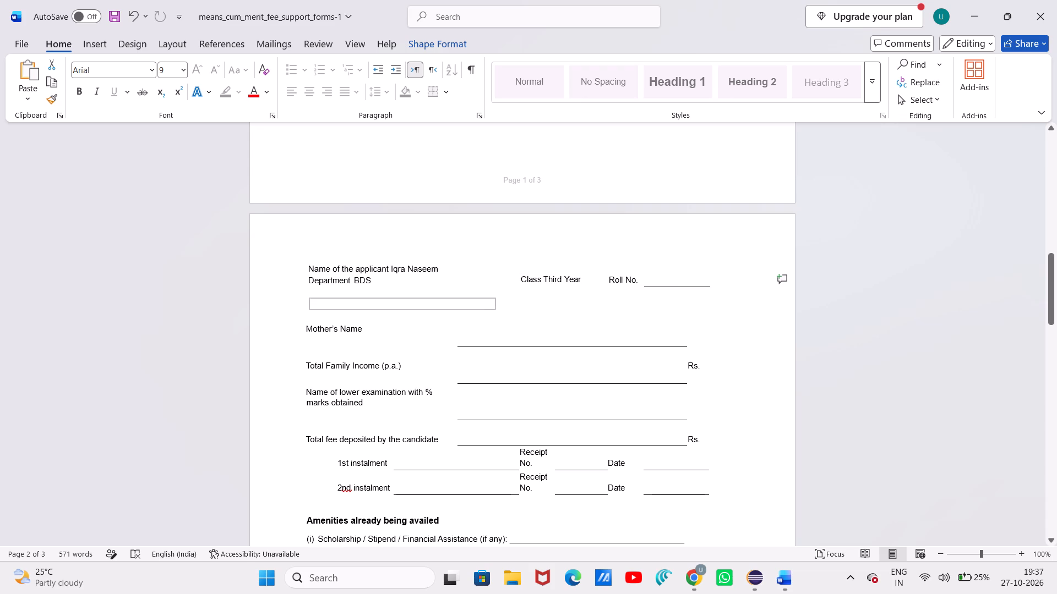
{"action": "left_click_drag", "start_coordinate": [495, 298], "coordinate": [498, 296]}
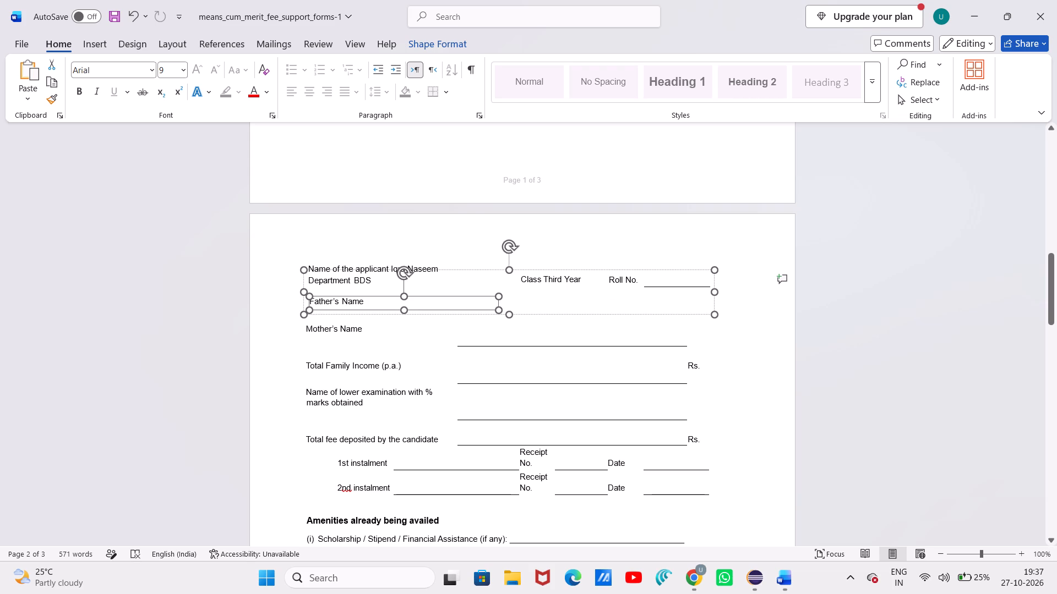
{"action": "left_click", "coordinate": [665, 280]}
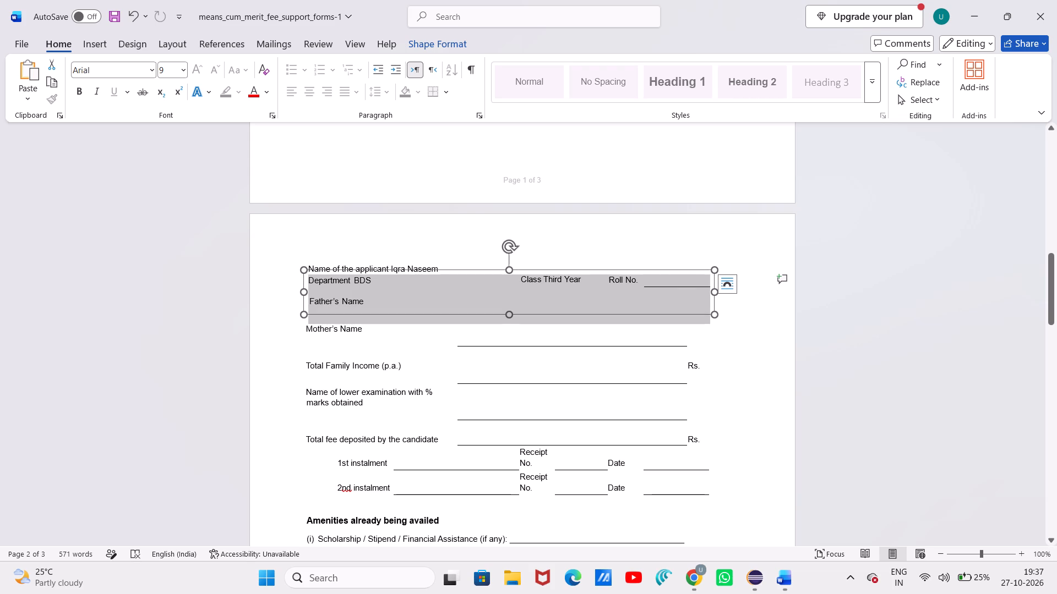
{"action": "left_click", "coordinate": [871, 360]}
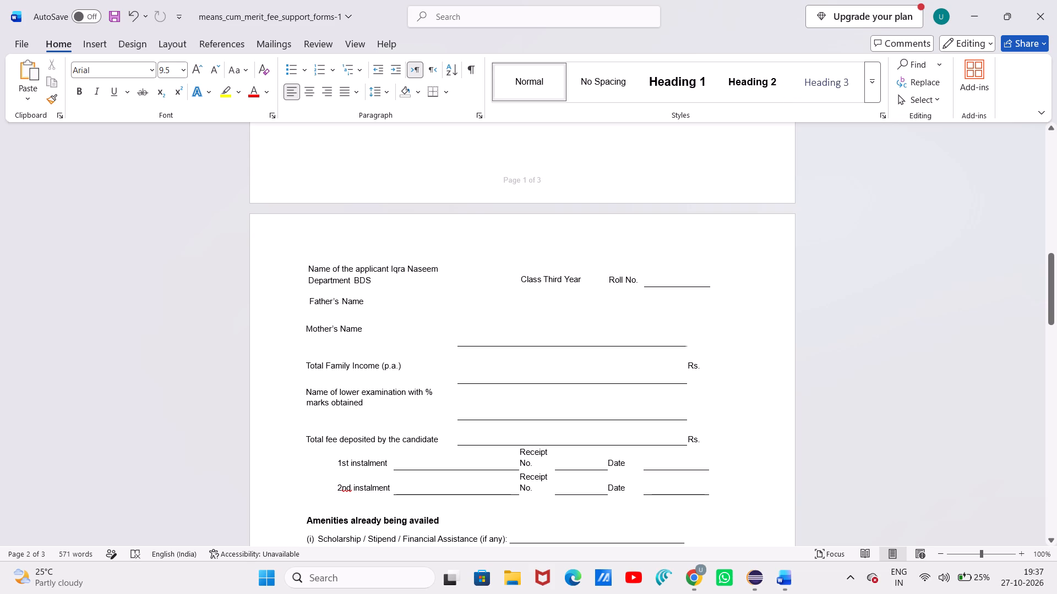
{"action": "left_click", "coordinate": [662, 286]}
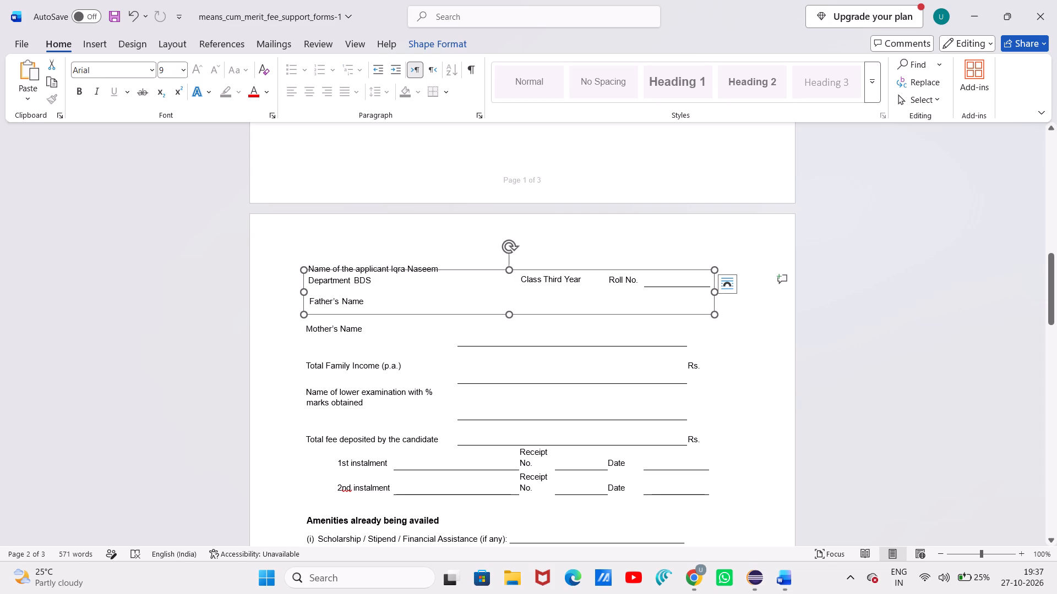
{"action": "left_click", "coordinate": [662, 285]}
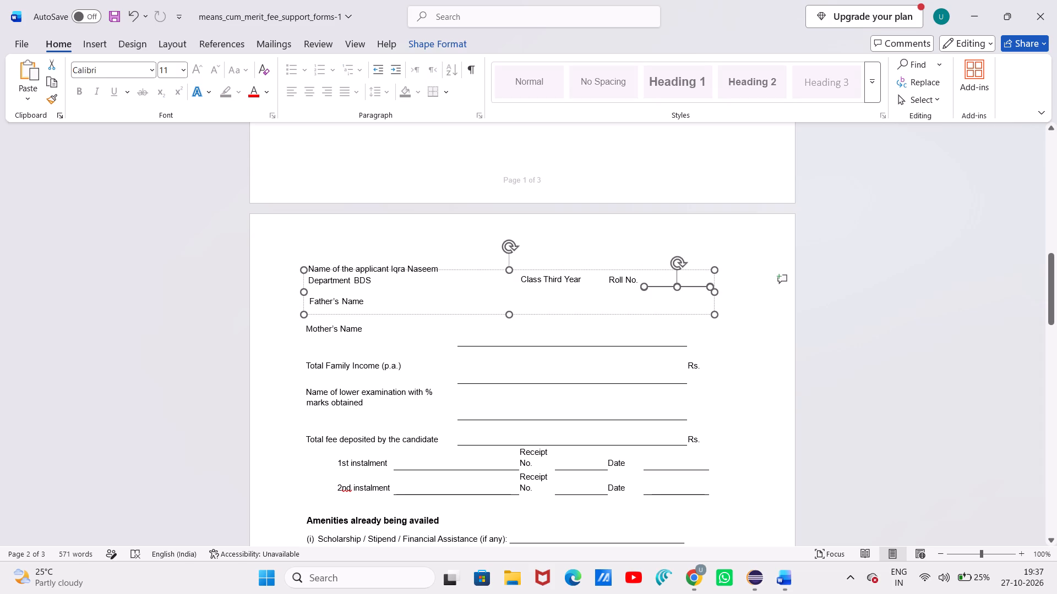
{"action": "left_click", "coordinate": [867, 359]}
Look over the end of the affidavit and the application form's fields and certificate sections.
{"action": "scroll", "coordinate": [867, 359], "scroll_direction": "up", "scroll_amount": 3}
{"action": "scroll", "coordinate": [867, 359], "scroll_direction": "down", "scroll_amount": 2}
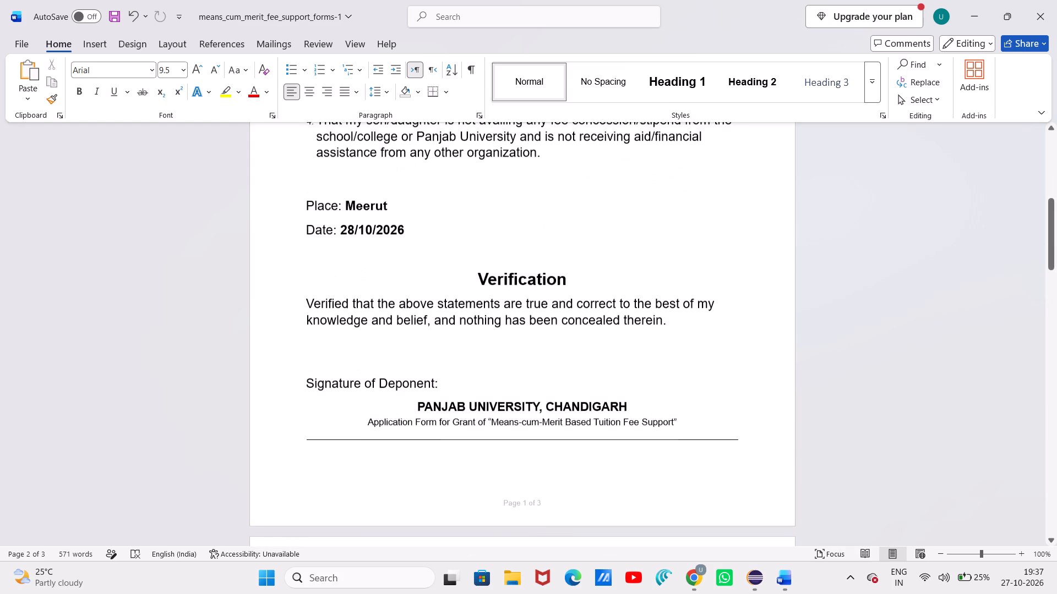
{"action": "scroll", "coordinate": [638, 468], "scroll_direction": "down", "scroll_amount": 1}
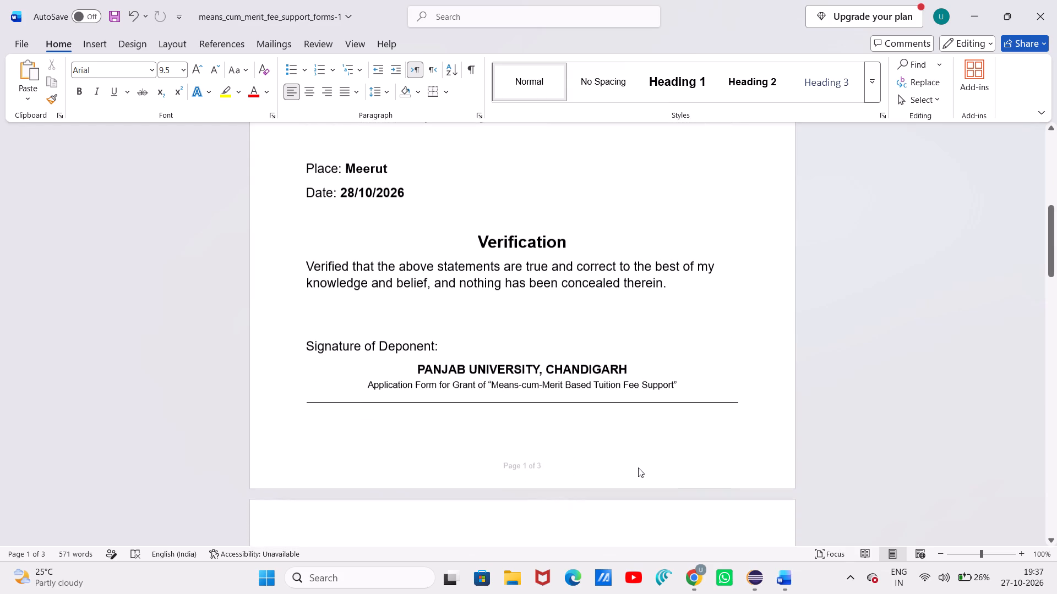
{"action": "scroll", "coordinate": [580, 403], "scroll_direction": "down", "scroll_amount": 1}
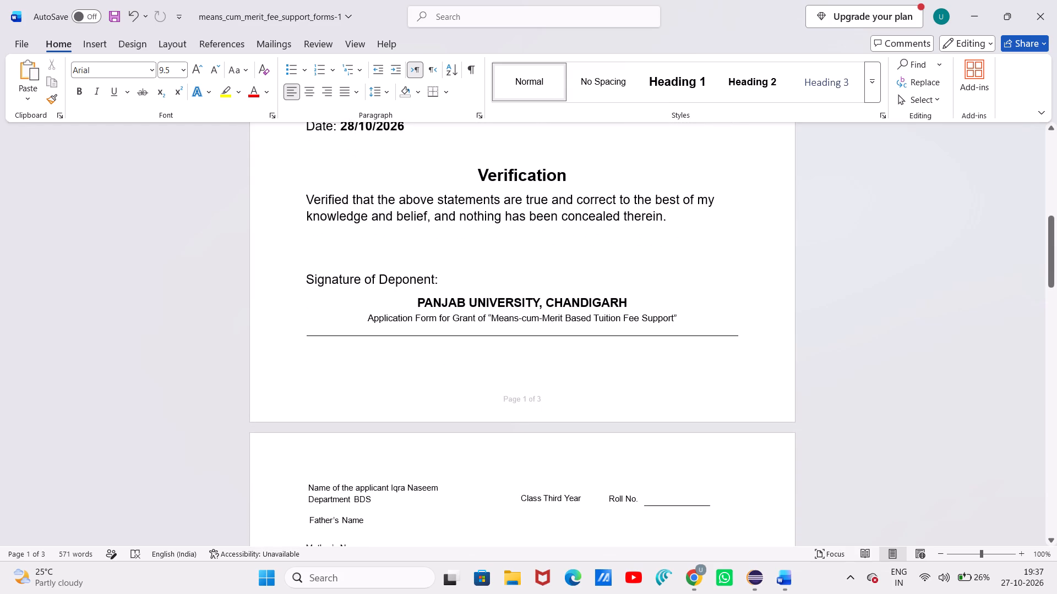
{"action": "scroll", "coordinate": [459, 333], "scroll_direction": "down", "scroll_amount": 1}
{"action": "scroll", "coordinate": [544, 346], "scroll_direction": "down", "scroll_amount": 2}
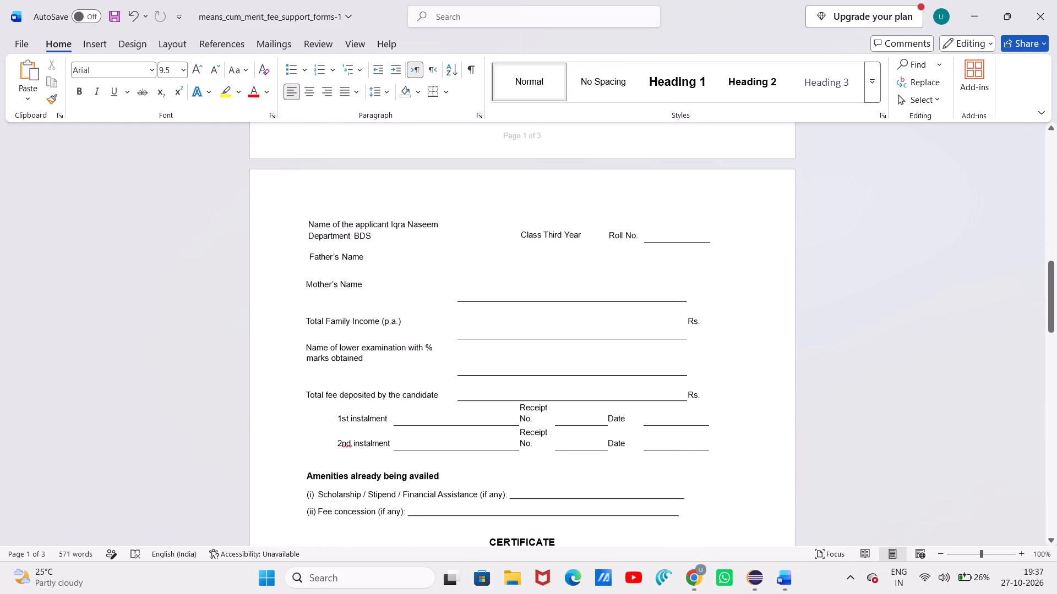
{"action": "scroll", "coordinate": [492, 333], "scroll_direction": "down", "scroll_amount": 1}
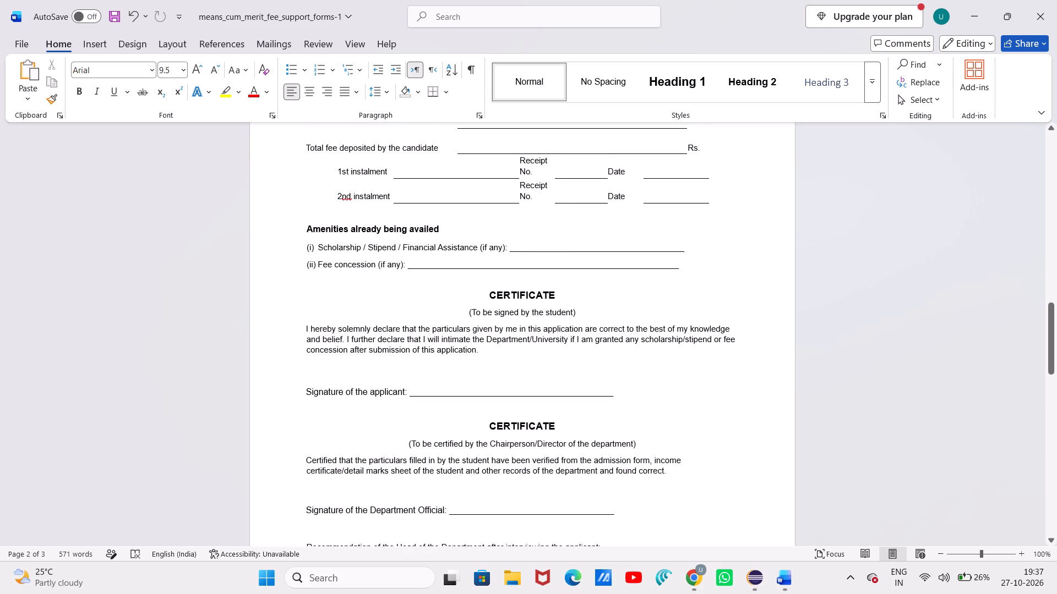
Review the whole document, from the mother's affidavit and application form back to the completed father's affidavit and its verification section.
{"action": "scroll", "coordinate": [543, 311], "scroll_direction": "down", "scroll_amount": 6}
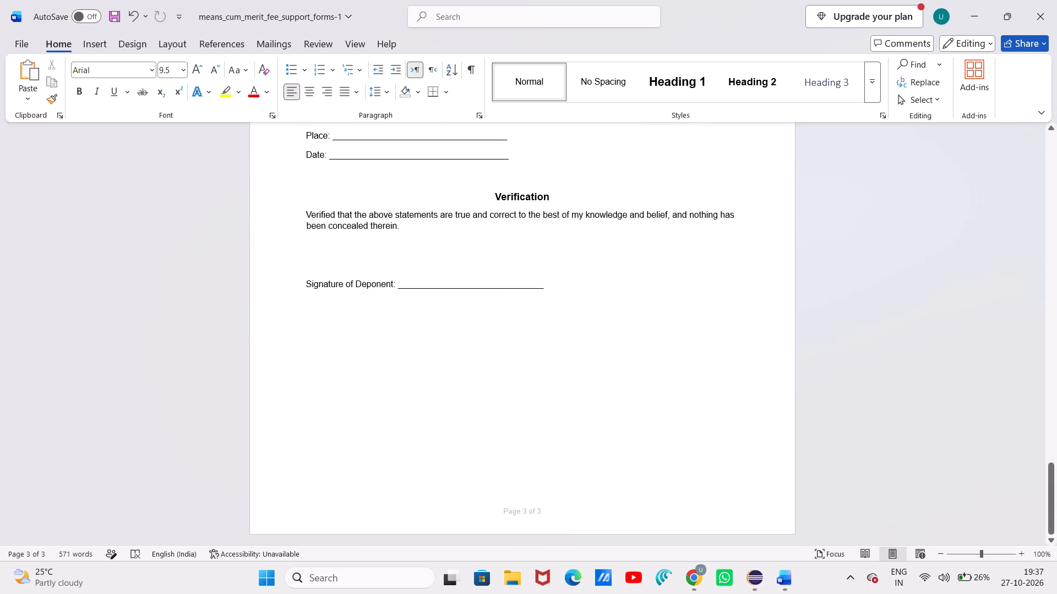
{"action": "scroll", "coordinate": [543, 311], "scroll_direction": "down", "scroll_amount": 3}
{"action": "scroll", "coordinate": [543, 311], "scroll_direction": "up", "scroll_amount": 4}
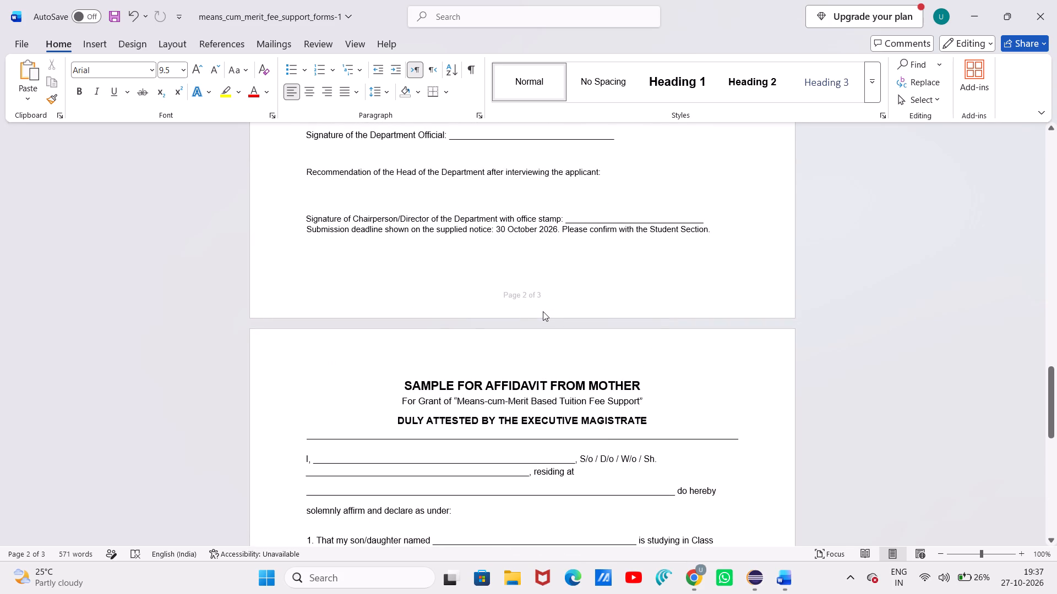
{"action": "scroll", "coordinate": [543, 311], "scroll_direction": "up", "scroll_amount": 8}
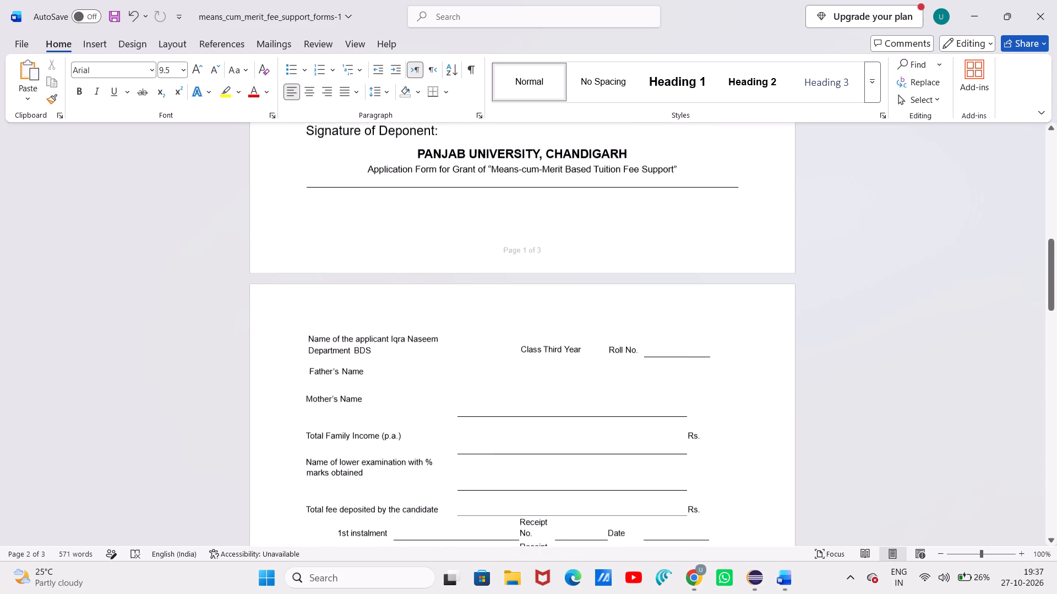
{"action": "scroll", "coordinate": [543, 311], "scroll_direction": "up", "scroll_amount": 9}
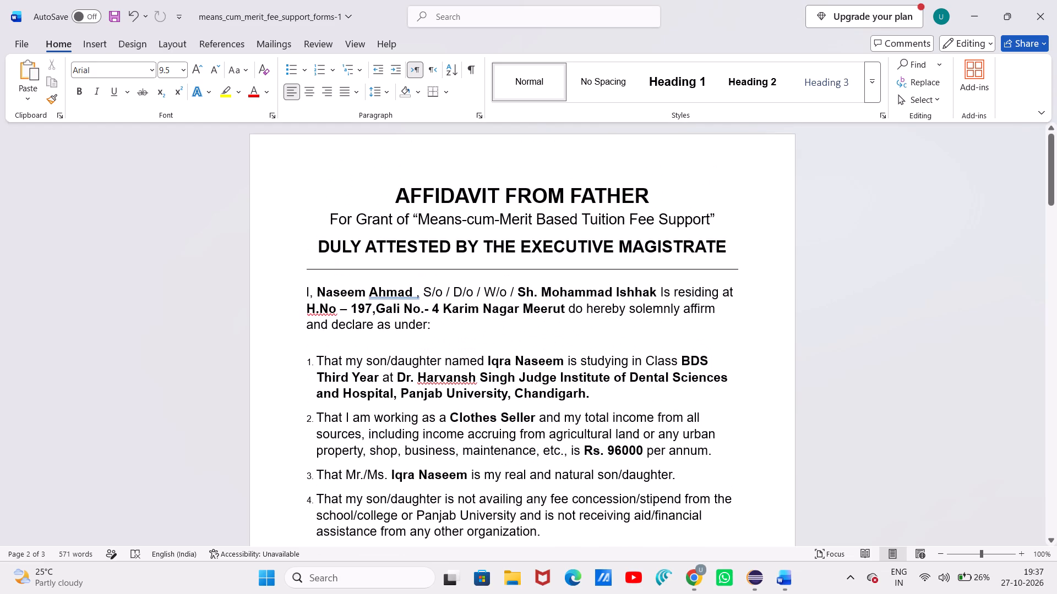
{"action": "scroll", "coordinate": [663, 279], "scroll_direction": "down", "scroll_amount": 1}
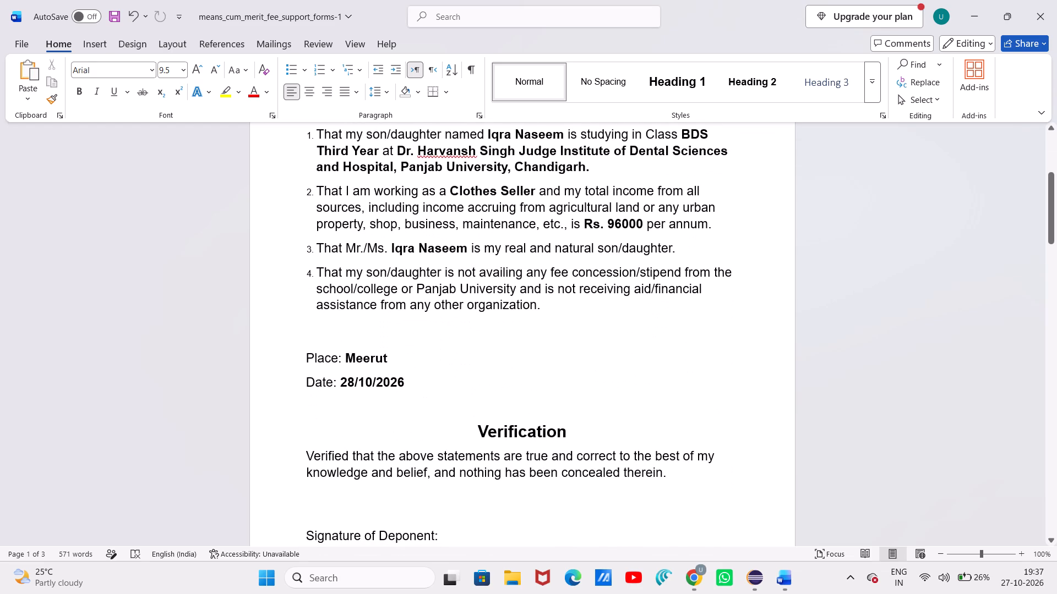
{"action": "scroll", "coordinate": [663, 279], "scroll_direction": "up", "scroll_amount": 5}
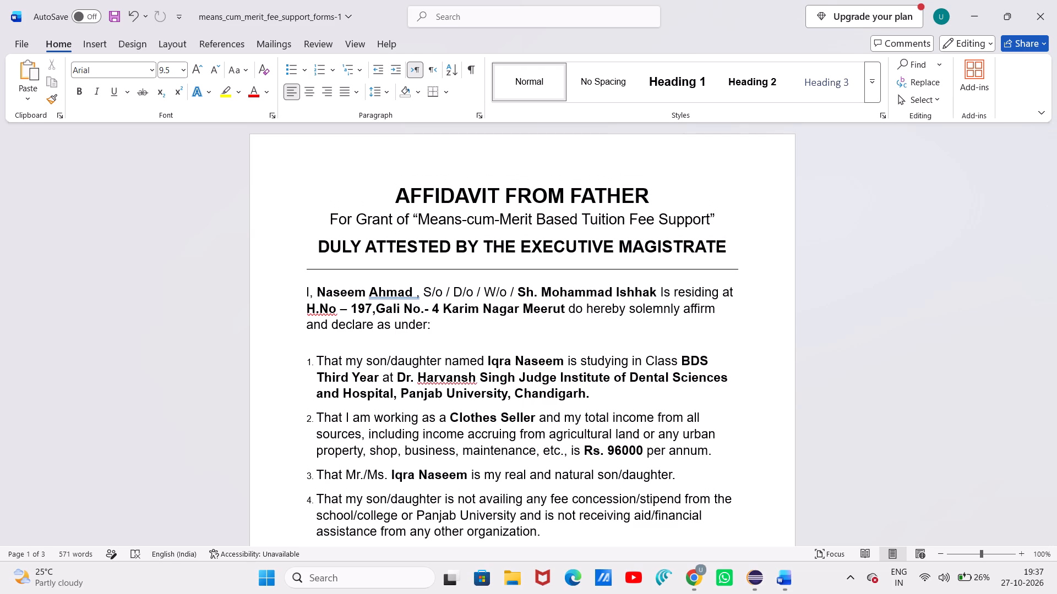
{"action": "scroll", "coordinate": [663, 279], "scroll_direction": "down", "scroll_amount": 3}
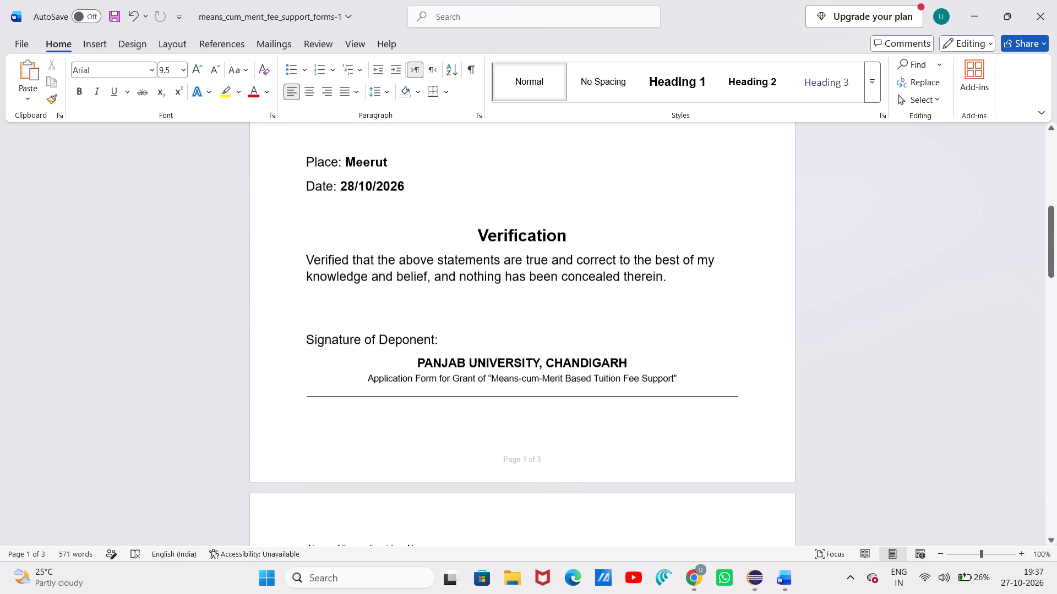
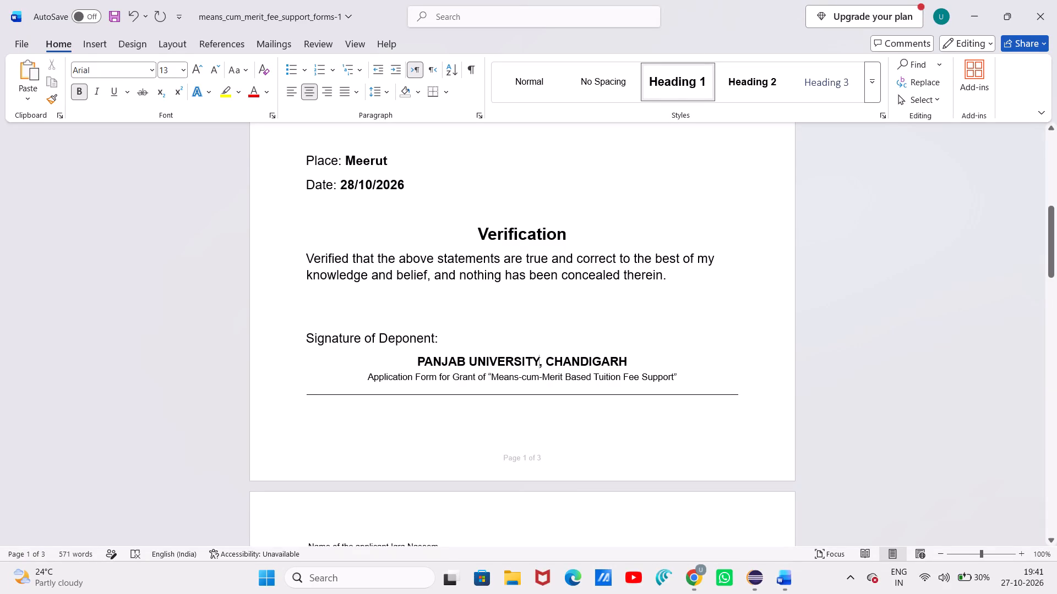
Delete the application form's heading below the father's affidavit: the "PANJAB UNIVERSITY, CHANDIGARH" title, its subtitle and the horizontal rule.
{"action": "left_click_drag", "start_coordinate": [744, 399], "coordinate": [440, 368]}
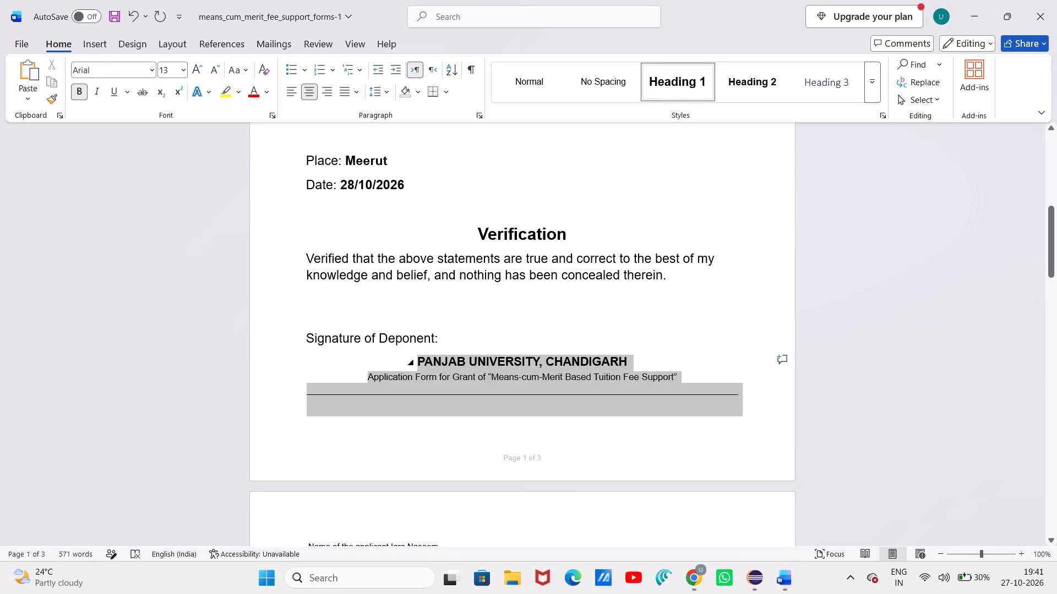
{"action": "left_click_drag", "start_coordinate": [440, 368], "coordinate": [418, 363]}
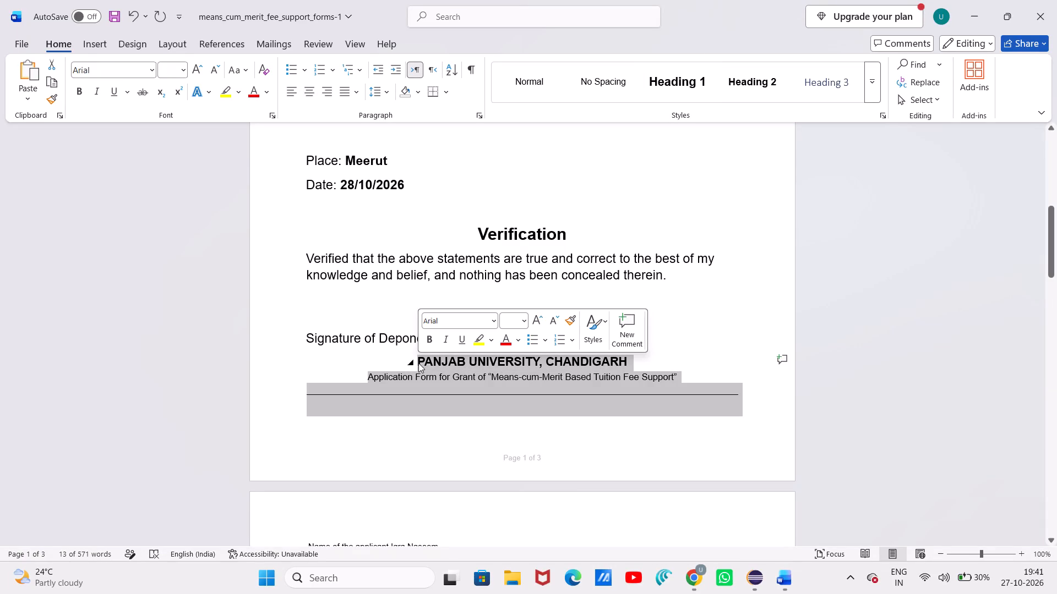
{"action": "key", "text": "BackSpace"}
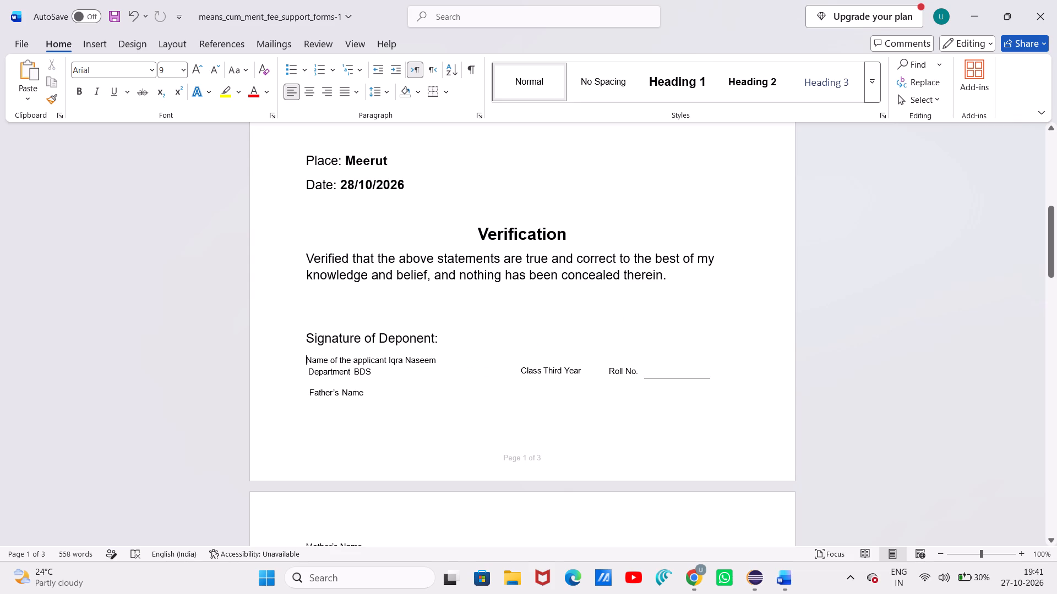
Add three blank lines after "Signature of Deponent:" to push the applicant details onto the following page.
{"action": "left_click", "coordinate": [445, 340]}
{"action": "key", "text": "Return"}
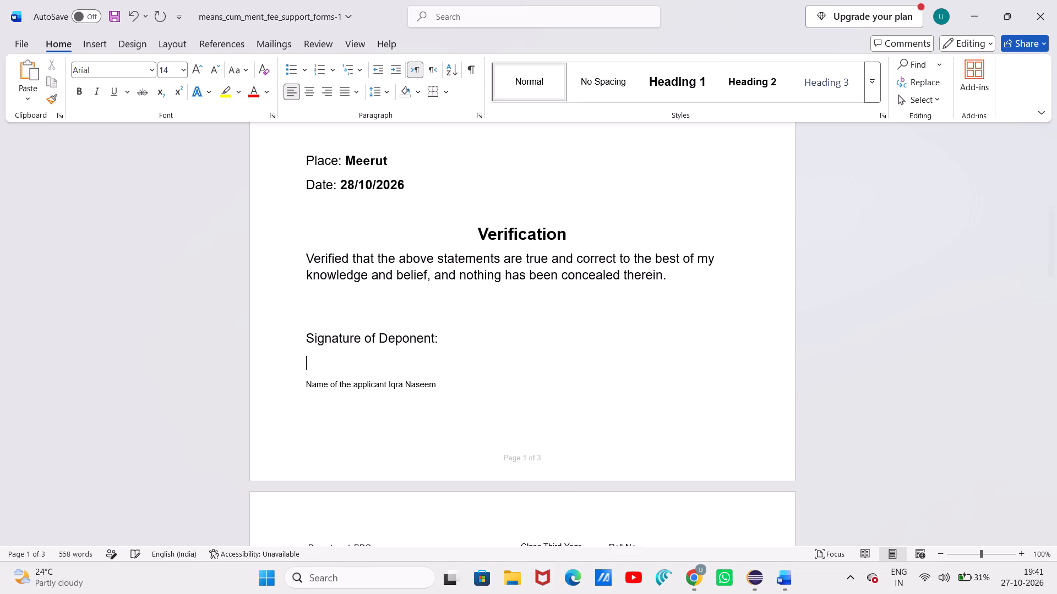
{"action": "key", "text": "Return"}
{"action": "key", "text": "Return"}
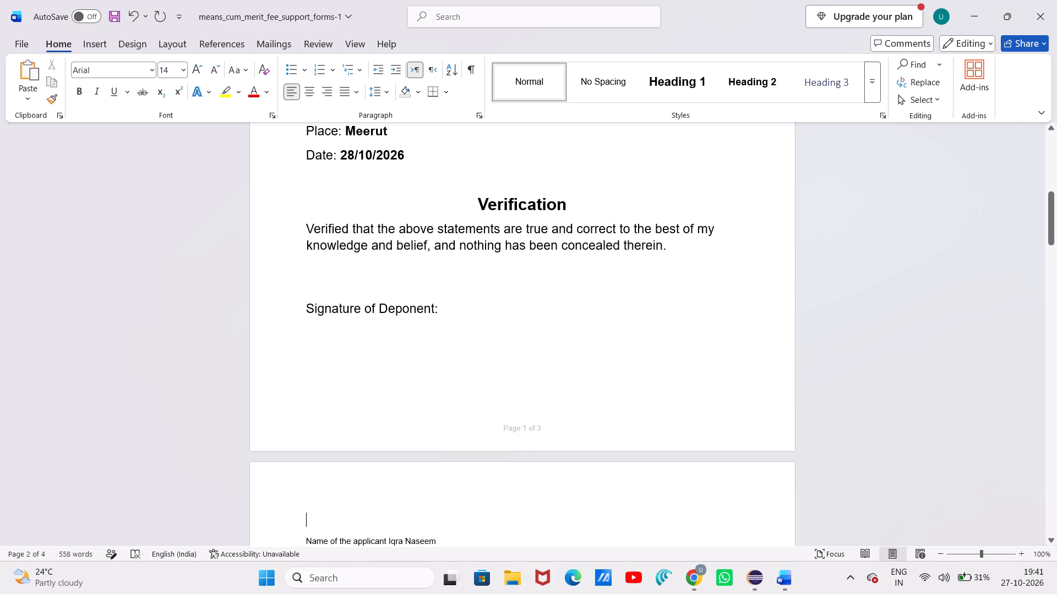
Check the father's affidavit and the page break between it and the application form's applicant details.
{"action": "scroll", "coordinate": [512, 330], "scroll_direction": "up", "scroll_amount": 7}
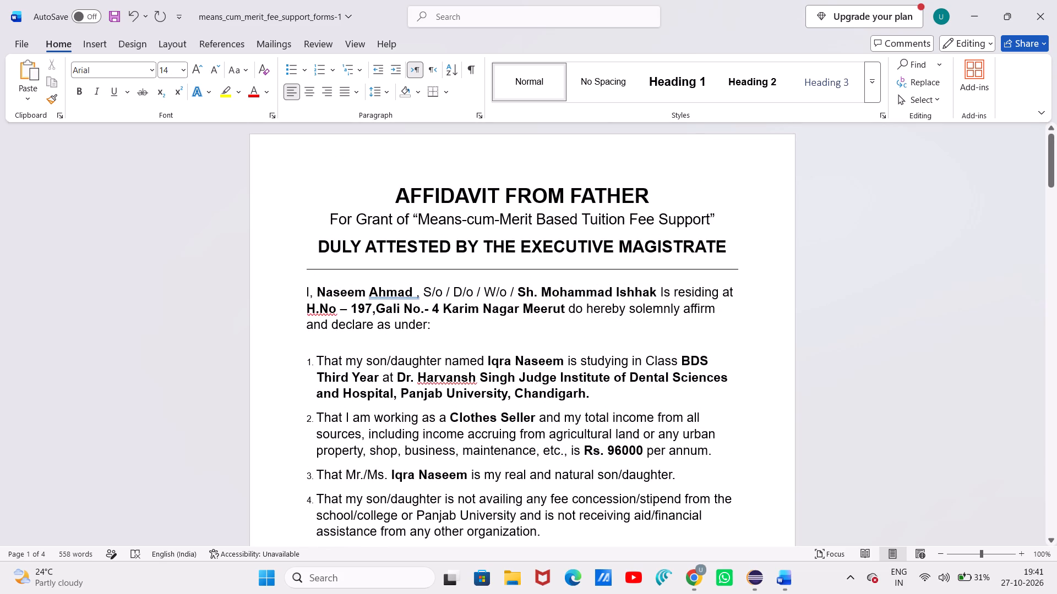
{"action": "scroll", "coordinate": [761, 311], "scroll_direction": "down", "scroll_amount": 5}
{"action": "scroll", "coordinate": [761, 311], "scroll_direction": "up", "scroll_amount": 7}
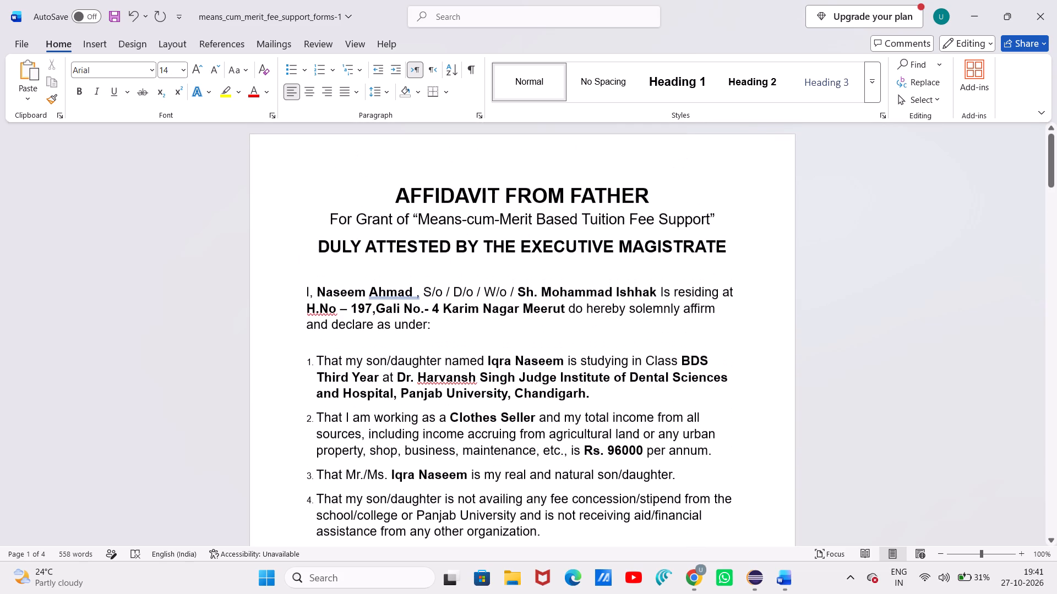
{"action": "scroll", "coordinate": [761, 311], "scroll_direction": "up", "scroll_amount": 2}
{"action": "scroll", "coordinate": [870, 311], "scroll_direction": "down", "scroll_amount": 4}
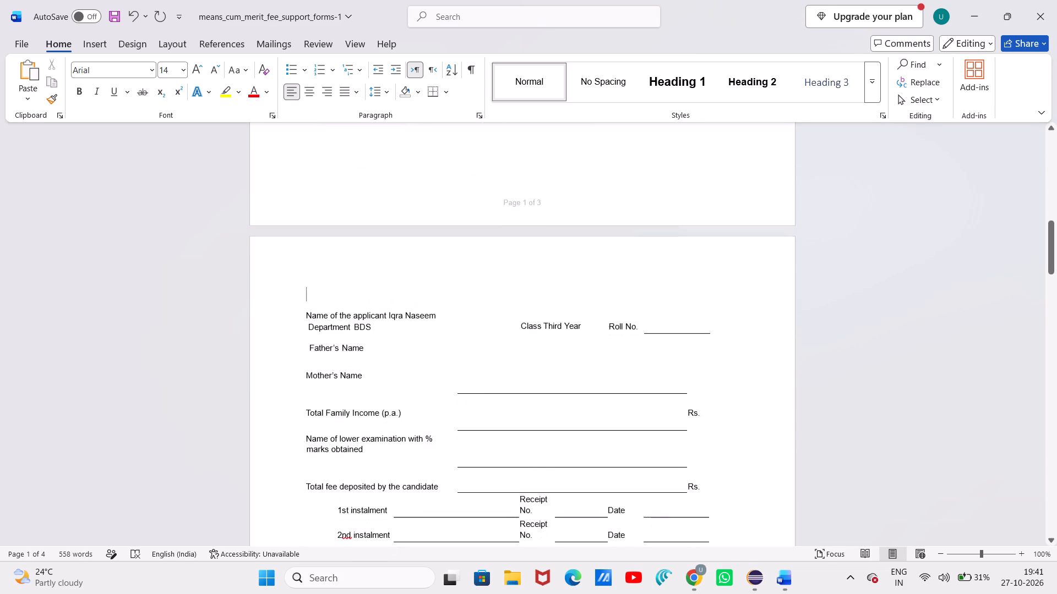
{"action": "scroll", "coordinate": [770, 331], "scroll_direction": "up", "scroll_amount": 6}
{"action": "scroll", "coordinate": [763, 274], "scroll_direction": "up", "scroll_amount": 1}
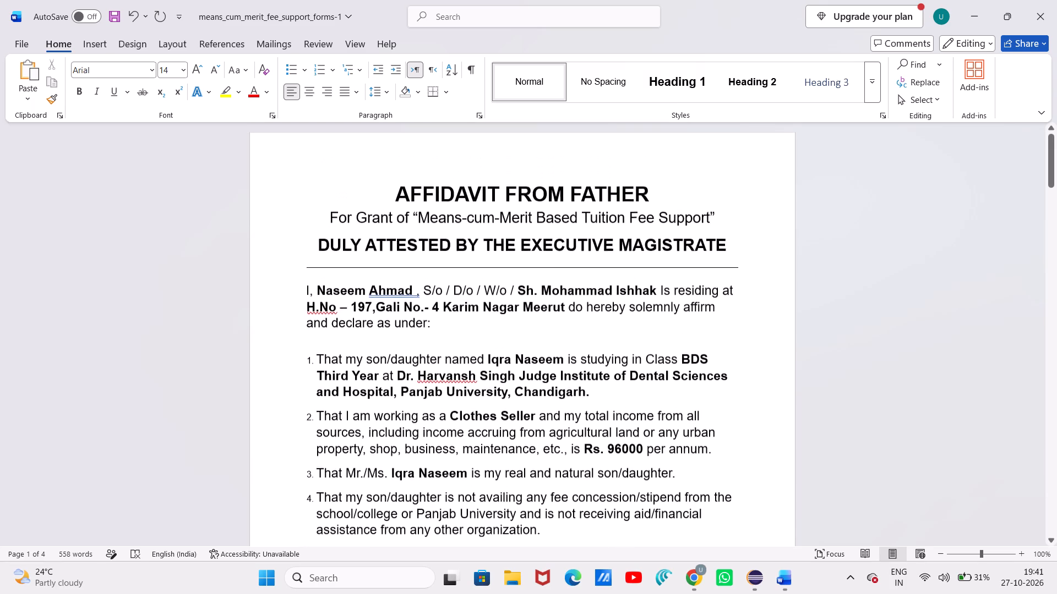
{"action": "scroll", "coordinate": [763, 274], "scroll_direction": "up", "scroll_amount": 1}
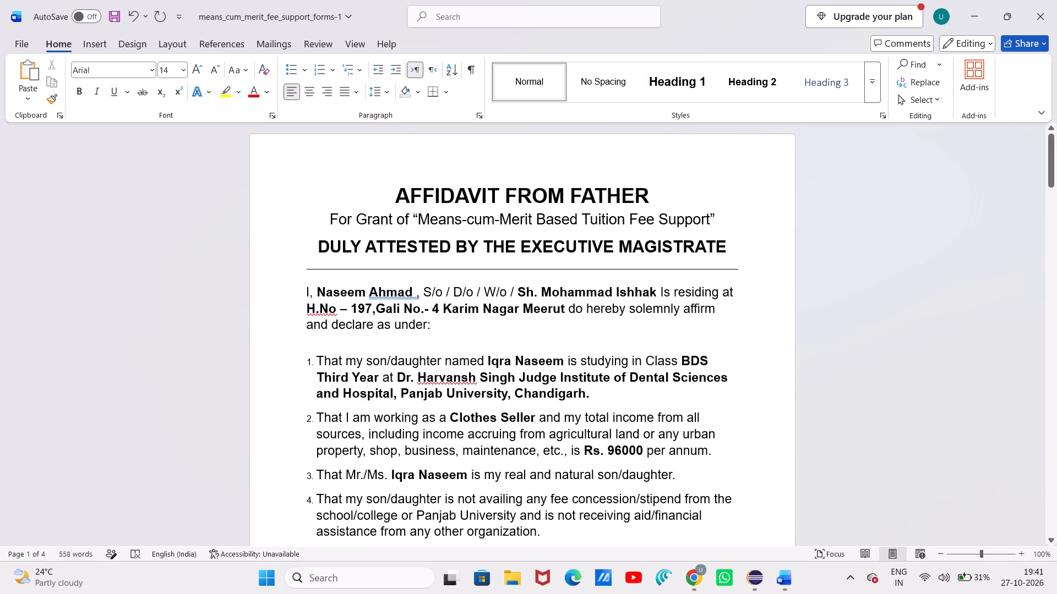
{"action": "scroll", "coordinate": [757, 429], "scroll_direction": "down", "scroll_amount": 3}
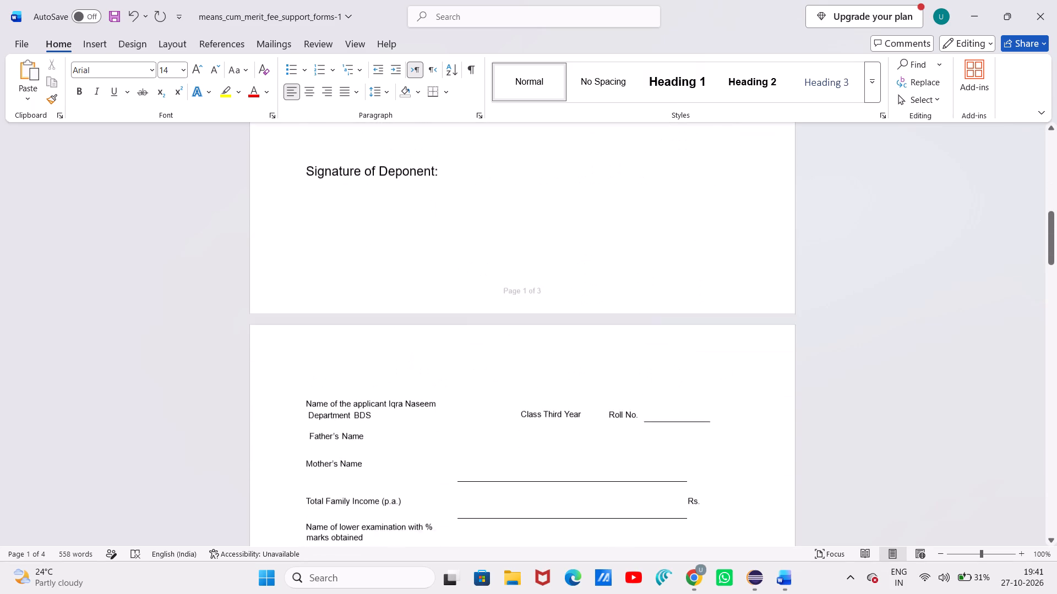
{"action": "scroll", "coordinate": [661, 317], "scroll_direction": "down", "scroll_amount": 1}
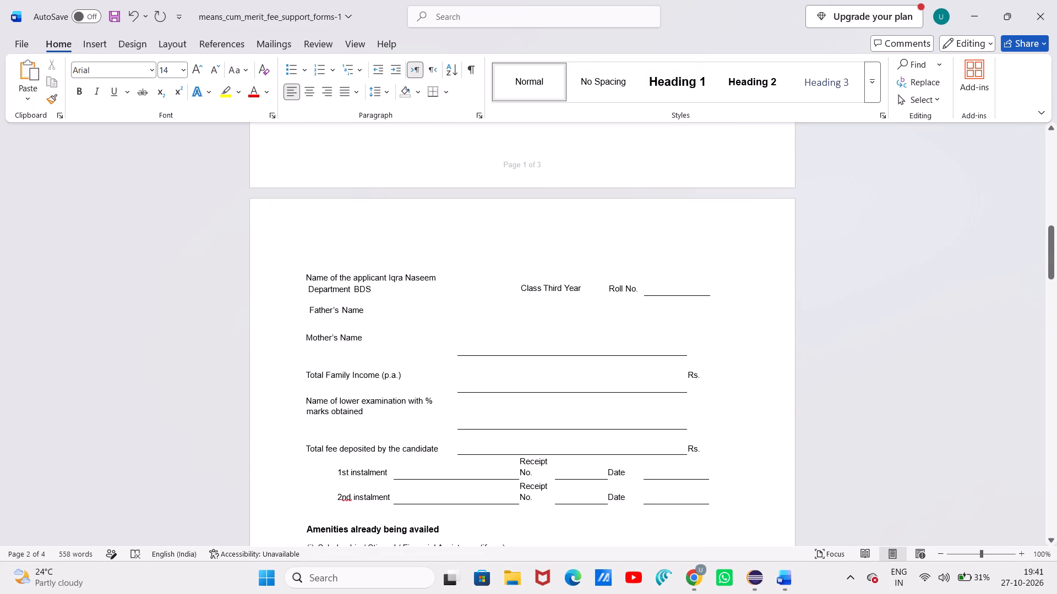
{"action": "scroll", "coordinate": [729, 224], "scroll_direction": "up", "scroll_amount": 6}
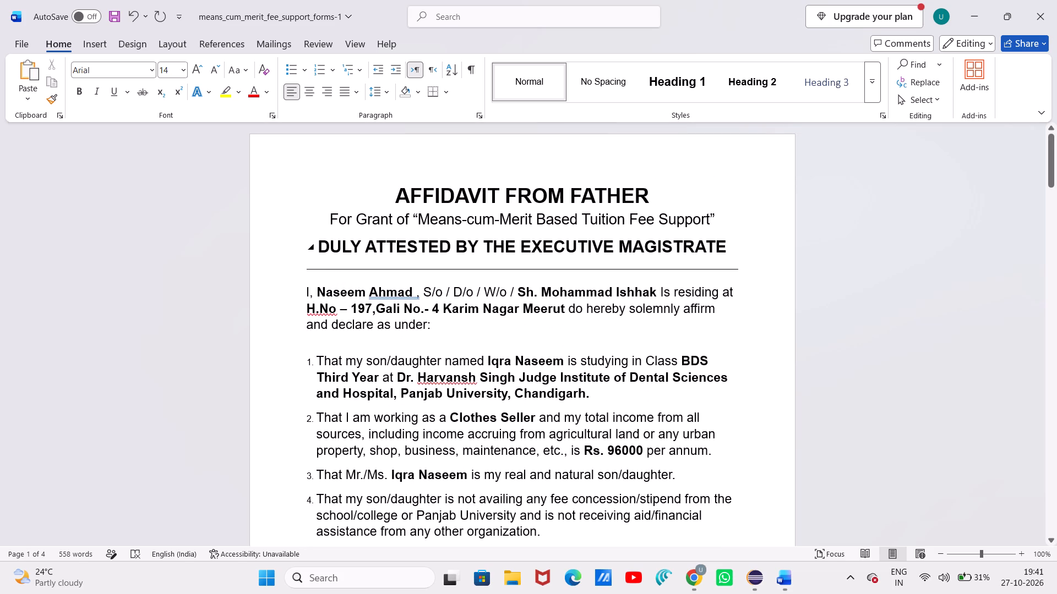
Proofread the father's affidavit from its title and numbered declarations through the verification text and deponent signature line.
{"action": "left_click", "coordinate": [400, 190]}
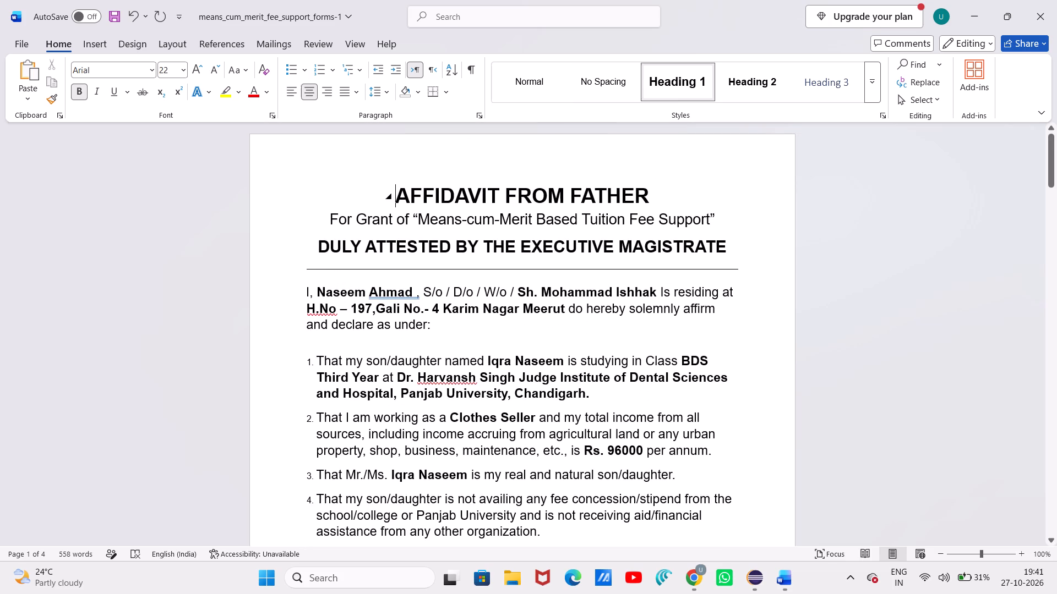
{"action": "left_click", "coordinate": [721, 313]}
{"action": "left_click", "coordinate": [722, 350]}
{"action": "left_click", "coordinate": [739, 409]}
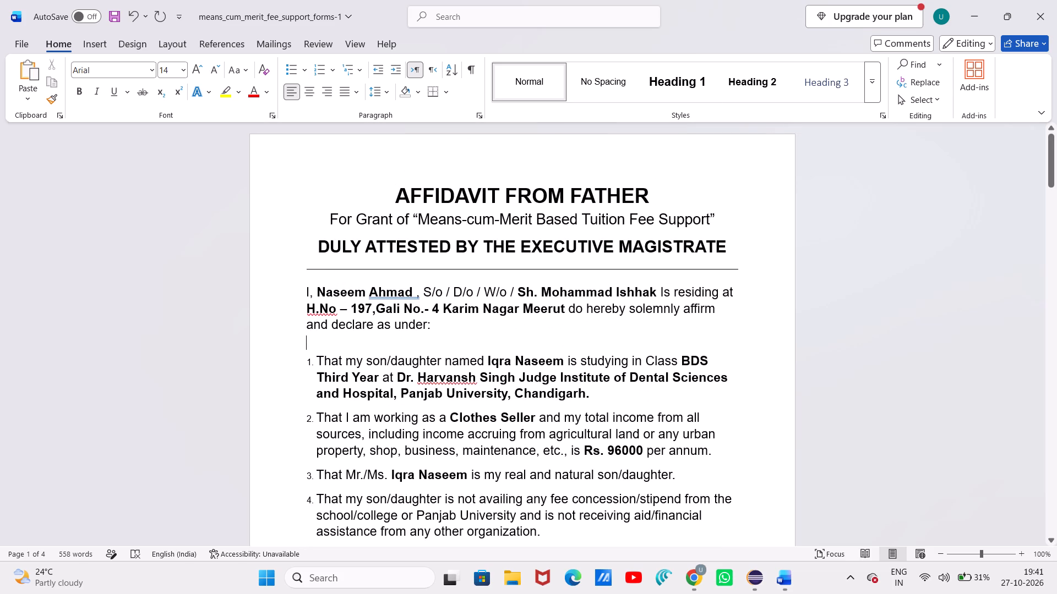
{"action": "left_click", "coordinate": [729, 447]}
{"action": "left_click", "coordinate": [717, 482]}
{"action": "left_click", "coordinate": [745, 519]}
{"action": "scroll", "coordinate": [745, 519], "scroll_direction": "down", "scroll_amount": 2}
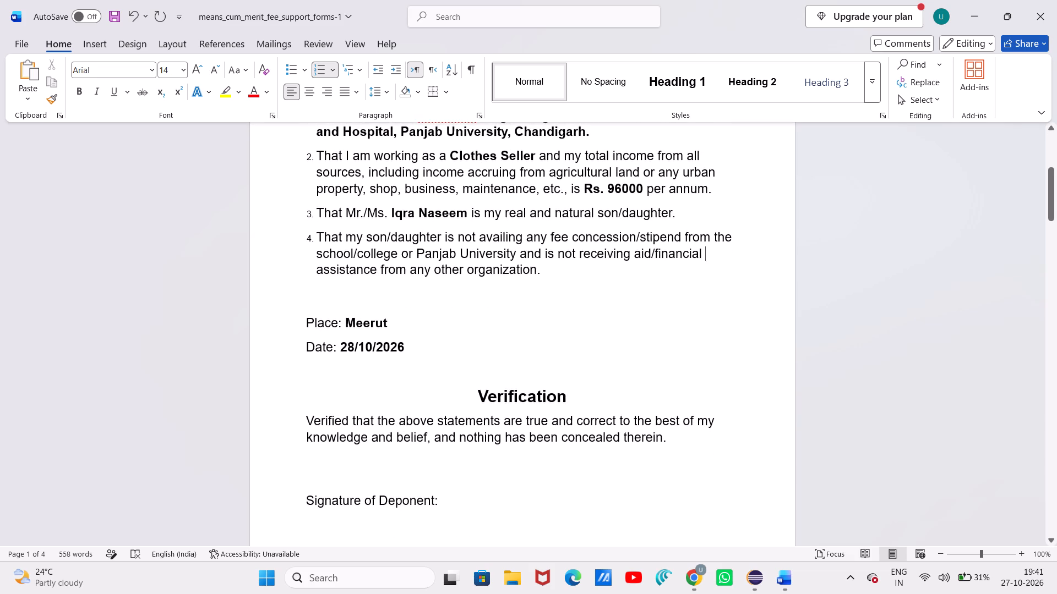
{"action": "scroll", "coordinate": [690, 442], "scroll_direction": "down", "scroll_amount": 2}
{"action": "left_click", "coordinate": [501, 334]}
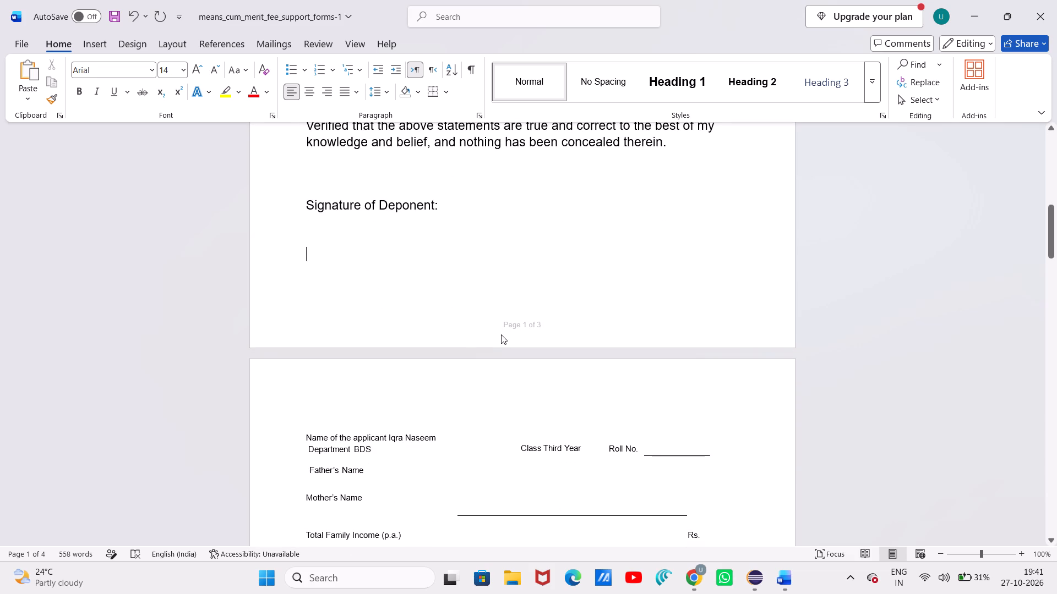
{"action": "scroll", "coordinate": [582, 309], "scroll_direction": "up", "scroll_amount": 6}
{"action": "scroll", "coordinate": [427, 344], "scroll_direction": "down", "scroll_amount": 1}
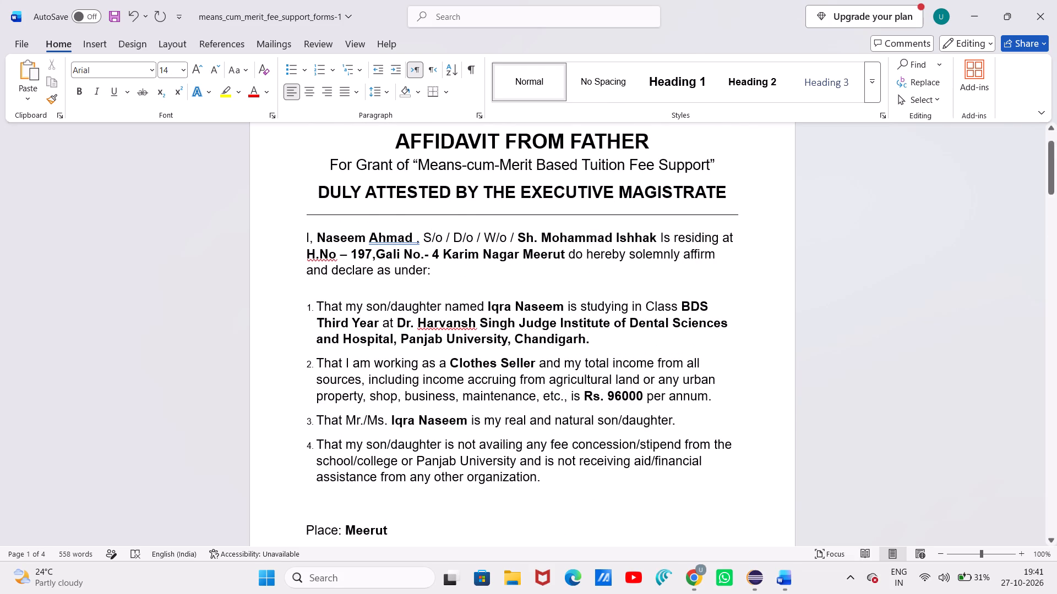
{"action": "scroll", "coordinate": [427, 344], "scroll_direction": "down", "scroll_amount": 1}
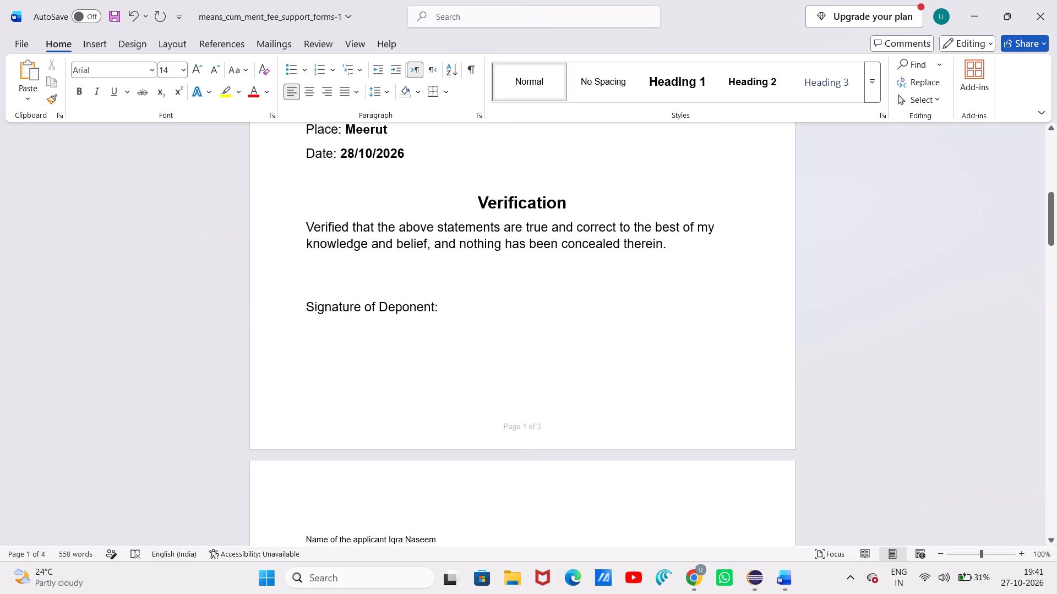
{"action": "left_click", "coordinate": [456, 311]}
{"action": "left_click", "coordinate": [408, 349]}
{"action": "left_click", "coordinate": [325, 303]}
{"action": "left_click", "coordinate": [320, 246]}
Review the document from the father's affidavit through the application form to the mother's sample affidavit, returning to the deponent signature area.
{"action": "scroll", "coordinate": [489, 286], "scroll_direction": "up", "scroll_amount": 3}
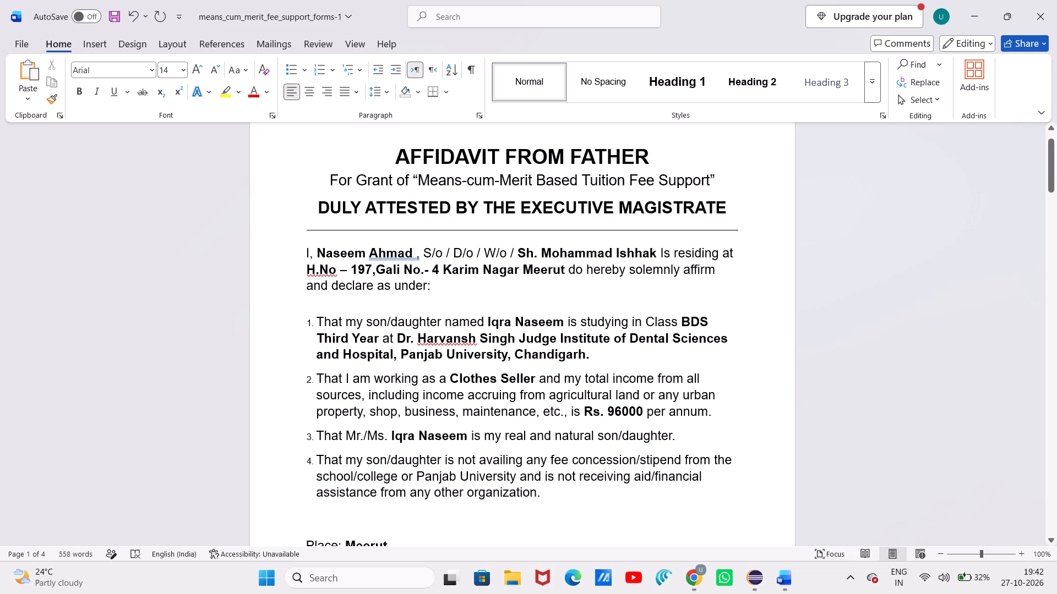
{"action": "scroll", "coordinate": [674, 401], "scroll_direction": "down", "scroll_amount": 2}
{"action": "scroll", "coordinate": [568, 365], "scroll_direction": "down", "scroll_amount": 3}
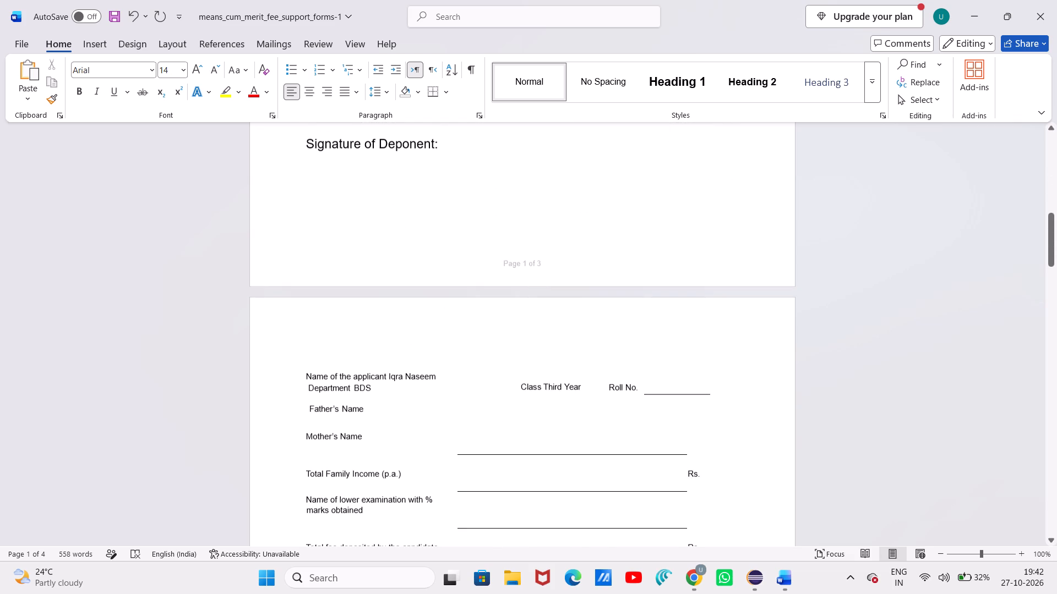
{"action": "scroll", "coordinate": [482, 366], "scroll_direction": "down", "scroll_amount": 4}
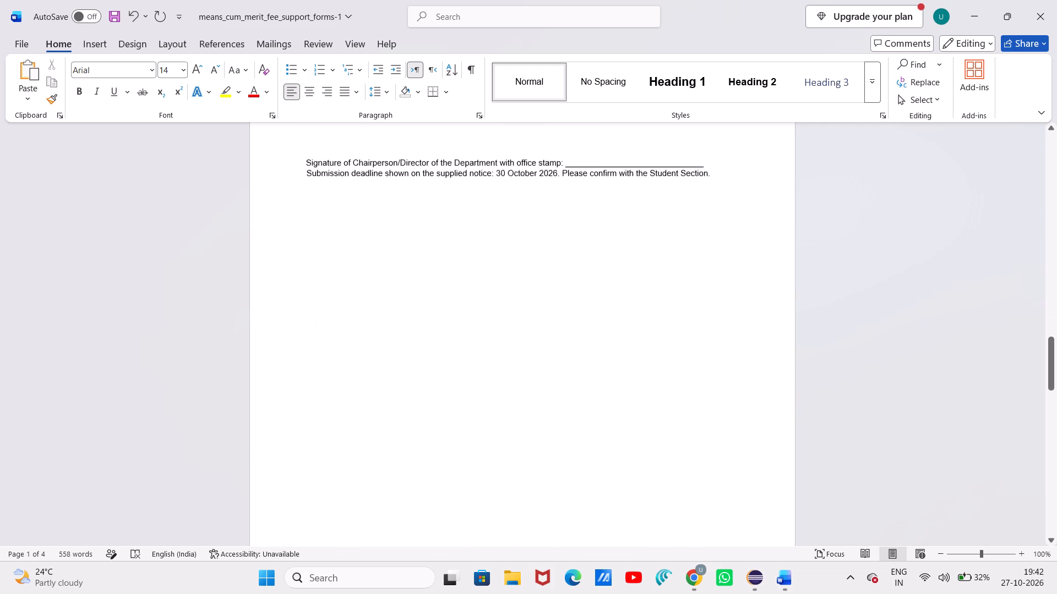
{"action": "scroll", "coordinate": [482, 366], "scroll_direction": "down", "scroll_amount": 6}
{"action": "scroll", "coordinate": [433, 273], "scroll_direction": "up", "scroll_amount": 2}
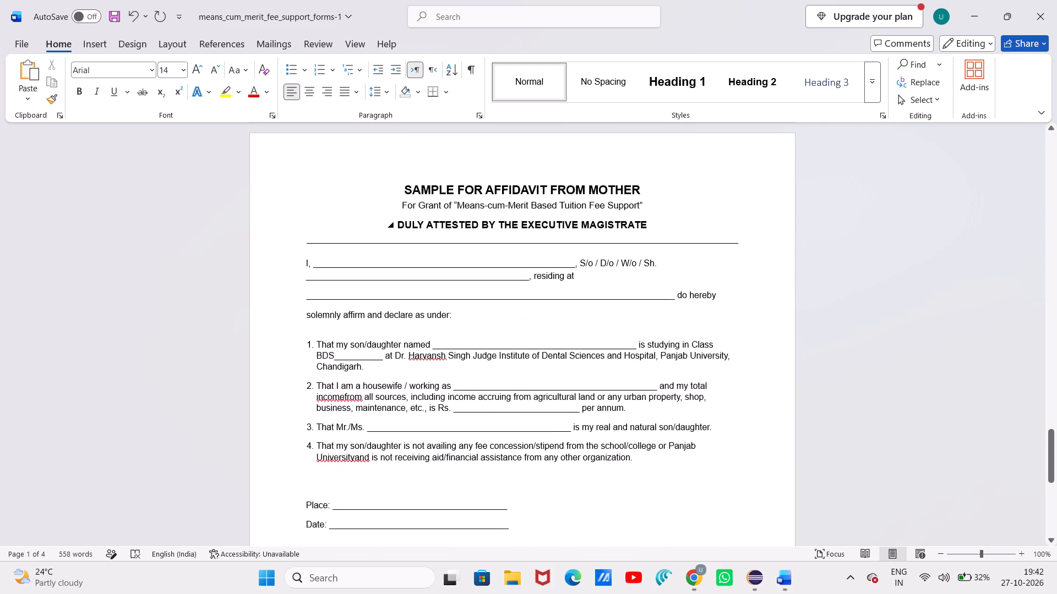
{"action": "scroll", "coordinate": [433, 273], "scroll_direction": "up", "scroll_amount": 16}
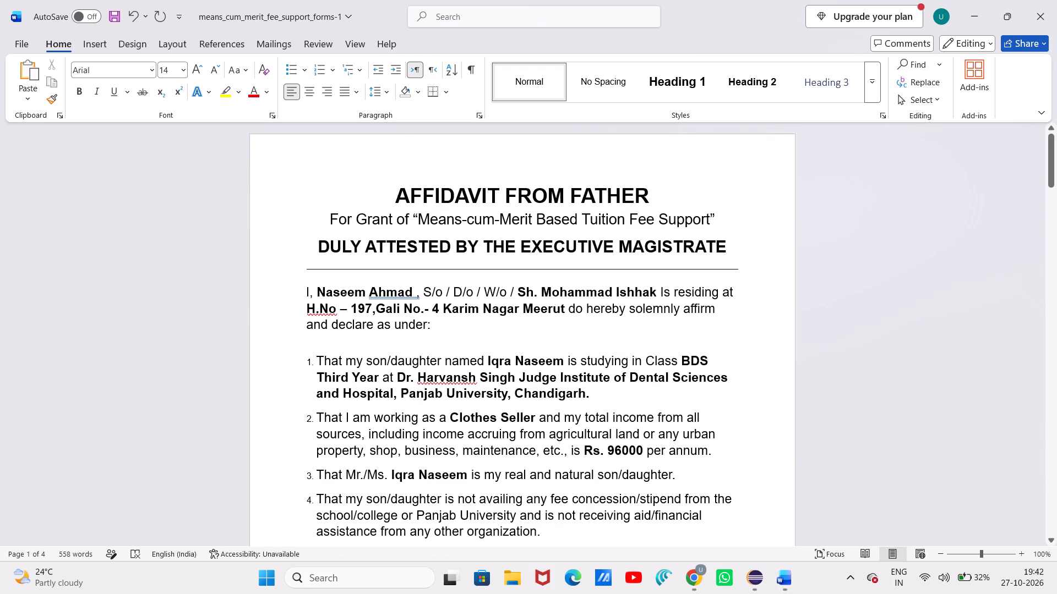
{"action": "scroll", "coordinate": [254, 134], "scroll_direction": "down", "scroll_amount": 3}
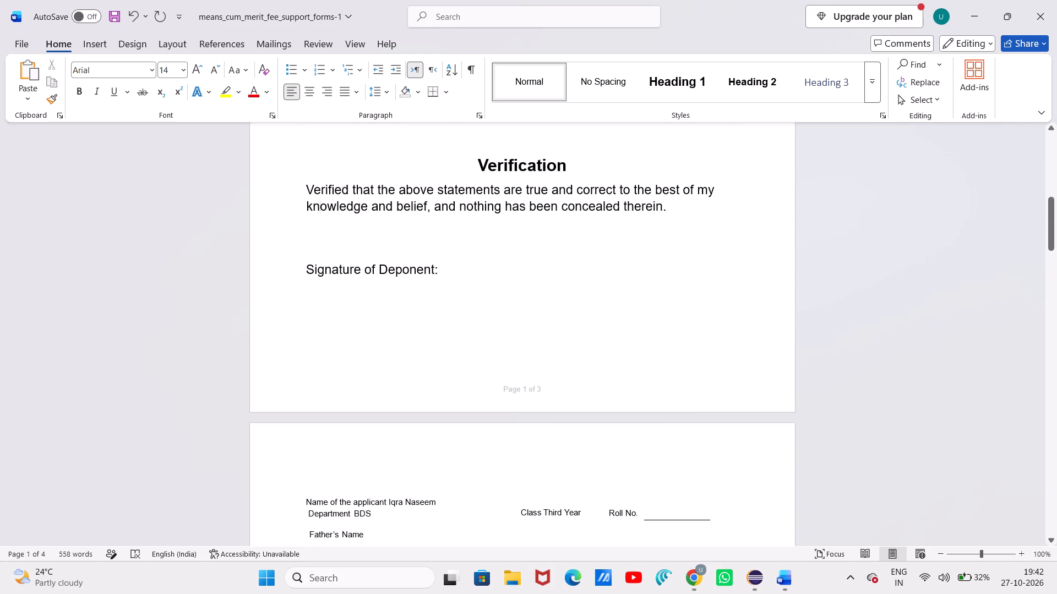
{"action": "left_click", "coordinate": [364, 320]}
Open the page footer for editing and remove the word "of" from the page-number text.
{"action": "left_click", "coordinate": [540, 383]}
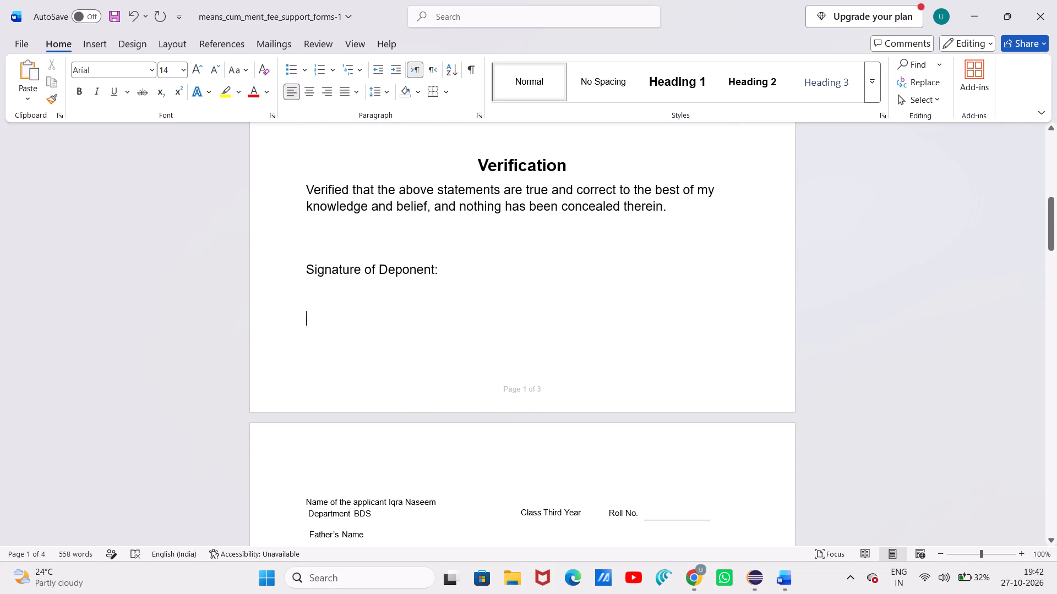
{"action": "left_click_drag", "start_coordinate": [541, 389], "coordinate": [535, 387]}
{"action": "triple_click", "coordinate": [535, 387]}
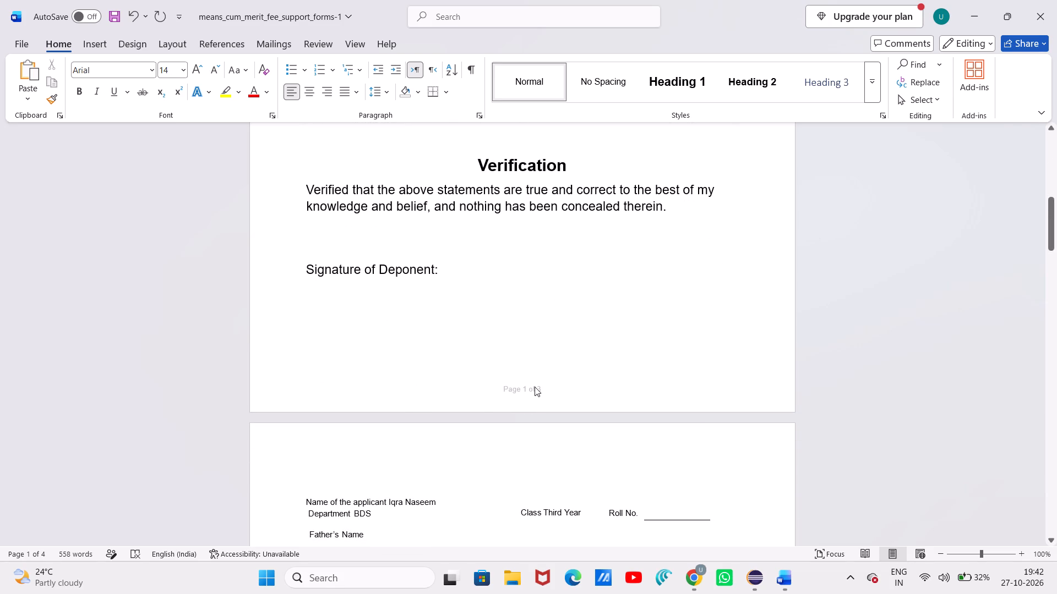
{"action": "triple_click", "coordinate": [535, 387]}
{"action": "double_click", "coordinate": [535, 387]}
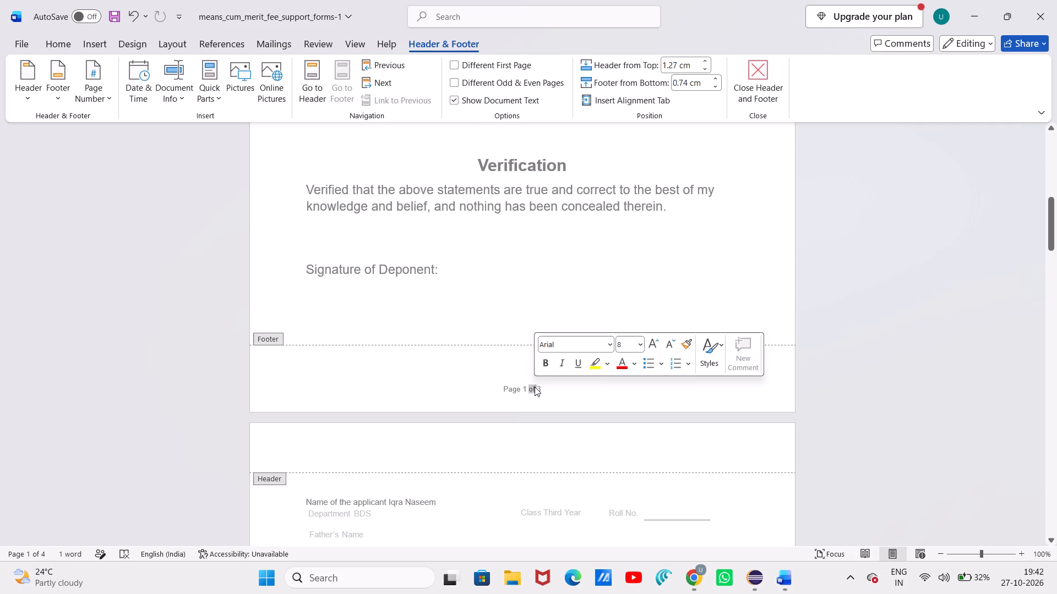
{"action": "key", "text": "BackSpace"}
{"action": "key", "text": "Right"}
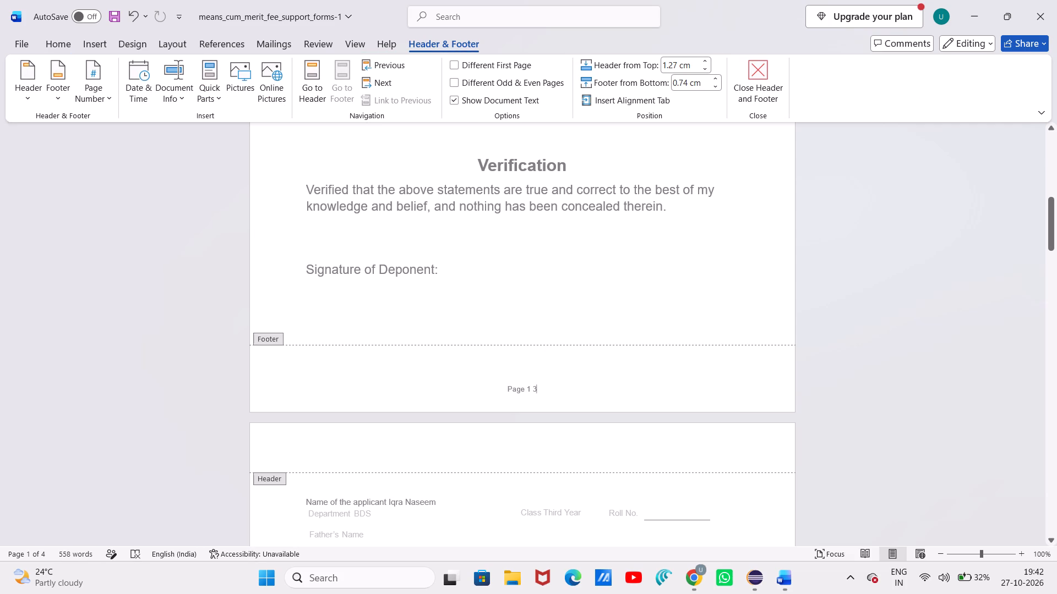
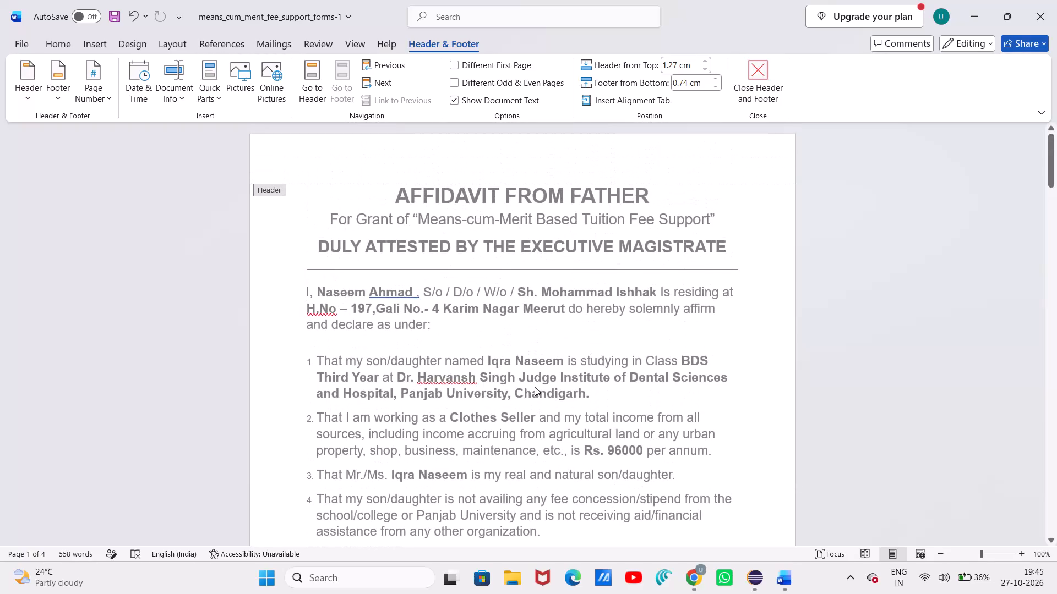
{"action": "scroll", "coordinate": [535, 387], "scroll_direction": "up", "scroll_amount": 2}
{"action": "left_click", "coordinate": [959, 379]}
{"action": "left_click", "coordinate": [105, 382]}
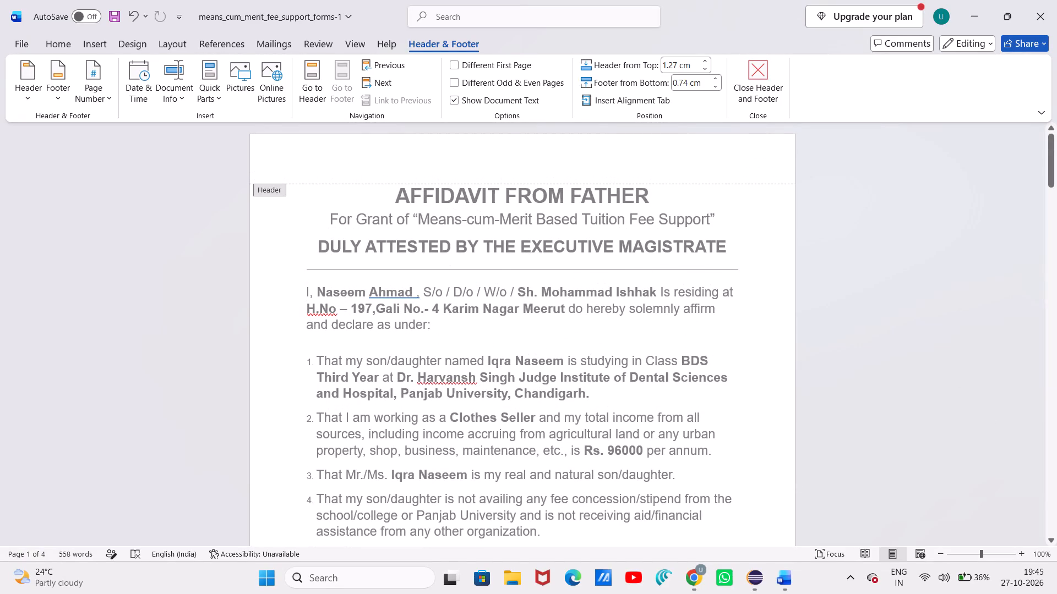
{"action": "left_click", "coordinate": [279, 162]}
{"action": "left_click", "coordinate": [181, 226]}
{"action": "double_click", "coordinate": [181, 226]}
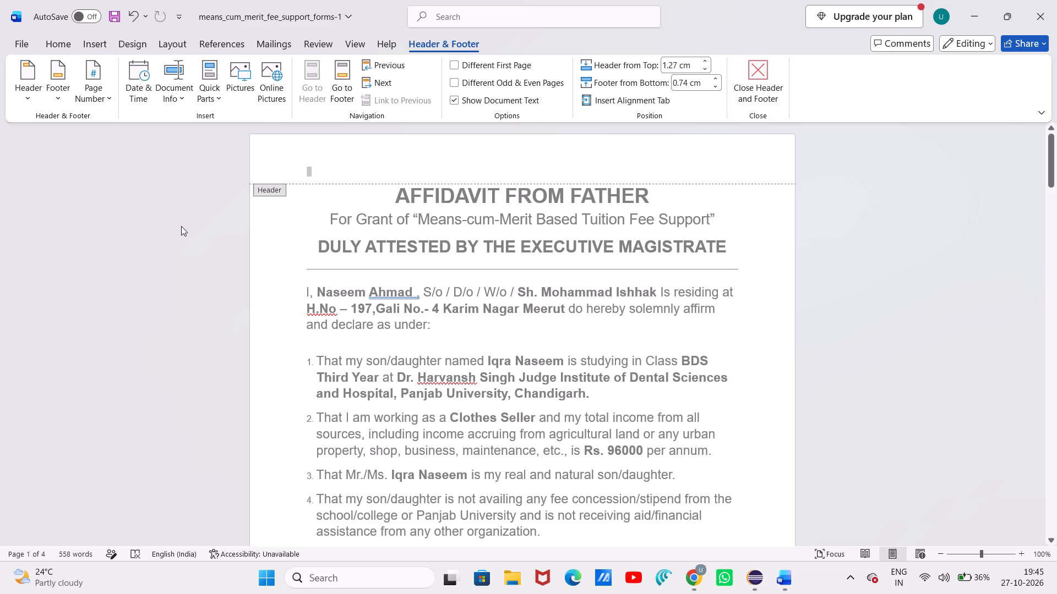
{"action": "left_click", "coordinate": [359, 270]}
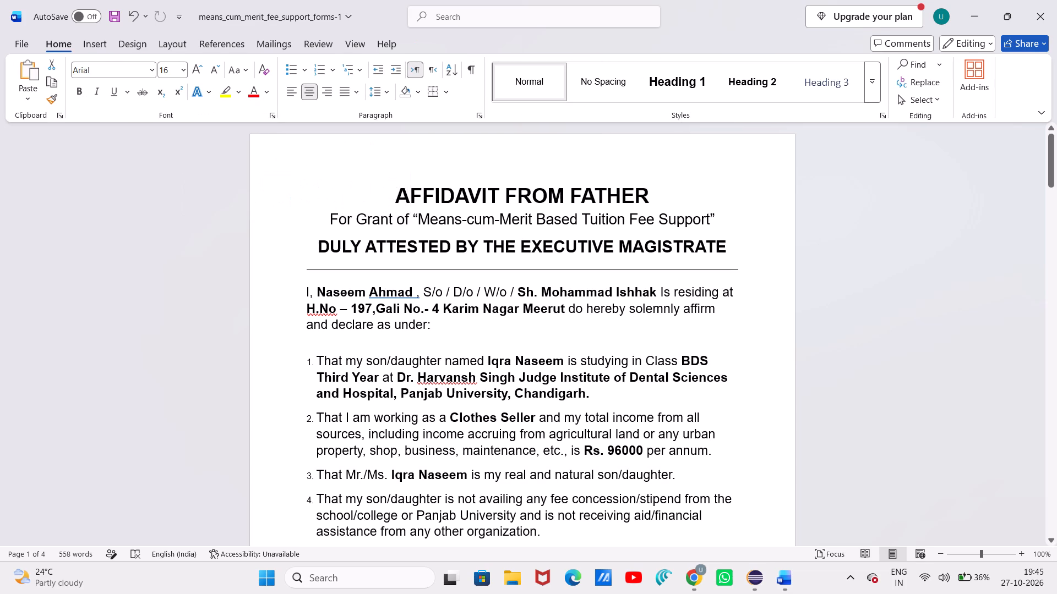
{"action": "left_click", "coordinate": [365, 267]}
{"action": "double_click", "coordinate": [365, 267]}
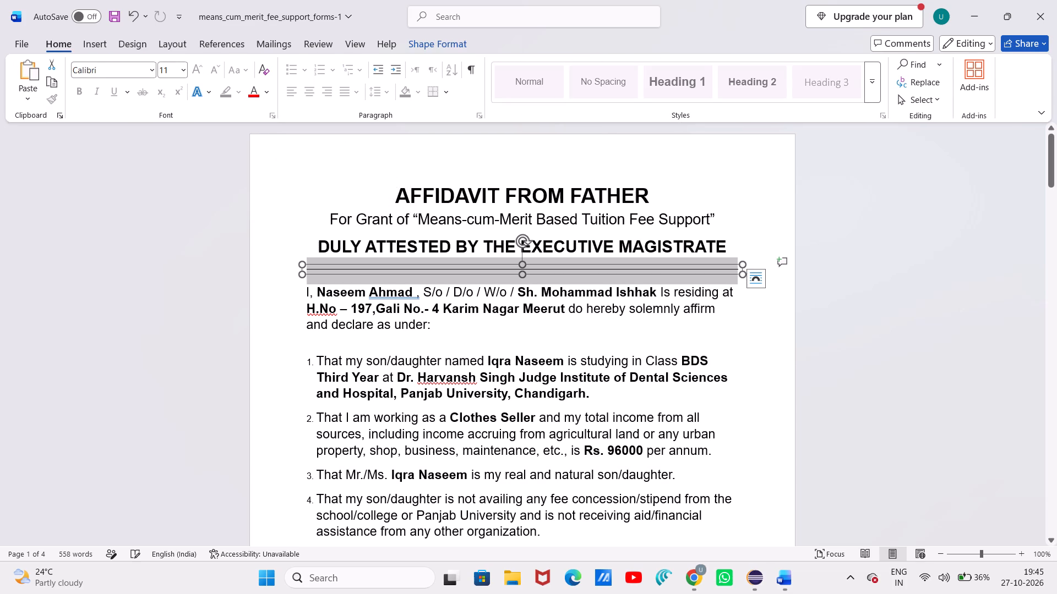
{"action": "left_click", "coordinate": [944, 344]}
Delete the remaining page-number text from the footer and return to the document body.
{"action": "scroll", "coordinate": [938, 392], "scroll_direction": "down", "scroll_amount": 2}
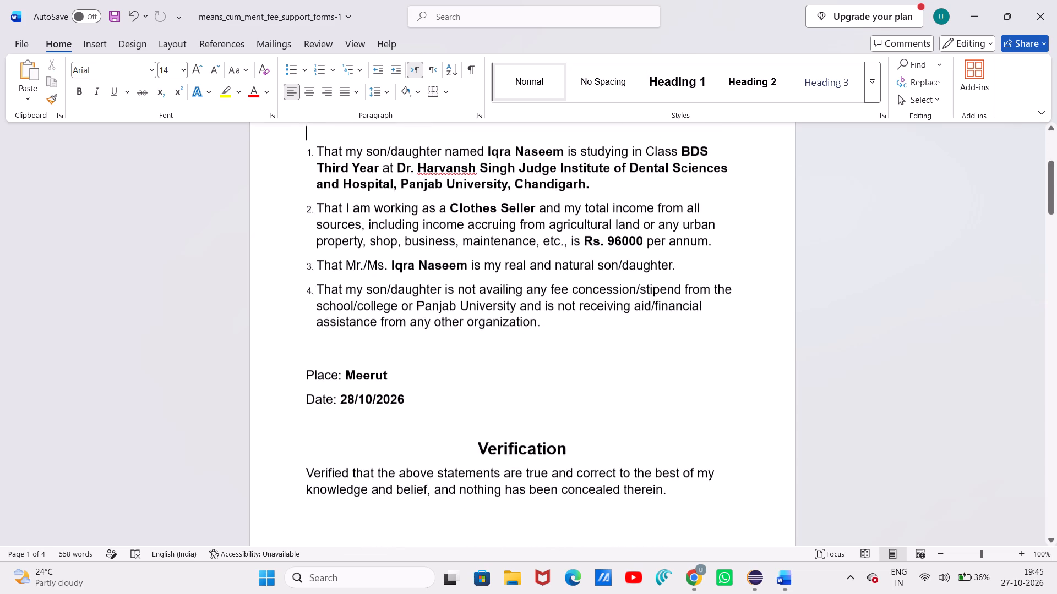
{"action": "scroll", "coordinate": [938, 392], "scroll_direction": "down", "scroll_amount": 1}
{"action": "scroll", "coordinate": [537, 330], "scroll_direction": "down", "scroll_amount": 2}
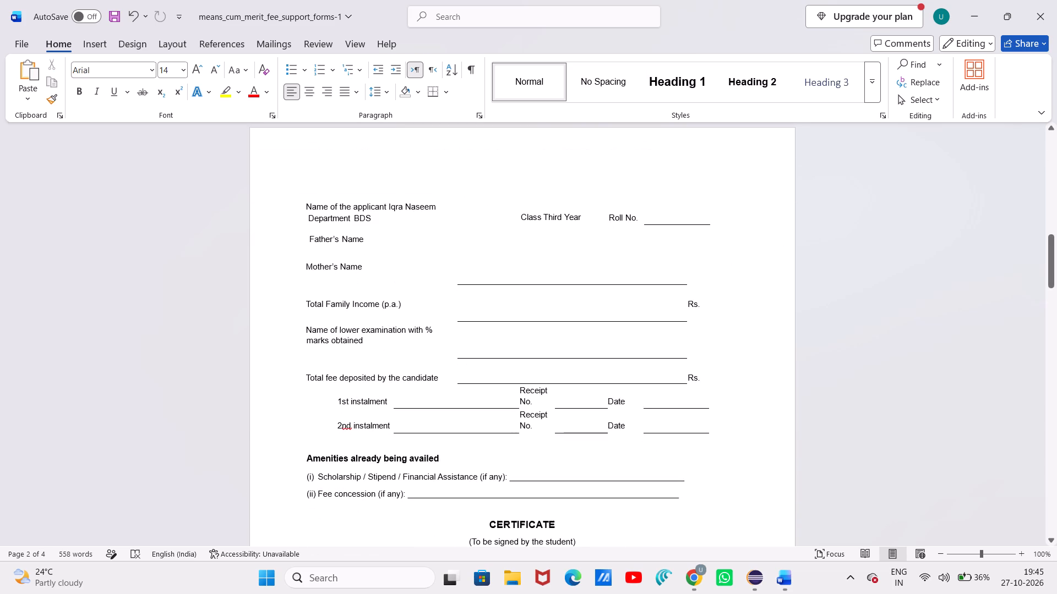
{"action": "scroll", "coordinate": [530, 246], "scroll_direction": "up", "scroll_amount": 1}
{"action": "triple_click", "coordinate": [525, 307]}
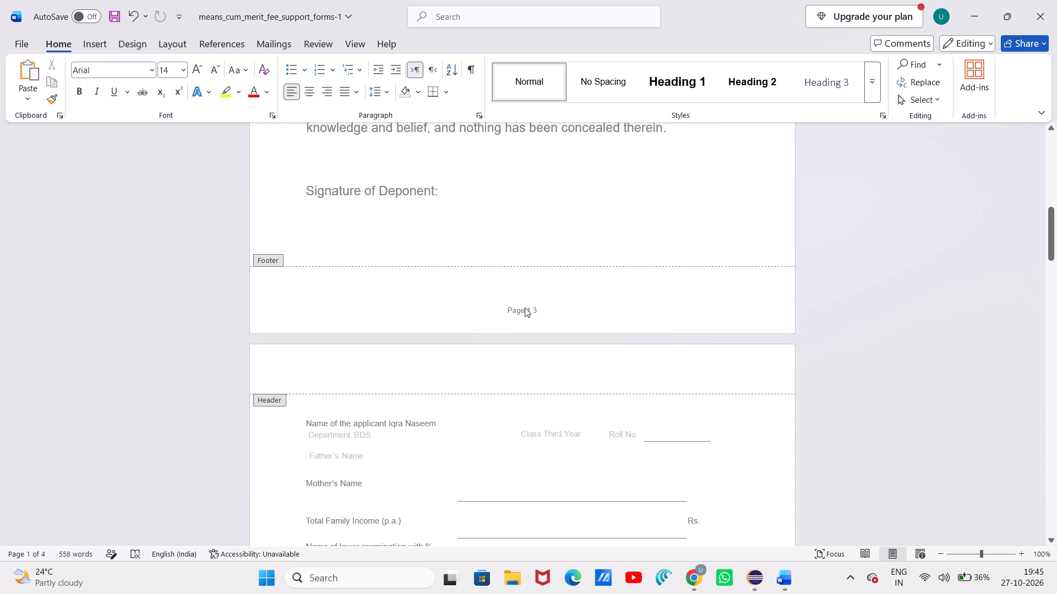
{"action": "key", "text": "BackSpace"}
{"action": "key", "text": "BackSpace"}
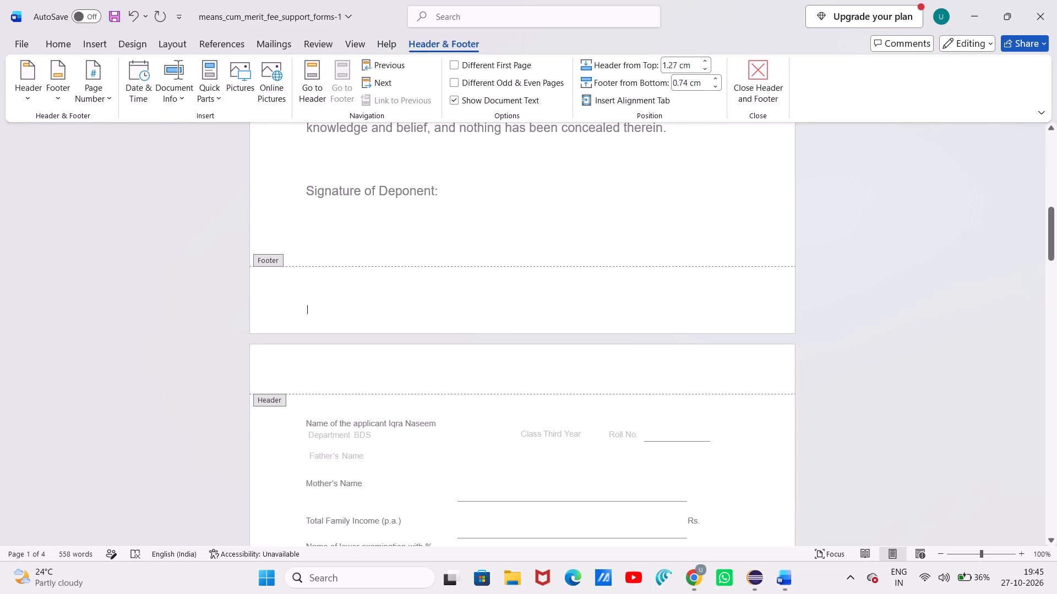
{"action": "double_click", "coordinate": [879, 350]}
{"action": "double_click", "coordinate": [940, 326]}
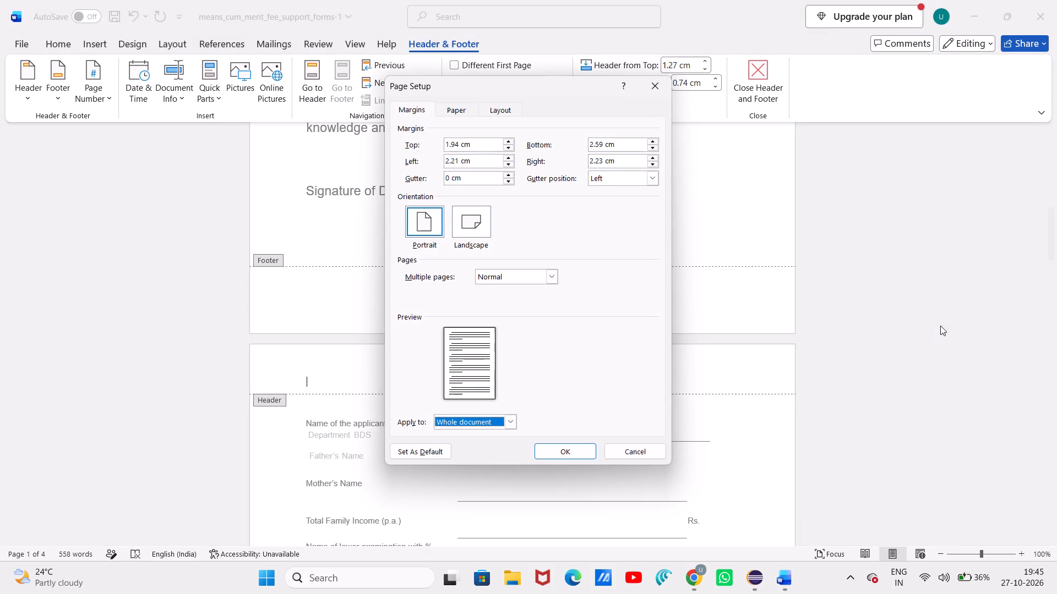
{"action": "left_click", "coordinate": [652, 85]}
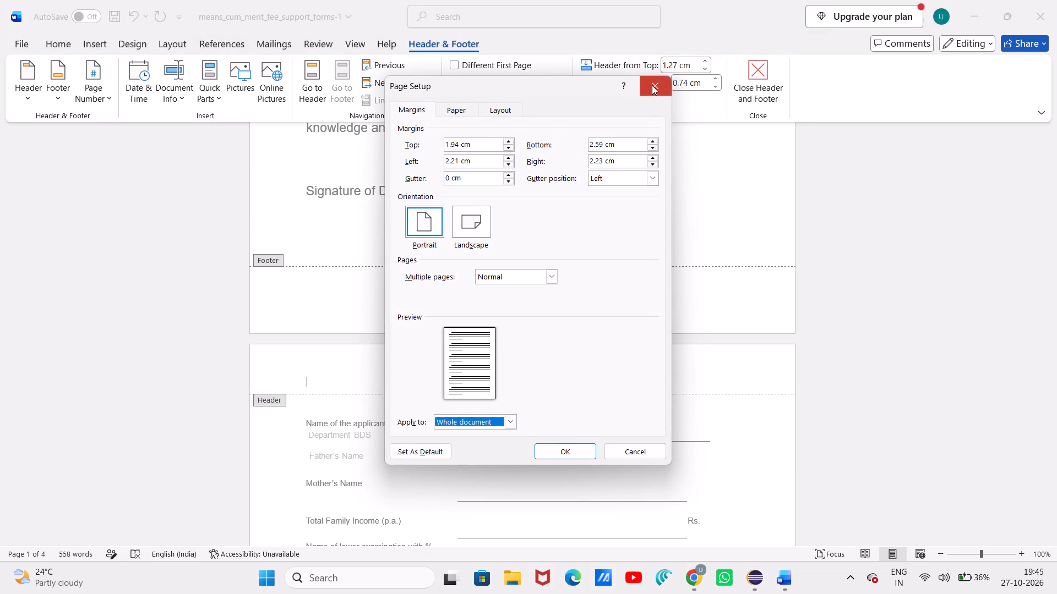
{"action": "double_click", "coordinate": [118, 229]}
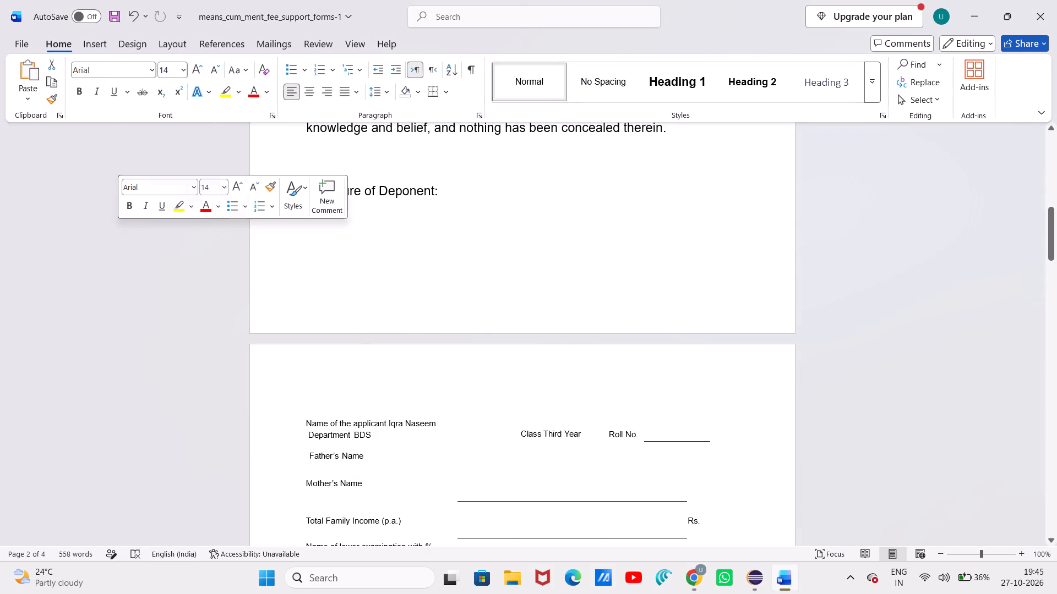
Check the father's affidavit from its title to the deponent signature line with the footer cleared.
{"action": "scroll", "coordinate": [896, 309], "scroll_direction": "up", "scroll_amount": 2}
{"action": "scroll", "coordinate": [903, 395], "scroll_direction": "up", "scroll_amount": 1}
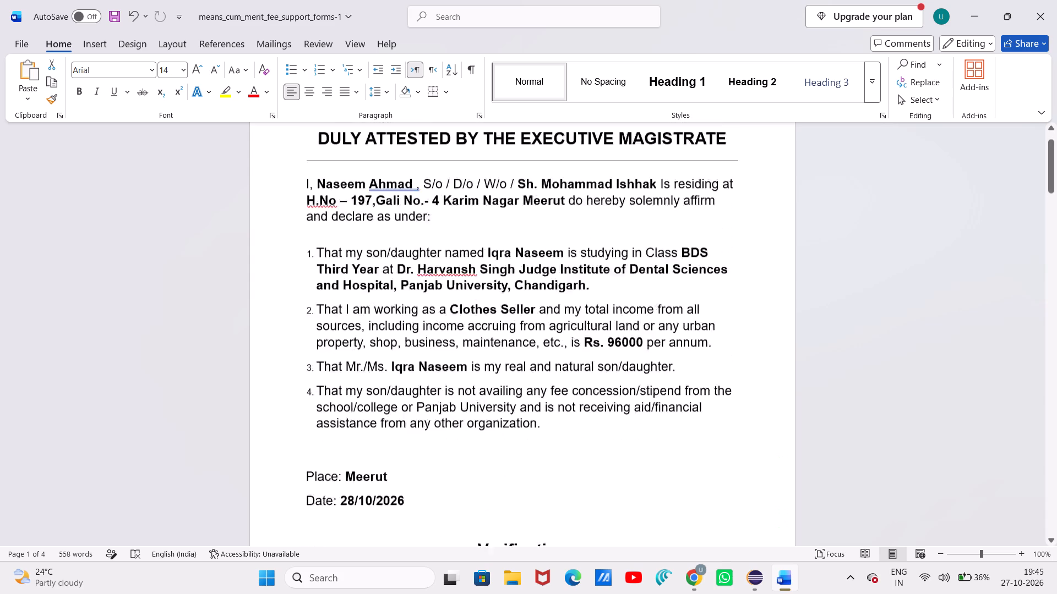
{"action": "scroll", "coordinate": [903, 395], "scroll_direction": "up", "scroll_amount": 1}
{"action": "scroll", "coordinate": [903, 395], "scroll_direction": "down", "scroll_amount": 1}
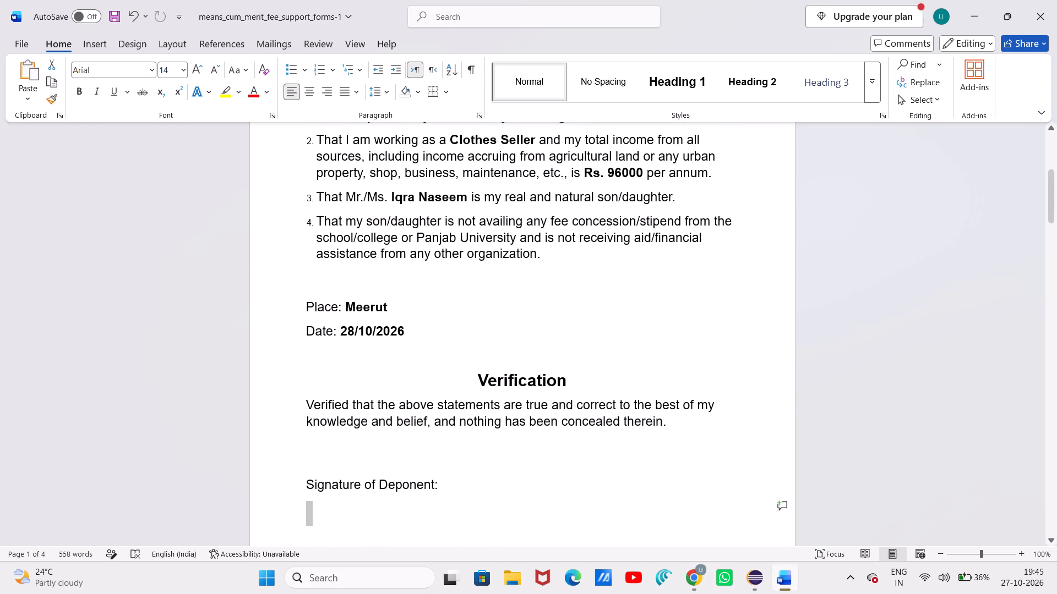
{"action": "scroll", "coordinate": [835, 404], "scroll_direction": "up", "scroll_amount": 5}
{"action": "scroll", "coordinate": [579, 335], "scroll_direction": "up", "scroll_amount": 1}
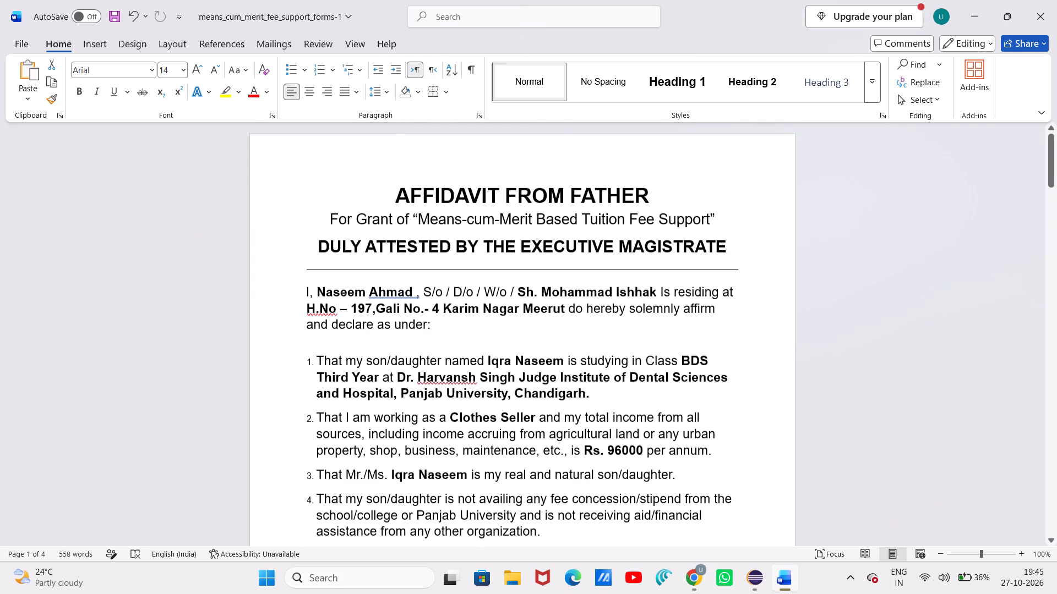
{"action": "scroll", "coordinate": [579, 335], "scroll_direction": "up", "scroll_amount": 1}
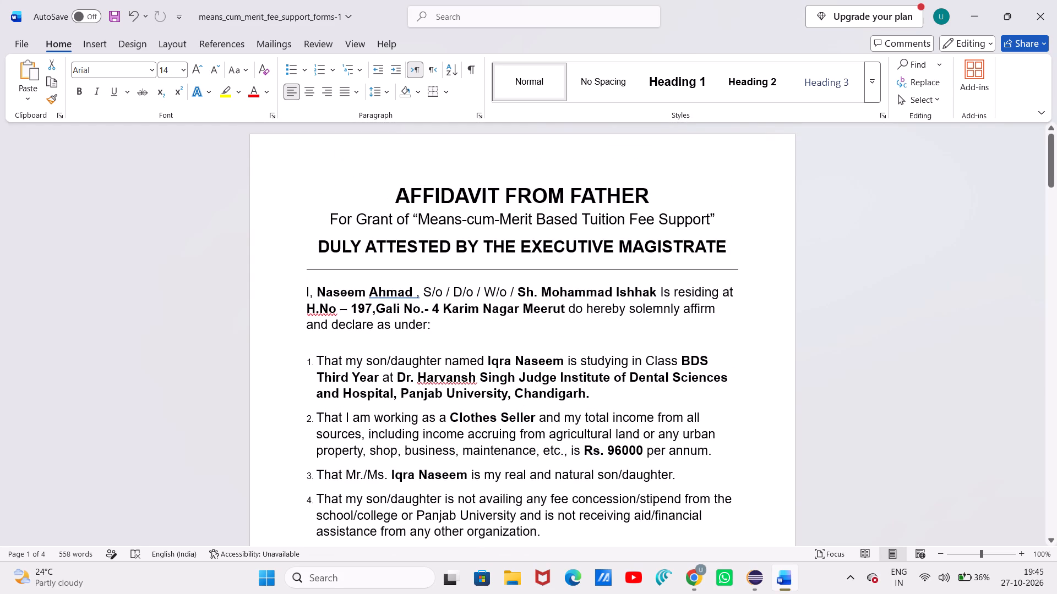
Delete the whole application form between the two affidavits, from the applicant's name through the submission deadline note.
{"action": "scroll", "coordinate": [620, 214], "scroll_direction": "down", "scroll_amount": 5}
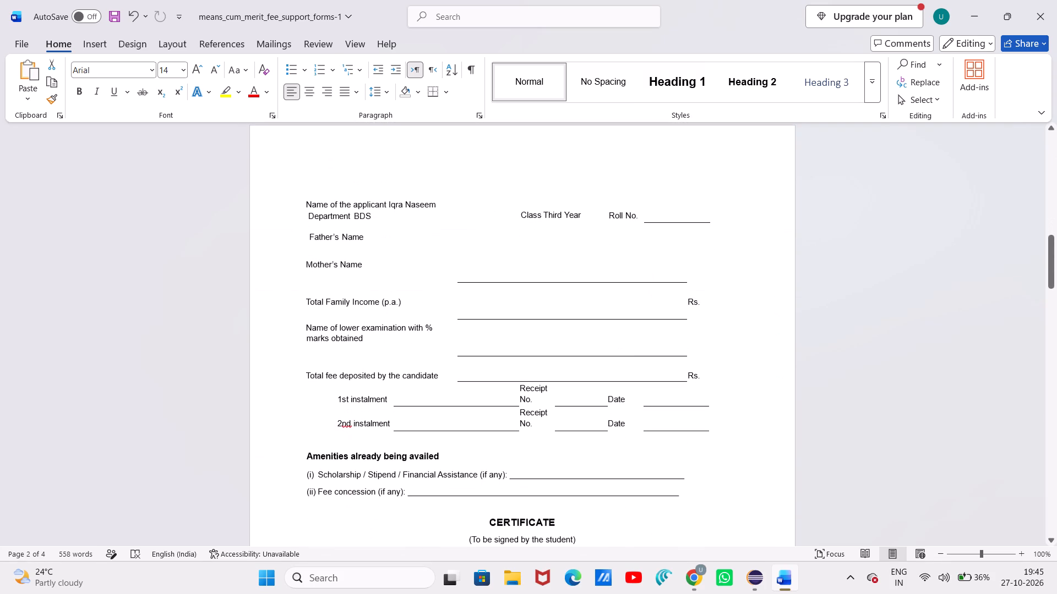
{"action": "left_click_drag", "start_coordinate": [306, 199], "coordinate": [657, 593]}
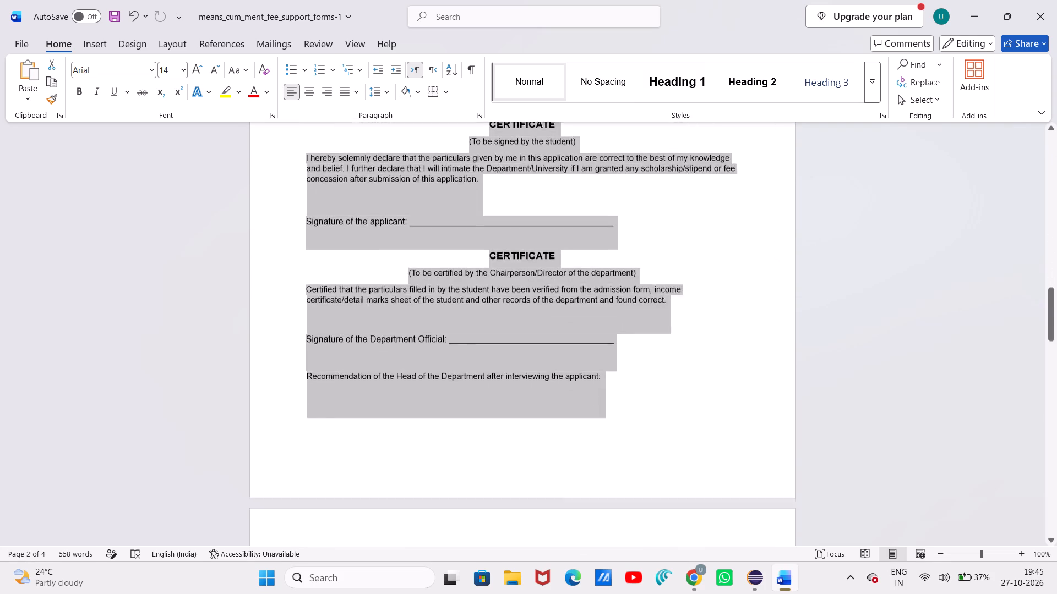
{"action": "left_click_drag", "start_coordinate": [657, 593], "coordinate": [493, 180]}
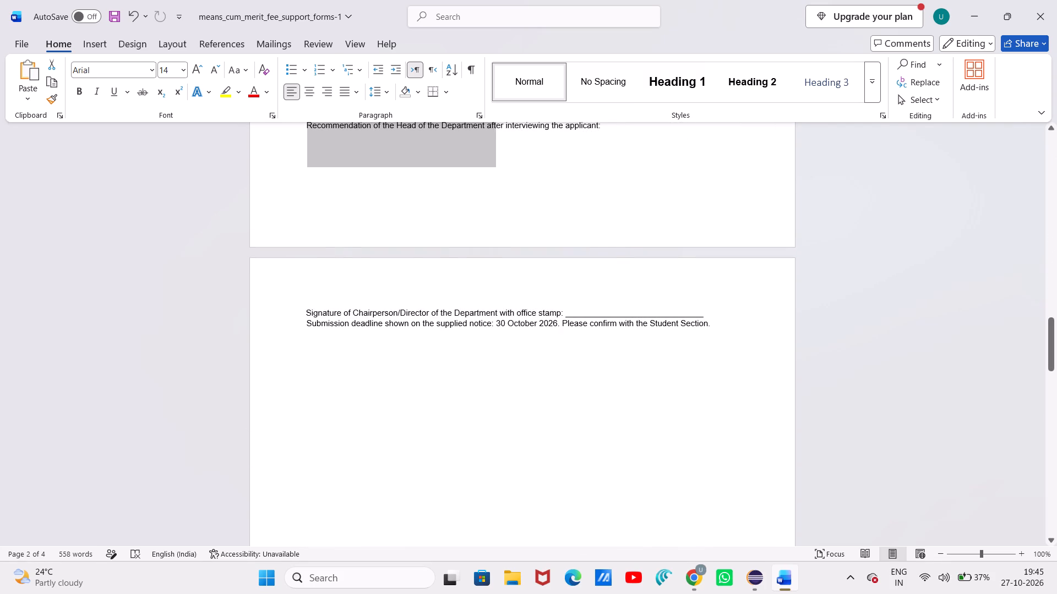
{"action": "left_click_drag", "start_coordinate": [493, 180], "coordinate": [890, 593]}
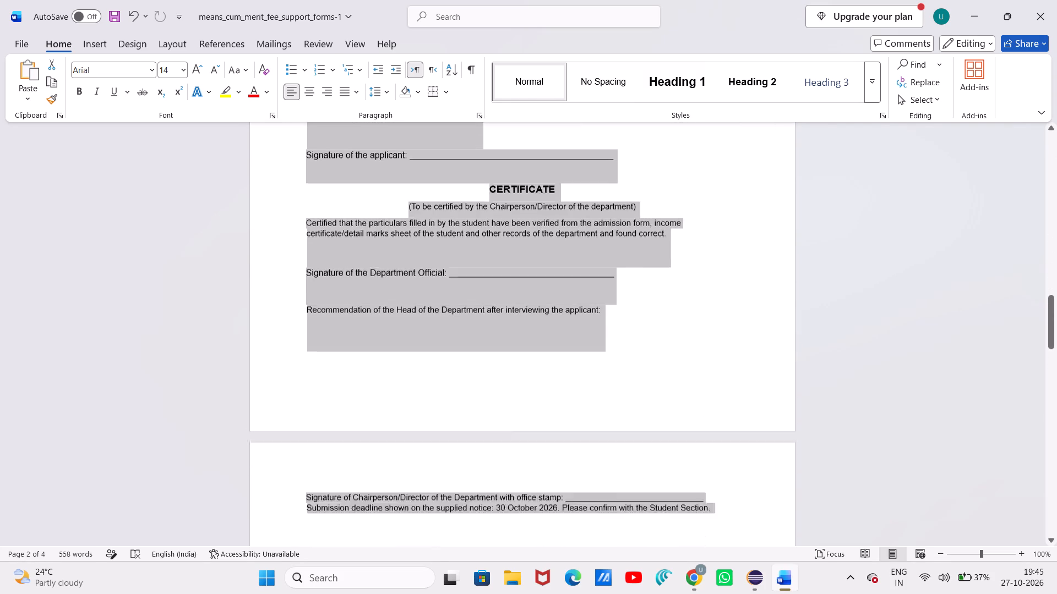
{"action": "left_click_drag", "start_coordinate": [890, 593], "coordinate": [709, 159]}
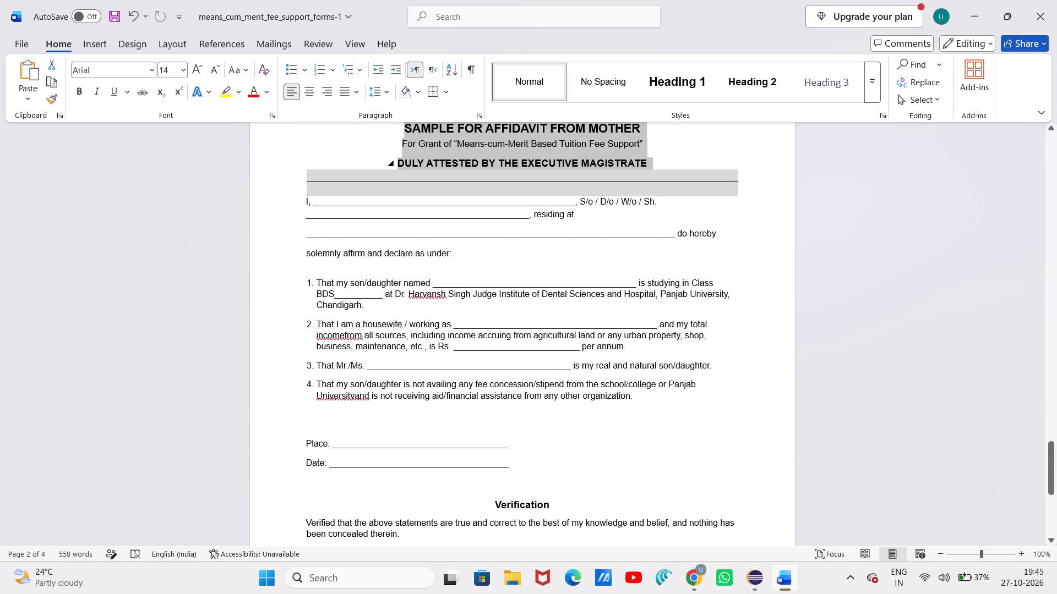
{"action": "left_click_drag", "start_coordinate": [709, 159], "coordinate": [644, 77]}
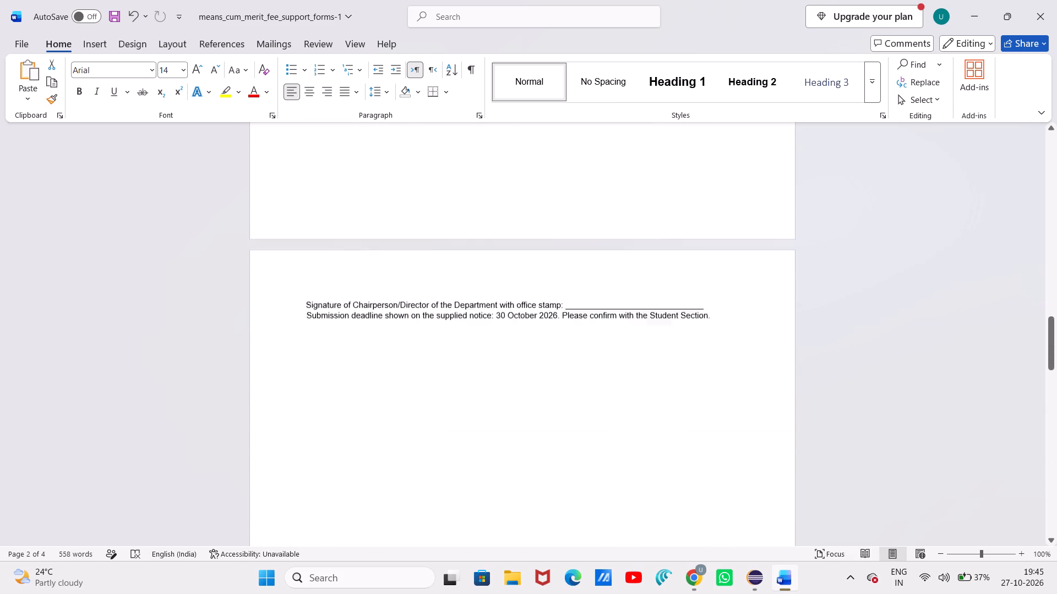
{"action": "left_click_drag", "start_coordinate": [644, 77], "coordinate": [711, 327]}
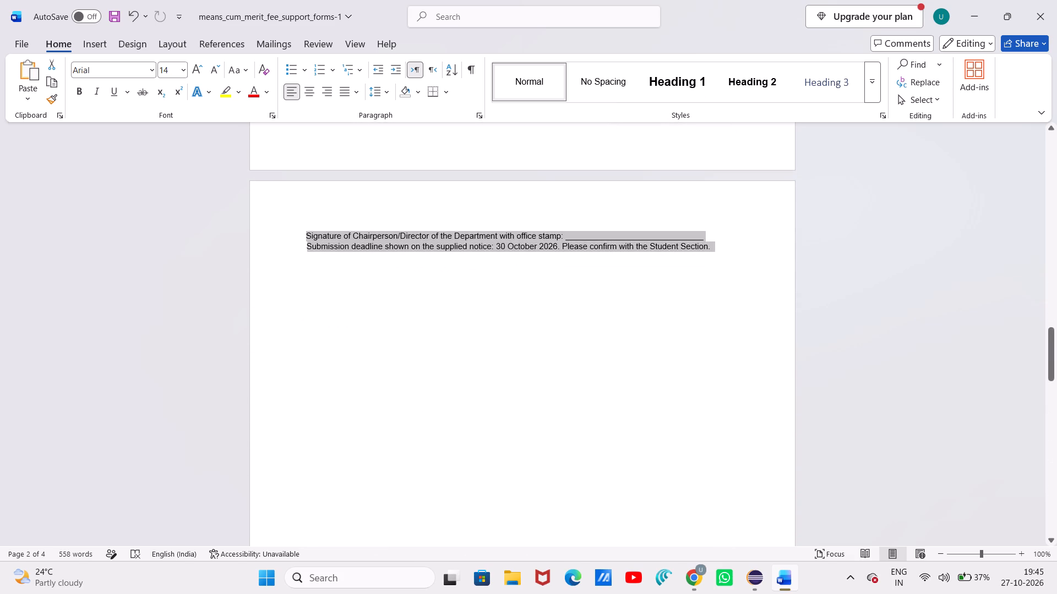
{"action": "left_click_drag", "start_coordinate": [711, 327], "coordinate": [711, 327]}
{"action": "key", "text": "BackSpace"}
Remove the words "SAMPLE FOR" from the mother's affidavit title so it reads "AFFIDAVIT FROM MOTHER".
{"action": "scroll", "coordinate": [711, 327], "scroll_direction": "up", "scroll_amount": 5}
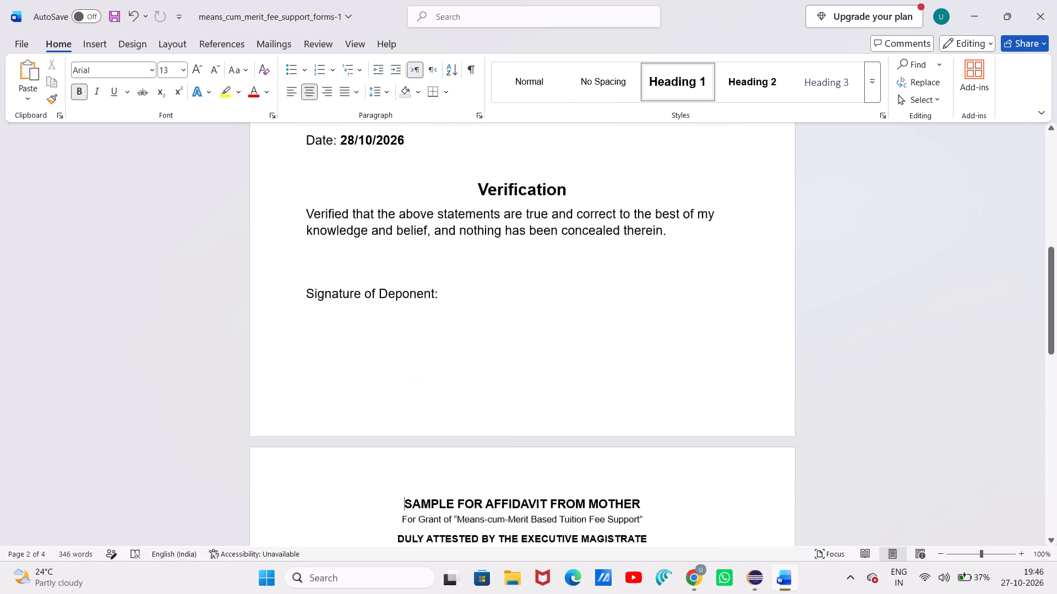
{"action": "scroll", "coordinate": [711, 327], "scroll_direction": "up", "scroll_amount": 6}
{"action": "scroll", "coordinate": [711, 327], "scroll_direction": "down", "scroll_amount": 5}
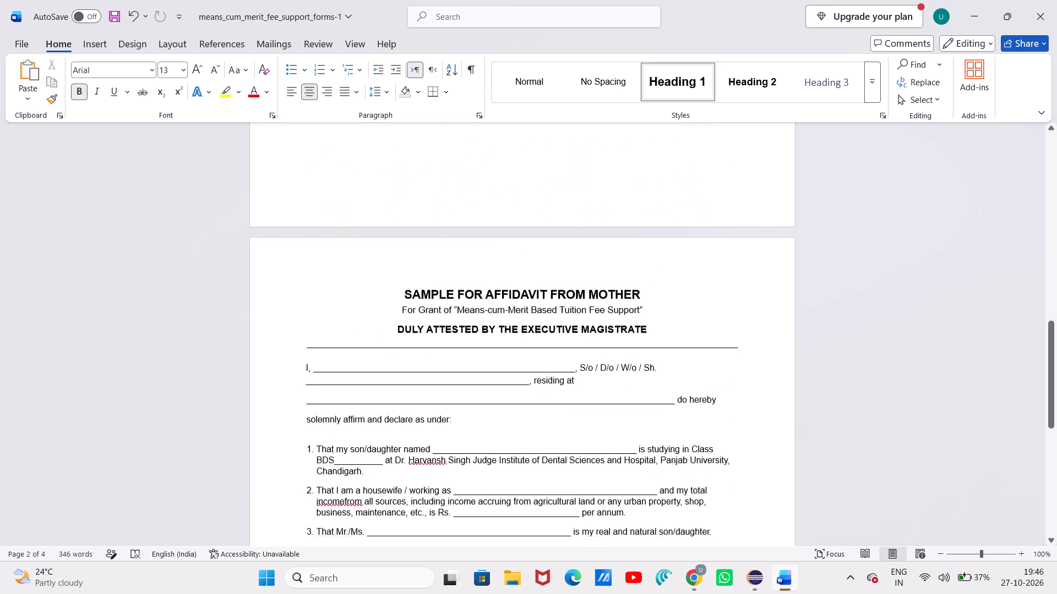
{"action": "scroll", "coordinate": [711, 327], "scroll_direction": "down", "scroll_amount": 1}
{"action": "left_click", "coordinate": [488, 215]}
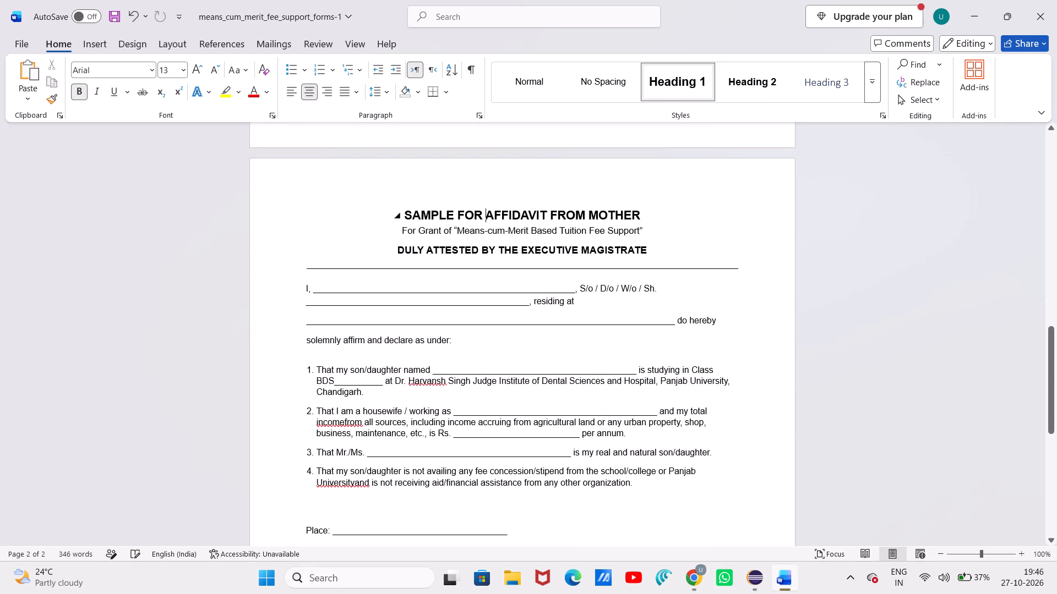
{"action": "key", "text": "BackSpace"}
{"action": "key", "text": "BackSpace"}
{"action": "key", "text": "BackSpace"}
{"action": "key", "text": "BackSpace"}
{"action": "key", "text": "BackSpace"}
{"action": "key", "text": "BackSpace"}
{"action": "key", "text": "BackSpace"}
{"action": "key", "text": "BackSpace"}
{"action": "key", "text": "BackSpace"}
{"action": "key", "text": "BackSpace"}
{"action": "key", "text": "BackSpace"}
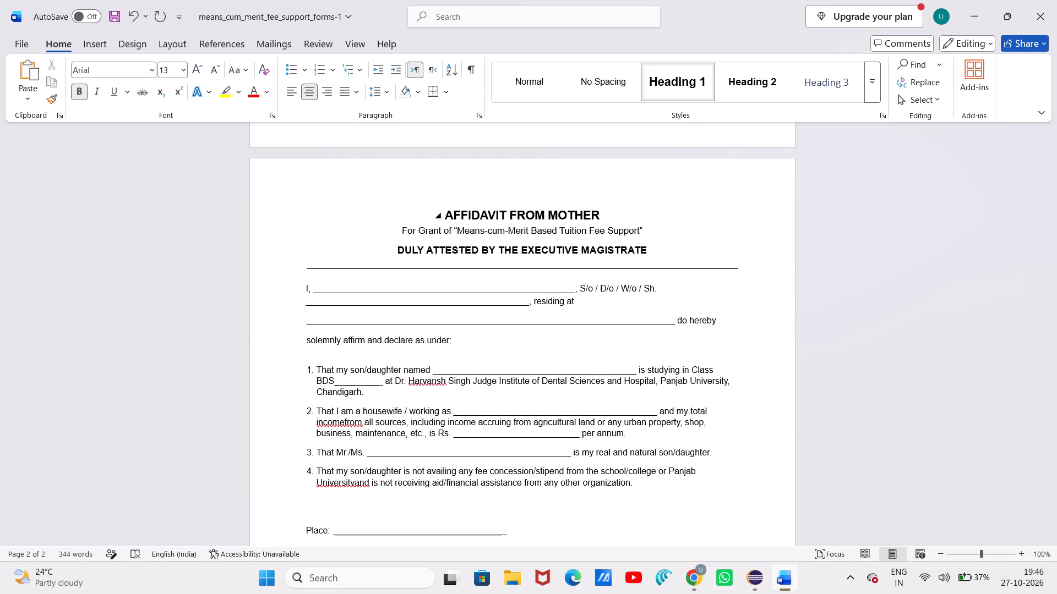
Replace the first blank after "I," in the mother's affidavit with the mother's full name, in title case.
{"action": "scroll", "coordinate": [488, 215], "scroll_direction": "up", "scroll_amount": 11}
{"action": "scroll", "coordinate": [488, 215], "scroll_direction": "down", "scroll_amount": 4}
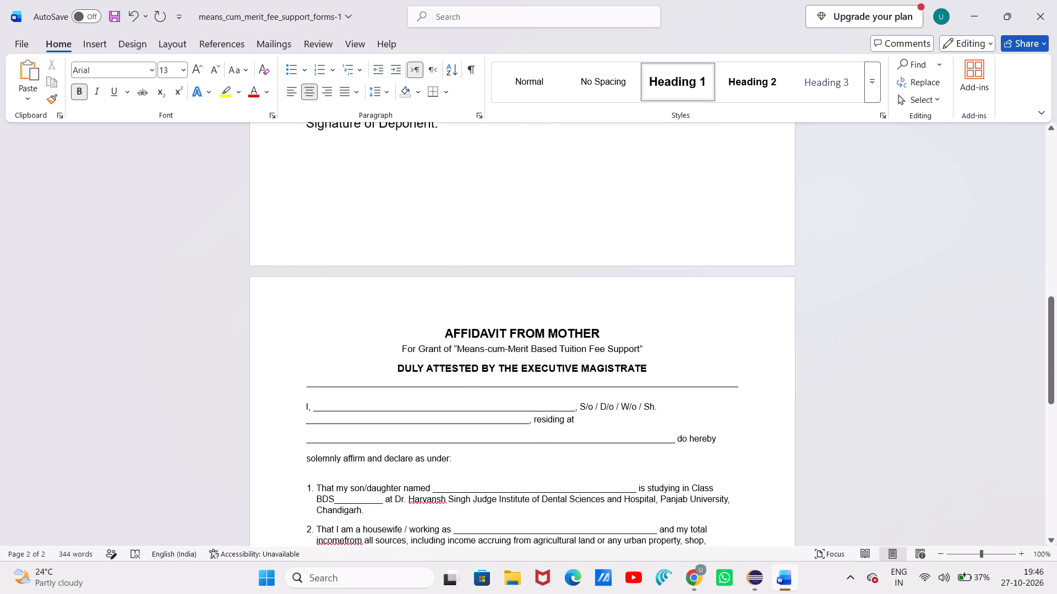
{"action": "scroll", "coordinate": [437, 349], "scroll_direction": "down", "scroll_amount": 1}
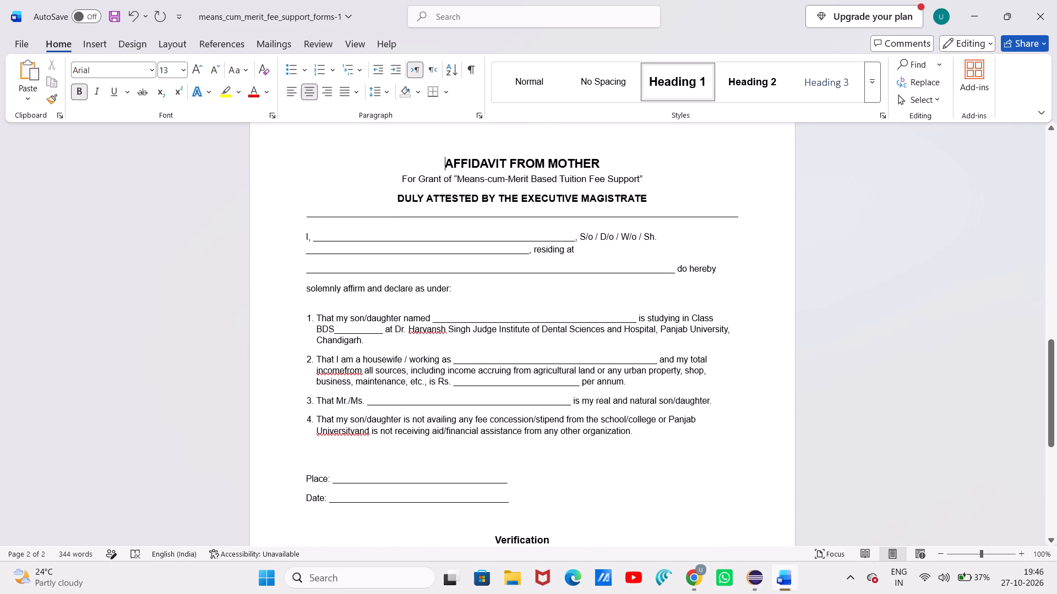
{"action": "double_click", "coordinate": [377, 243]}
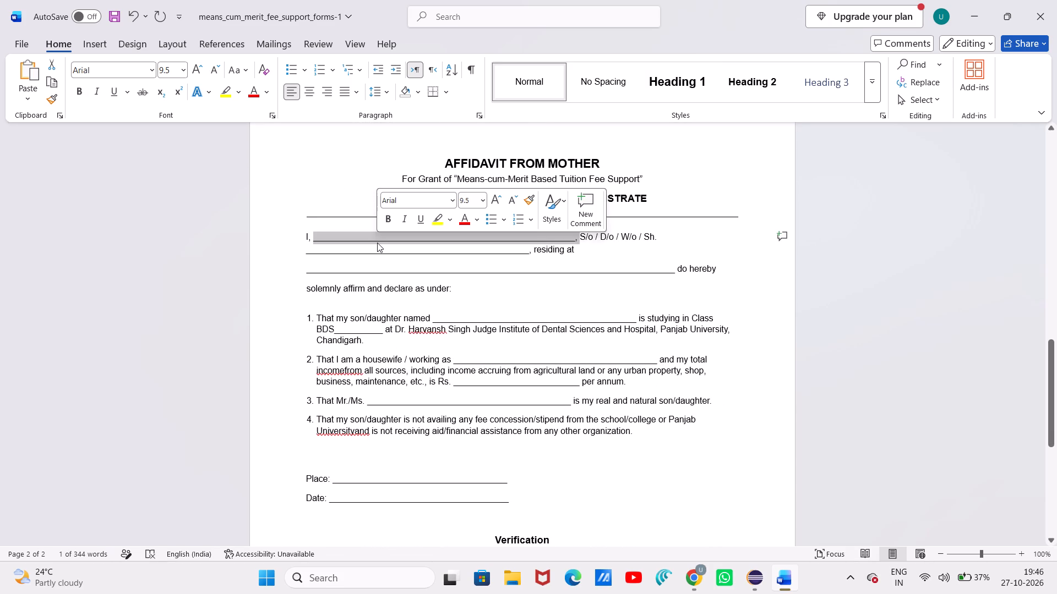
{"action": "key", "text": "Delete"}
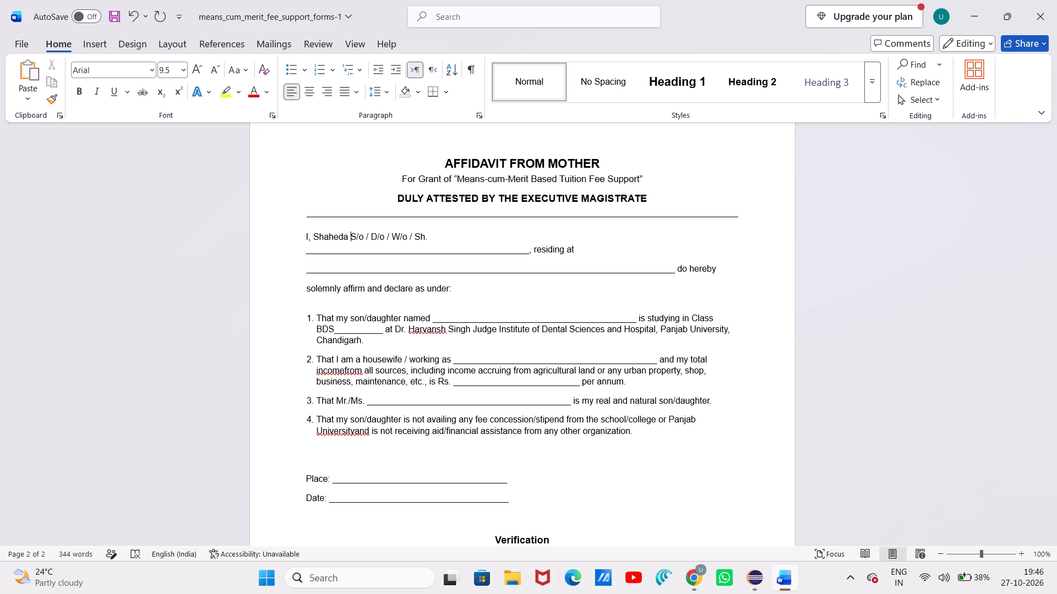
{"action": "key", "text": "BackSpace"}
{"action": "key", "text": "BackSpace"}
{"action": "key", "text": "BackSpace"}
{"action": "key", "text": "BackSpace"}
{"action": "key", "text": "BackSpace"}
{"action": "key", "text": "BackSpace"}
{"action": "key", "text": "BackSpace"}
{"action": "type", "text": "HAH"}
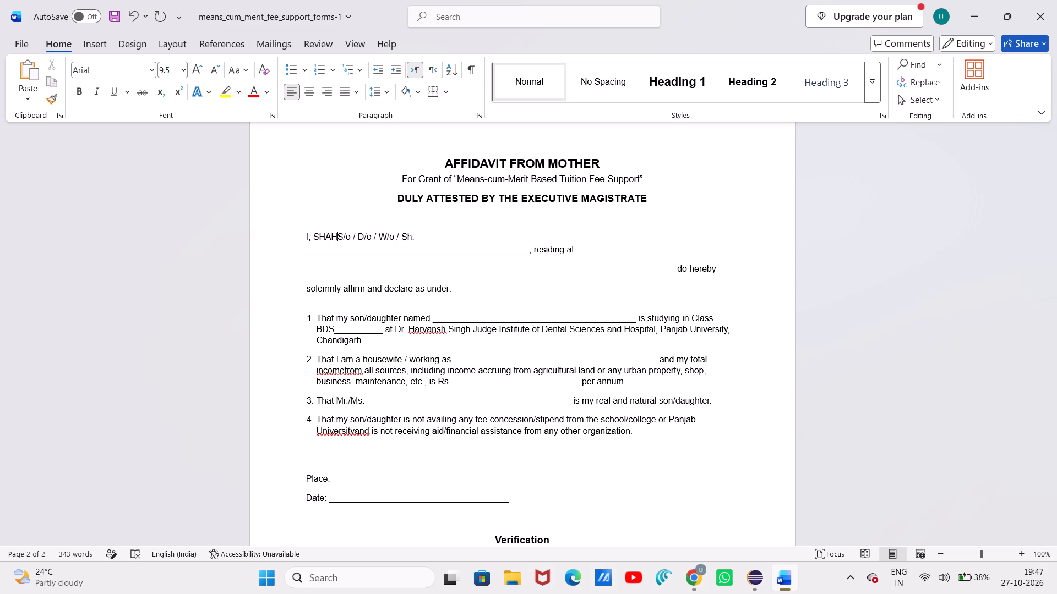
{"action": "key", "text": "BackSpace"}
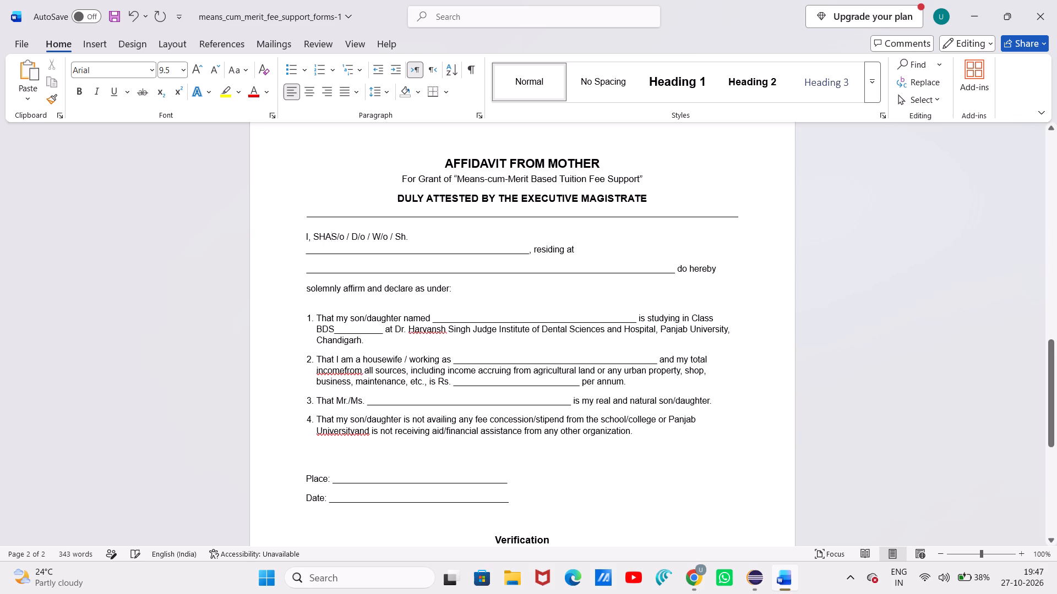
{"action": "scroll", "coordinate": [767, 284], "scroll_direction": "up", "scroll_amount": 6}
{"action": "scroll", "coordinate": [767, 284], "scroll_direction": "down", "scroll_amount": 1}
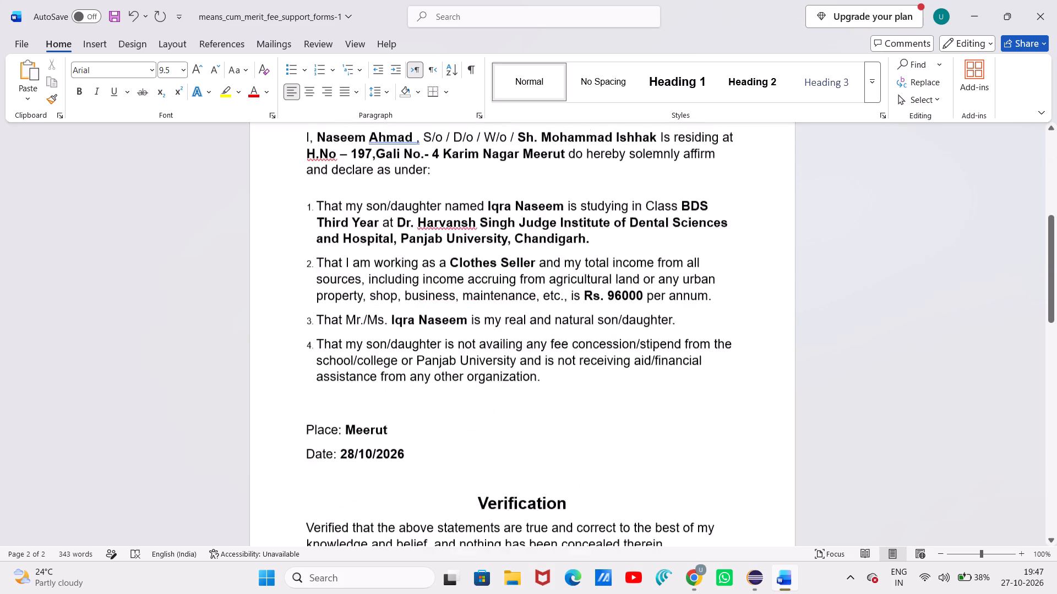
{"action": "scroll", "coordinate": [767, 284], "scroll_direction": "down", "scroll_amount": 4}
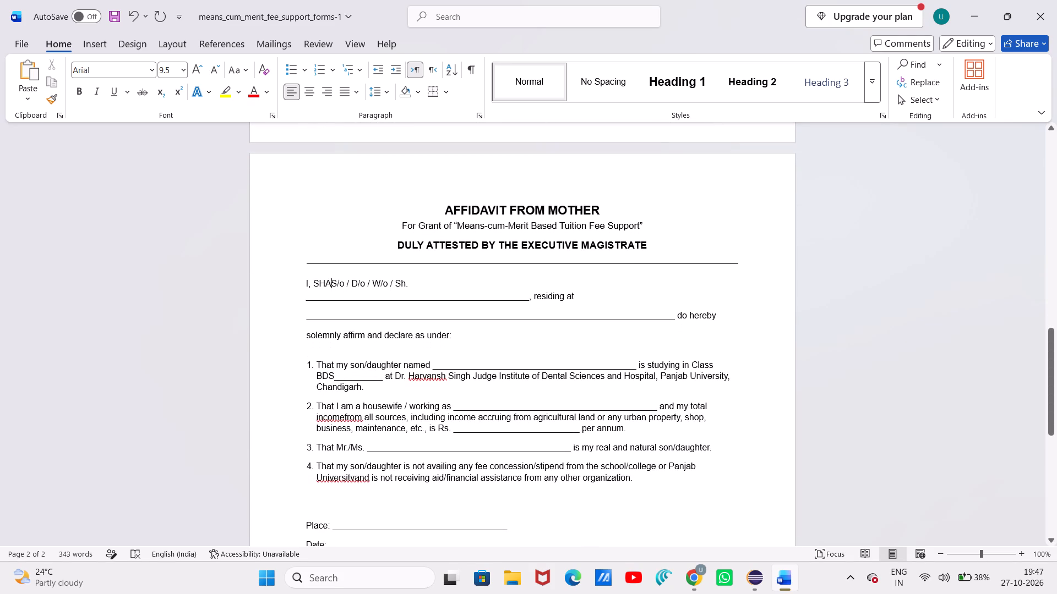
{"action": "key", "text": "BackSpace"}
{"action": "key", "text": "BackSpace"}
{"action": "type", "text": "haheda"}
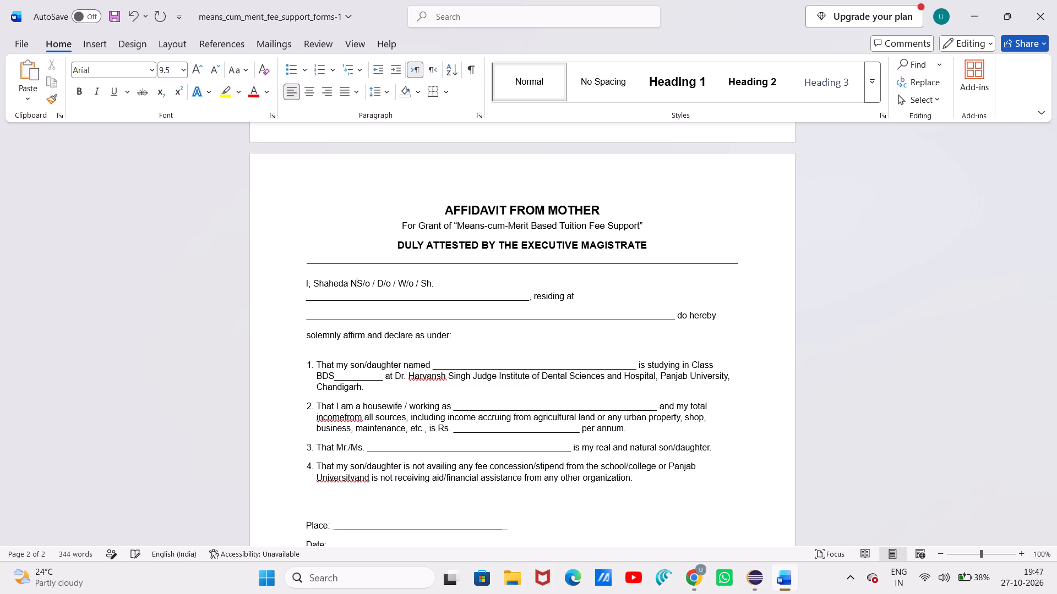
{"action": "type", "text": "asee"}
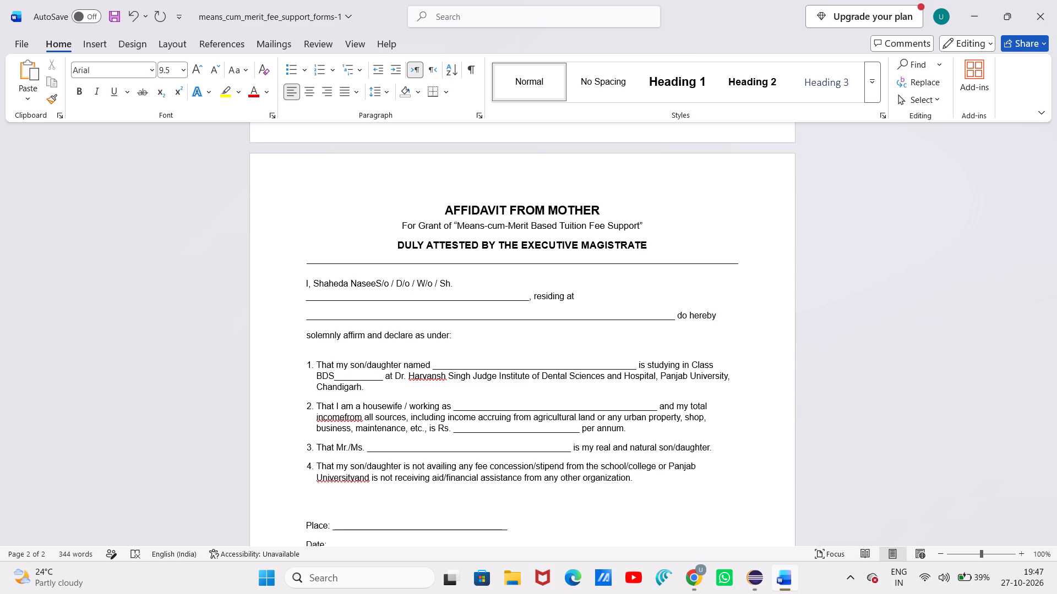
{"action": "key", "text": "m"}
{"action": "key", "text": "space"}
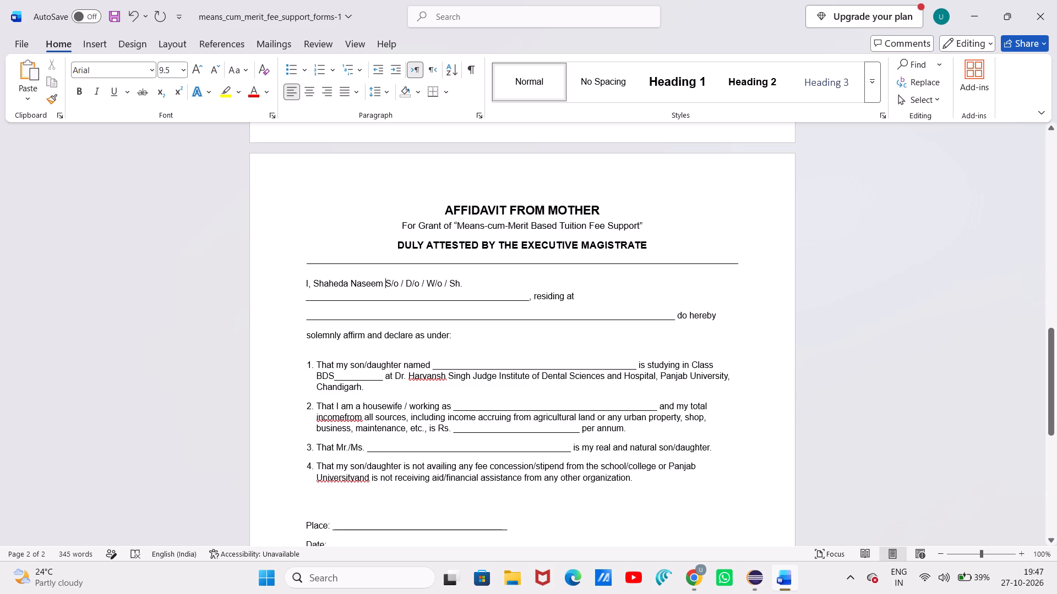
Enter the name of the mother's relative after "S/o / D/o / W/o / Sh." in the opening line.
{"action": "left_click", "coordinate": [468, 280]}
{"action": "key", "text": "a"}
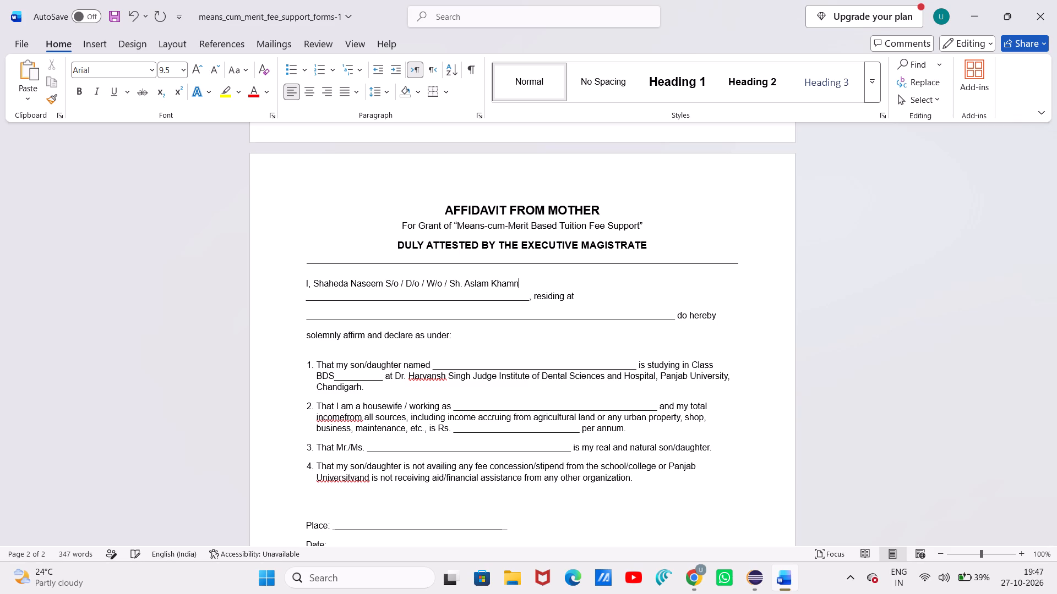
{"action": "key", "text": "BackSpace"}
{"action": "key", "text": "BackSpace"}
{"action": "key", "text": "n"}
Remove the leftover blank and comma before "residing at", join the phrase to the opening line with one space, and capitalise "Residing".
{"action": "scroll", "coordinate": [362, 333], "scroll_direction": "up", "scroll_amount": 1}
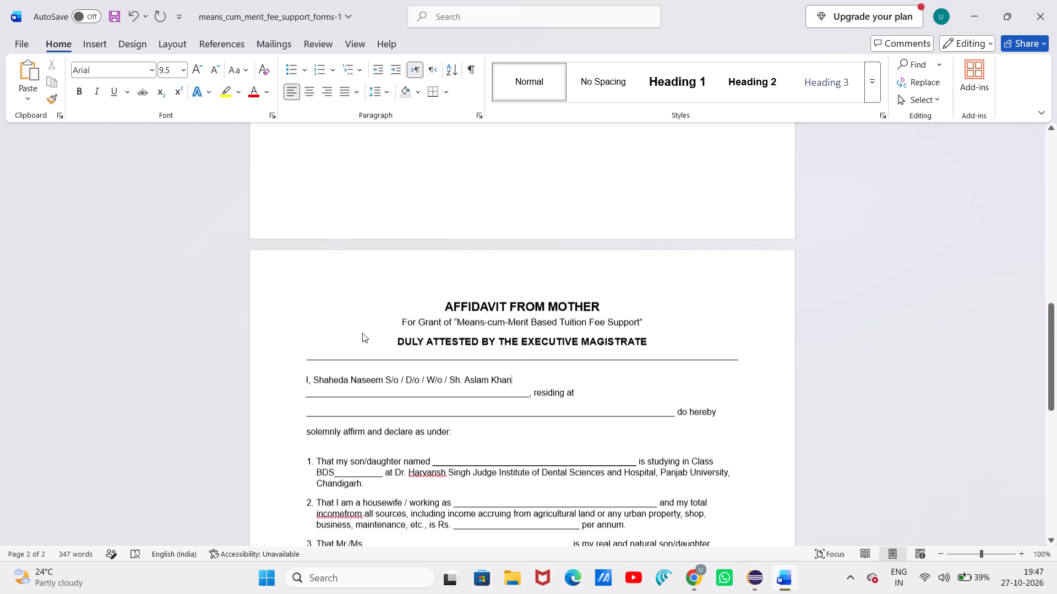
{"action": "left_click", "coordinate": [534, 393]}
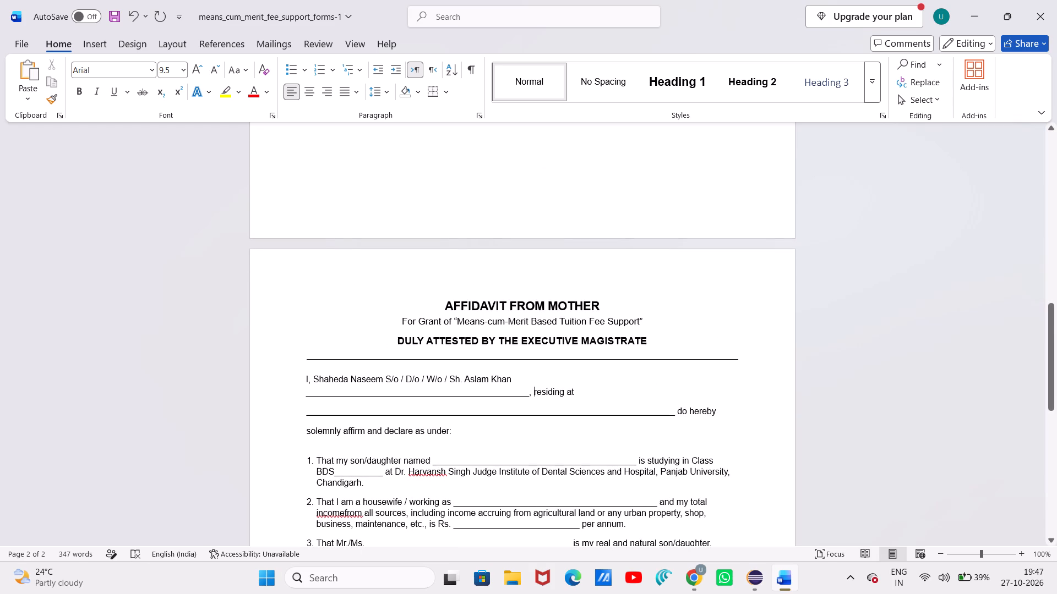
{"action": "key", "text": "Left"}
{"action": "key", "text": "Left"}
{"action": "key", "text": "Down"}
{"action": "key", "text": "Down"}
{"action": "key", "text": "Up"}
{"action": "key", "text": "Up"}
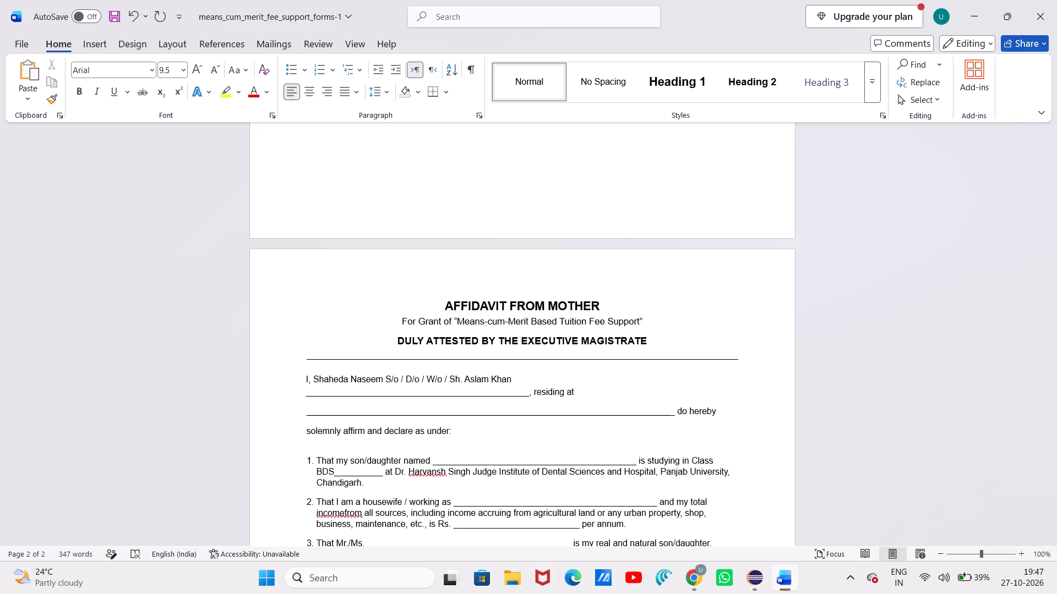
{"action": "key", "text": "Right"}
{"action": "key", "text": "BackSpace"}
{"action": "key", "text": "BackSpace"}
{"action": "key", "text": "BackSpace"}
{"action": "key", "text": "BackSpace"}
{"action": "key", "text": "BackSpace"}
{"action": "key", "text": "BackSpace"}
{"action": "key", "text": "BackSpace"}
{"action": "key", "text": "BackSpace"}
{"action": "key", "text": "BackSpace"}
{"action": "key", "text": "BackSpace"}
{"action": "key", "text": "BackSpace"}
{"action": "key", "text": "BackSpace"}
{"action": "key", "text": "BackSpace"}
{"action": "key", "text": "BackSpace"}
{"action": "key", "text": "BackSpace"}
{"action": "key", "text": "BackSpace"}
{"action": "key", "text": "BackSpace"}
{"action": "key", "text": "BackSpace"}
{"action": "key", "text": "BackSpace"}
{"action": "key", "text": "BackSpace"}
{"action": "key", "text": "BackSpace"}
{"action": "key", "text": "BackSpace"}
{"action": "key", "text": "BackSpace"}
{"action": "key", "text": "BackSpace"}
{"action": "key", "text": "BackSpace"}
{"action": "key", "text": "BackSpace"}
{"action": "key", "text": "BackSpace"}
{"action": "key", "text": "BackSpace"}
{"action": "key", "text": "BackSpace"}
{"action": "key", "text": "BackSpace"}
{"action": "key", "text": "BackSpace"}
{"action": "key", "text": "BackSpace"}
{"action": "key", "text": "BackSpace"}
{"action": "key", "text": "BackSpace"}
{"action": "key", "text": "BackSpace"}
{"action": "key", "text": "BackSpace"}
{"action": "key", "text": "BackSpace"}
{"action": "key", "text": "BackSpace"}
{"action": "key", "text": "BackSpace"}
{"action": "key", "text": "BackSpace"}
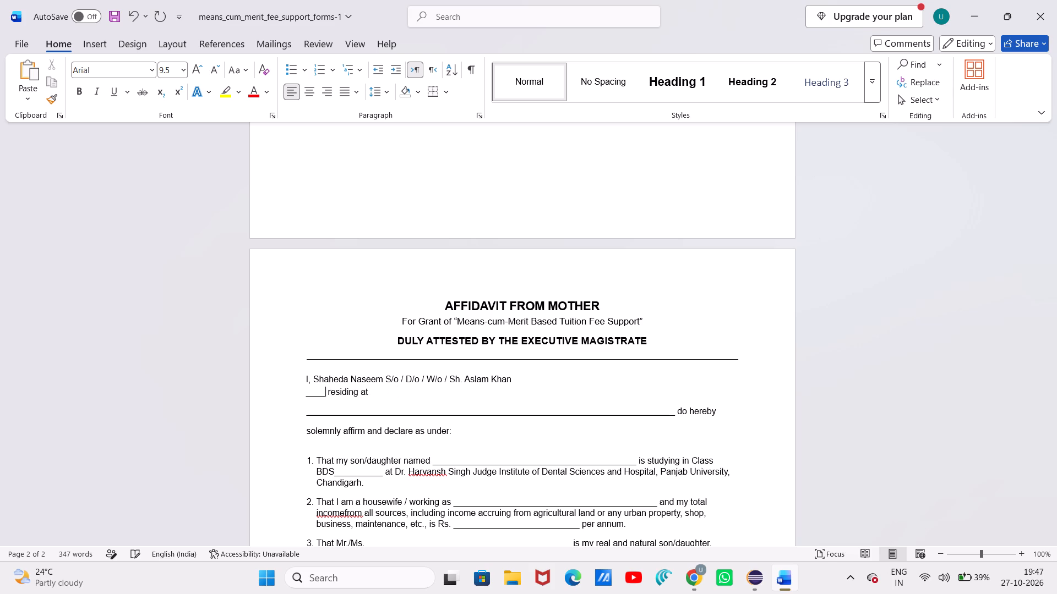
{"action": "key", "text": "BackSpace"}
{"action": "key", "text": "Right"}
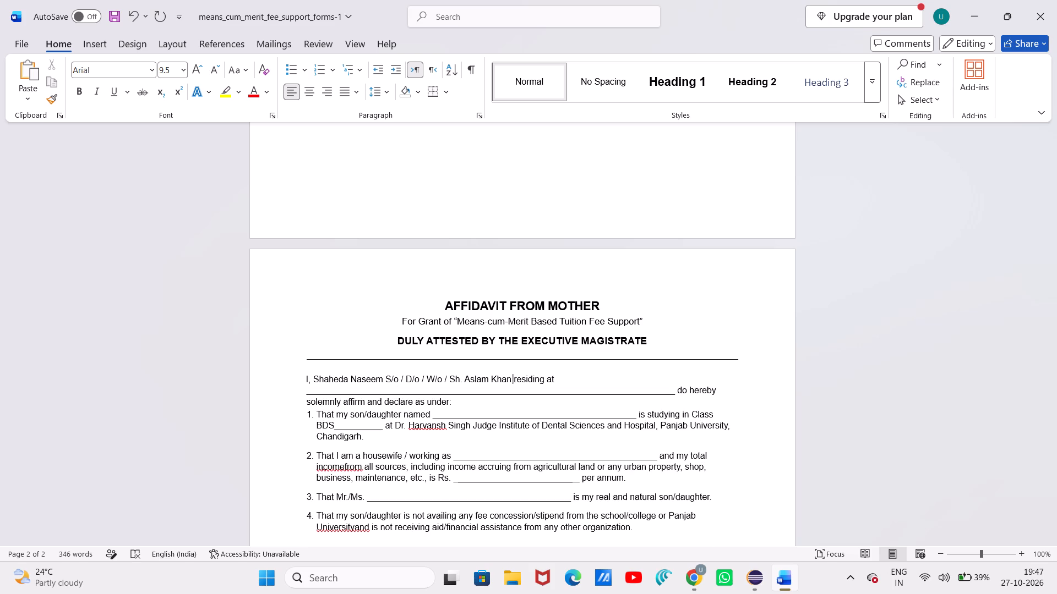
{"action": "key", "text": "BackSpace"}
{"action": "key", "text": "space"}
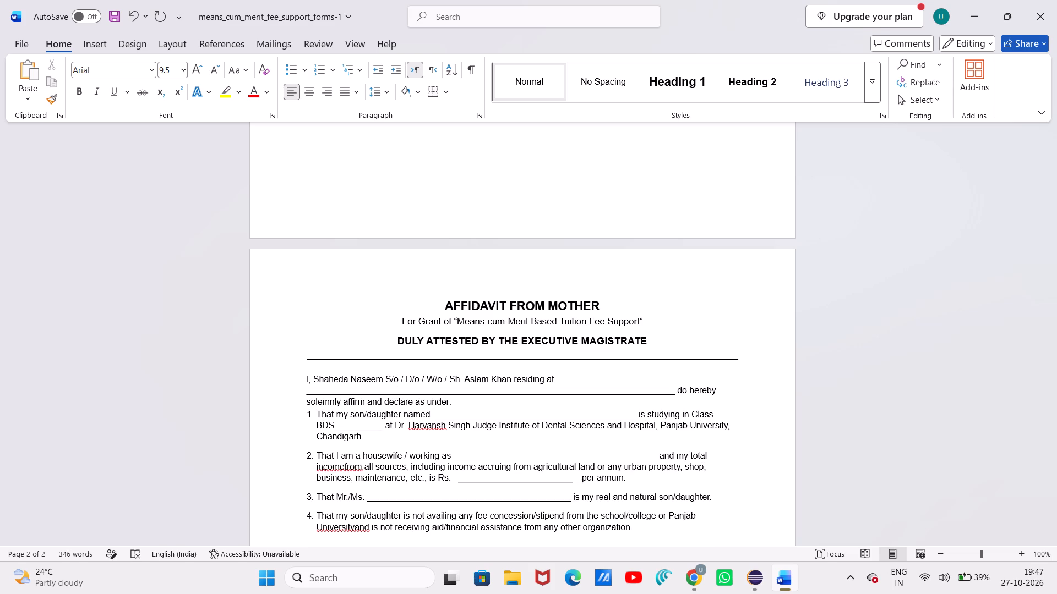
{"action": "key", "text": "Right"}
Replace the word "at" after "Residing" with the mother's residential address, starting with the house number.
{"action": "key", "text": "Right"}
{"action": "key", "text": "Right"}
{"action": "key", "text": "Right"}
{"action": "key", "text": "Right"}
{"action": "key", "text": "Right"}
{"action": "key", "text": "Right"}
{"action": "key", "text": "Right"}
{"action": "key", "text": "Right"}
{"action": "key", "text": "Right"}
{"action": "key", "text": "Right"}
{"action": "key", "text": "BackSpace"}
{"action": "key", "text": "BackSpace"}
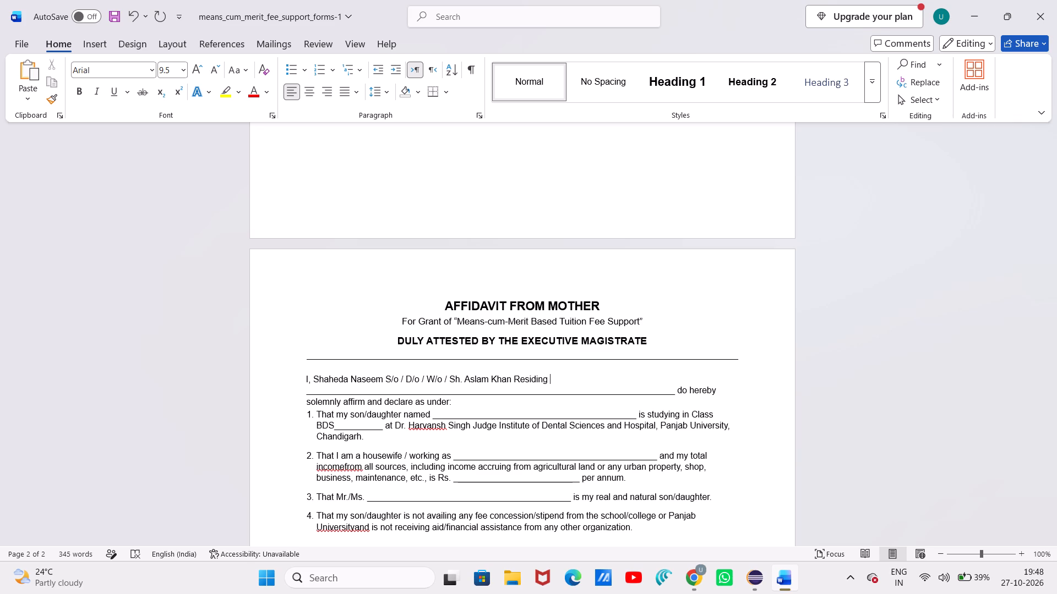
{"action": "key", "text": "BackSpace"}
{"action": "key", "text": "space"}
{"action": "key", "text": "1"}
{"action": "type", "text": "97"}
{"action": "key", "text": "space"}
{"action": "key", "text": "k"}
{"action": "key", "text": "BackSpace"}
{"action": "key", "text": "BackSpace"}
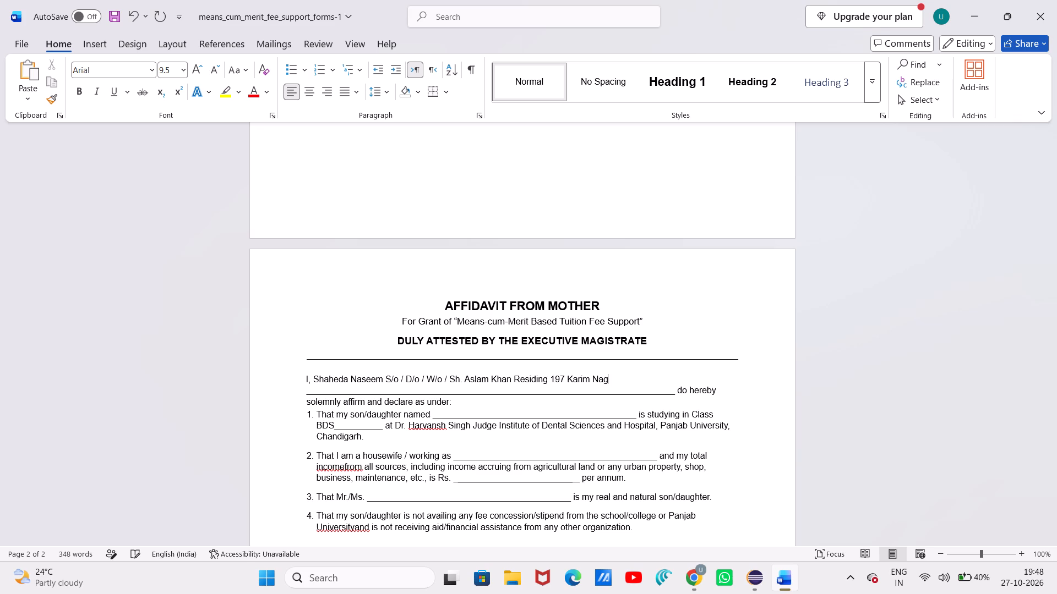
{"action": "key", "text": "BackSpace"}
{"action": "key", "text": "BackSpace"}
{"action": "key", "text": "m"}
Complete the mother's residential address after "Residing" with the city name.
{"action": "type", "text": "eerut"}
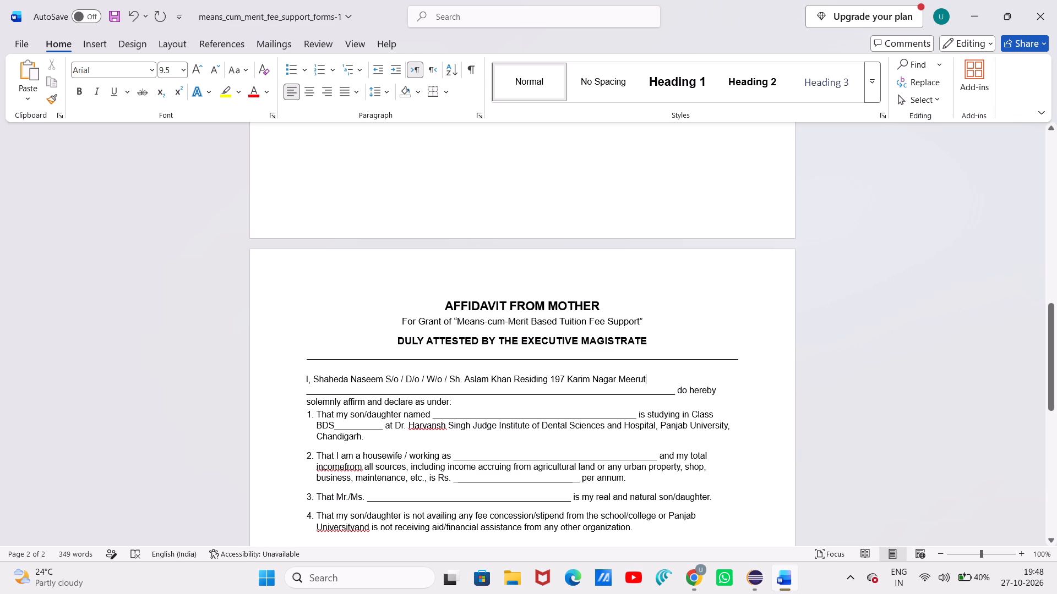
Place the text cursor in "do hereby", just after the leftover address blank in the mother's affidavit.
{"action": "left_click", "coordinate": [680, 390]}
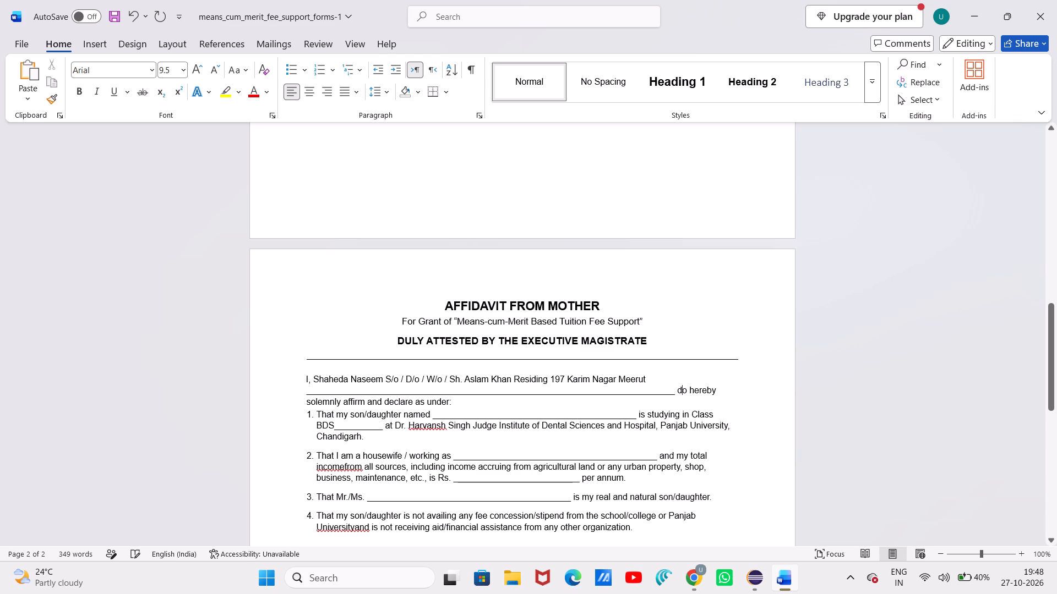
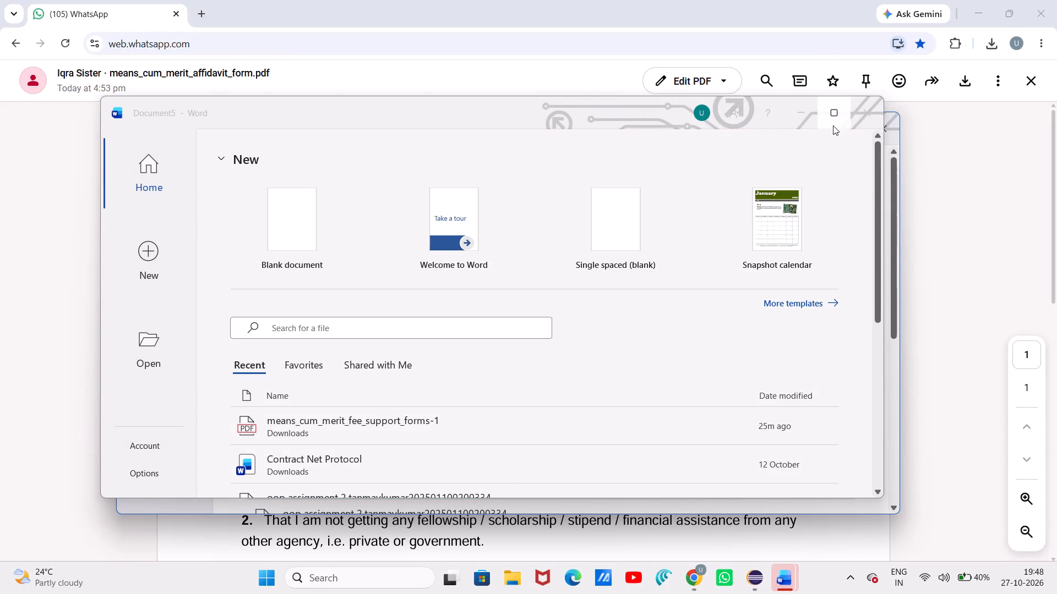
Look for the means_cum_merit_affidavit_form file among the recent documents, and browse the computer's Downloads folder for it.
{"action": "left_click", "coordinate": [835, 119]}
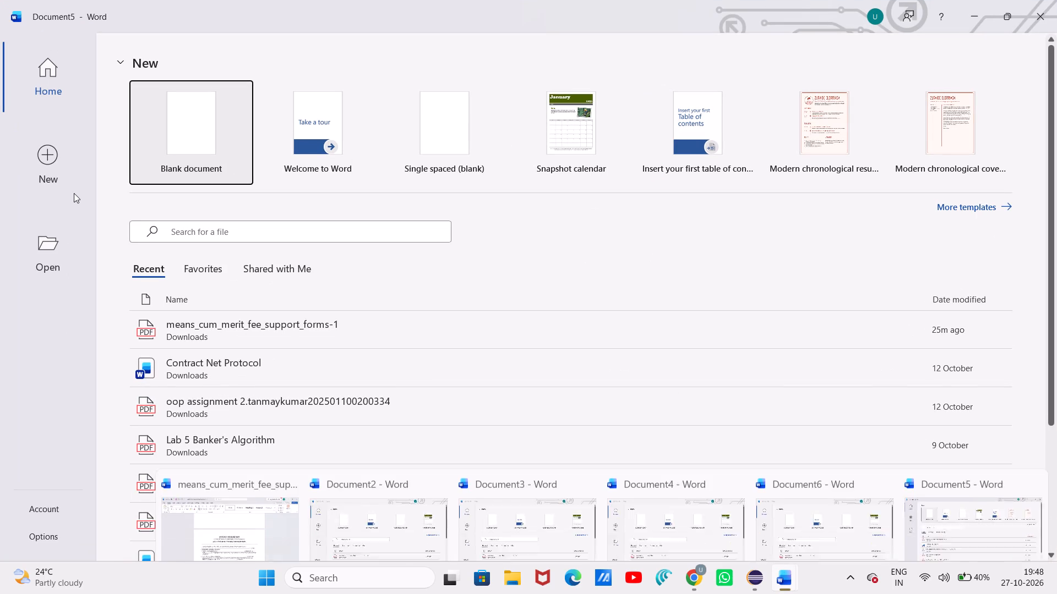
{"action": "scroll", "coordinate": [326, 365], "scroll_direction": "down", "scroll_amount": 5}
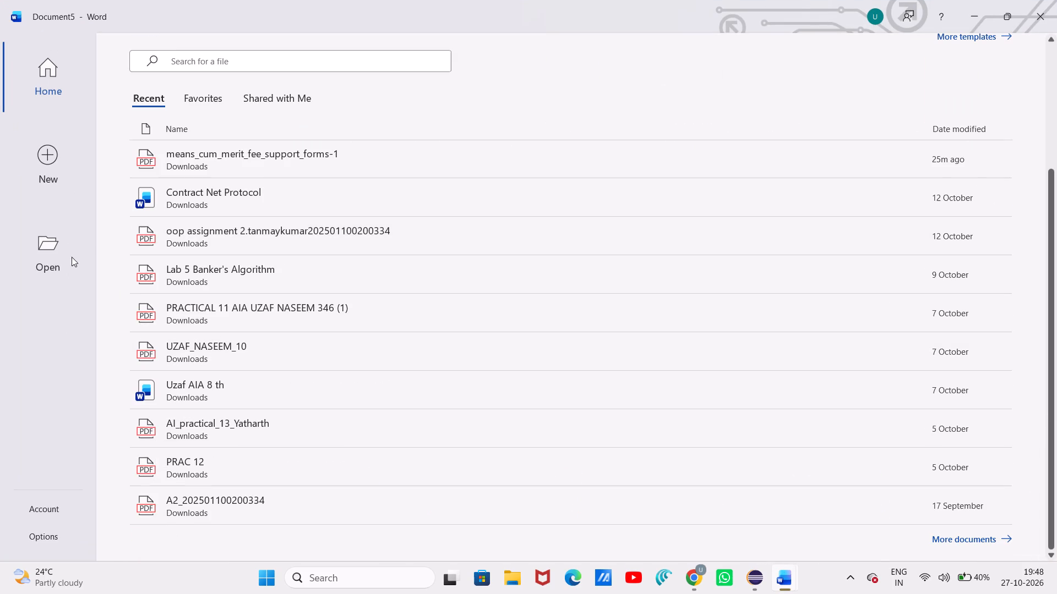
{"action": "left_click", "coordinate": [47, 256]}
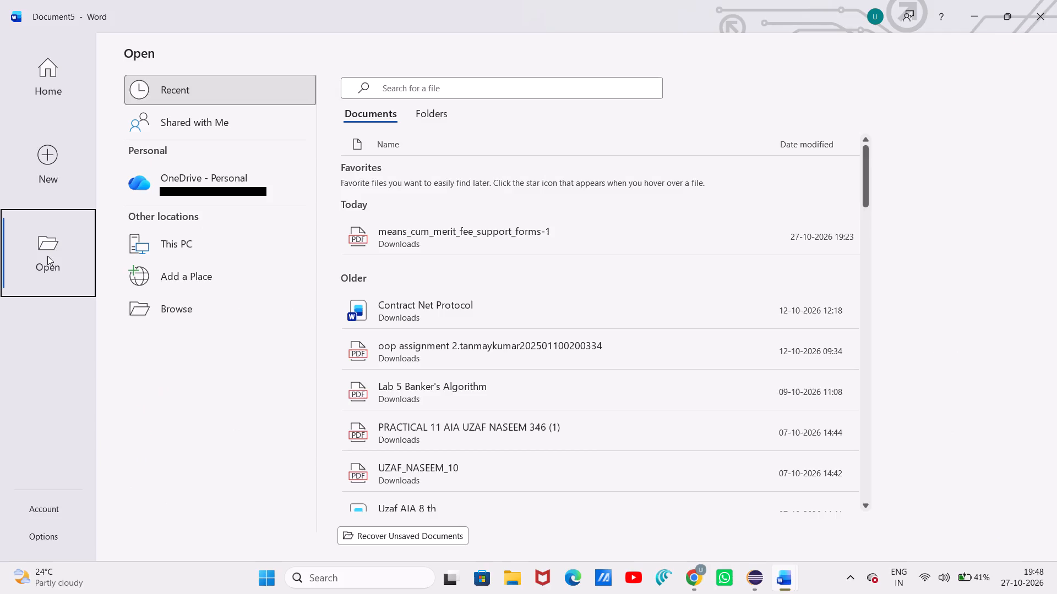
{"action": "scroll", "coordinate": [470, 410], "scroll_direction": "down", "scroll_amount": 7}
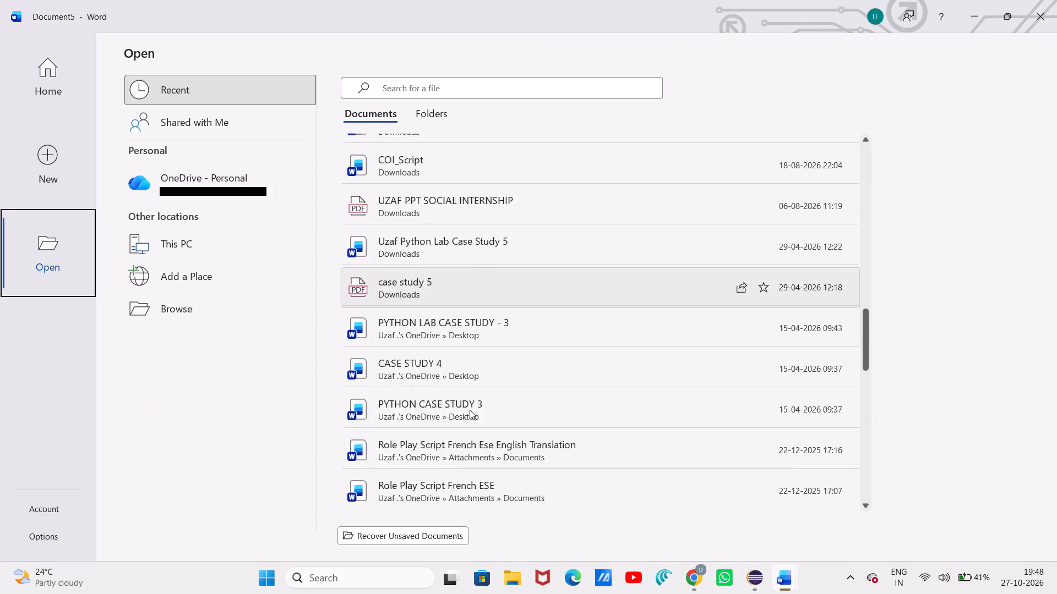
{"action": "scroll", "coordinate": [470, 410], "scroll_direction": "down", "scroll_amount": 1}
{"action": "scroll", "coordinate": [454, 291], "scroll_direction": "down", "scroll_amount": 5}
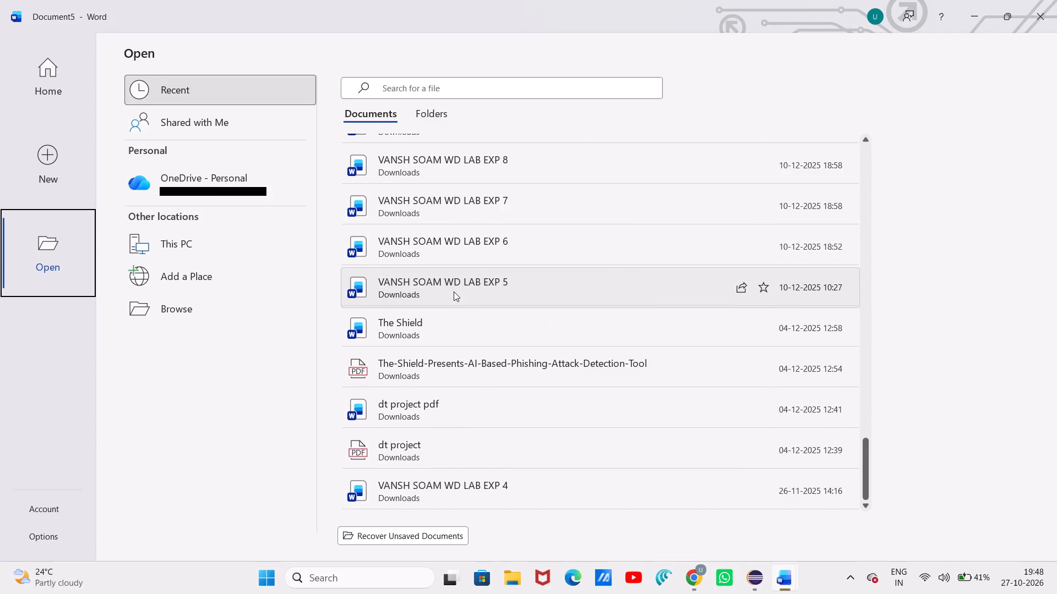
{"action": "scroll", "coordinate": [454, 291], "scroll_direction": "down", "scroll_amount": 6}
{"action": "scroll", "coordinate": [454, 291], "scroll_direction": "up", "scroll_amount": 9}
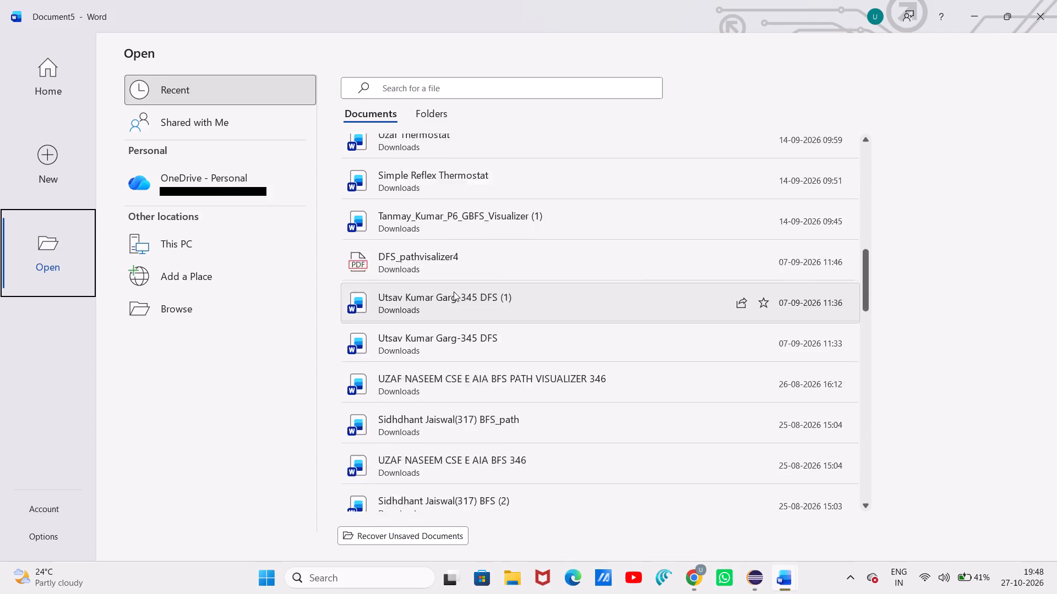
{"action": "scroll", "coordinate": [406, 185], "scroll_direction": "up", "scroll_amount": 8}
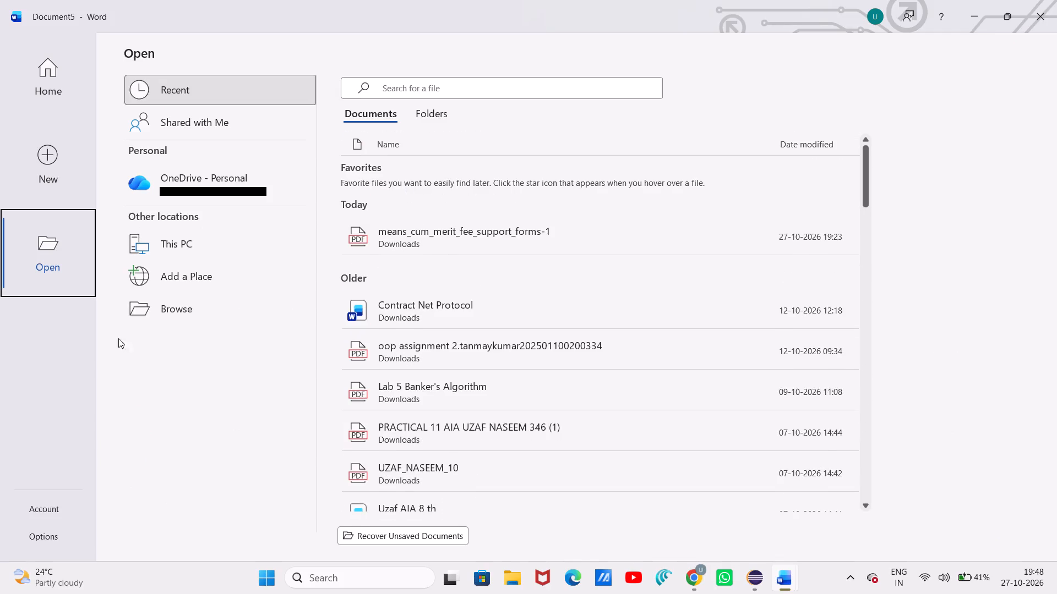
{"action": "left_click", "coordinate": [159, 296]}
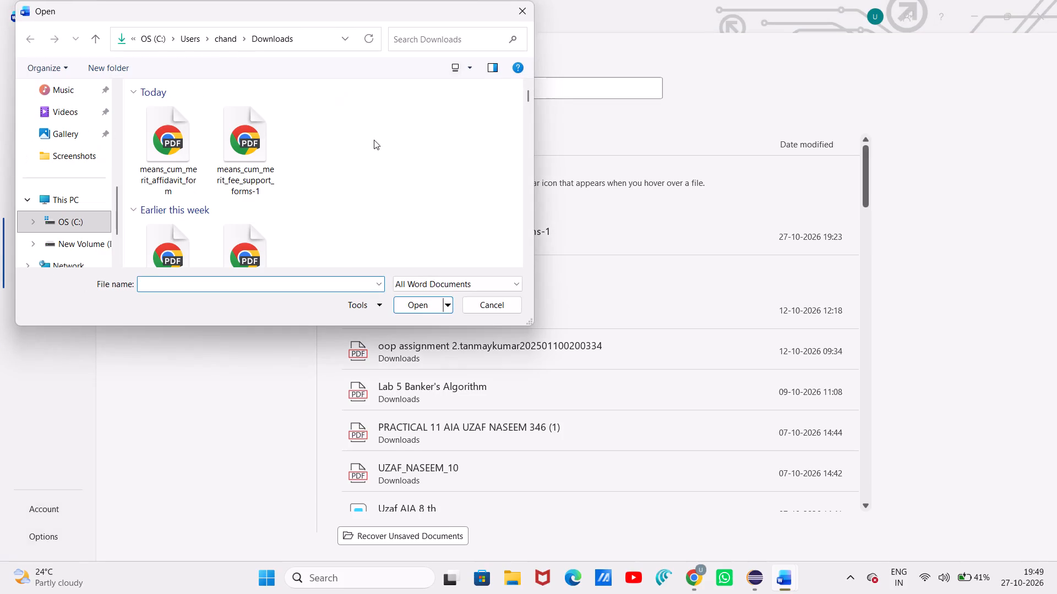
Search Home for "Fat" and open the document "AFFIDAVIT FROM FATHER (1) (4) candidate NAME".
{"action": "scroll", "coordinate": [40, 169], "scroll_direction": "up", "scroll_amount": 3}
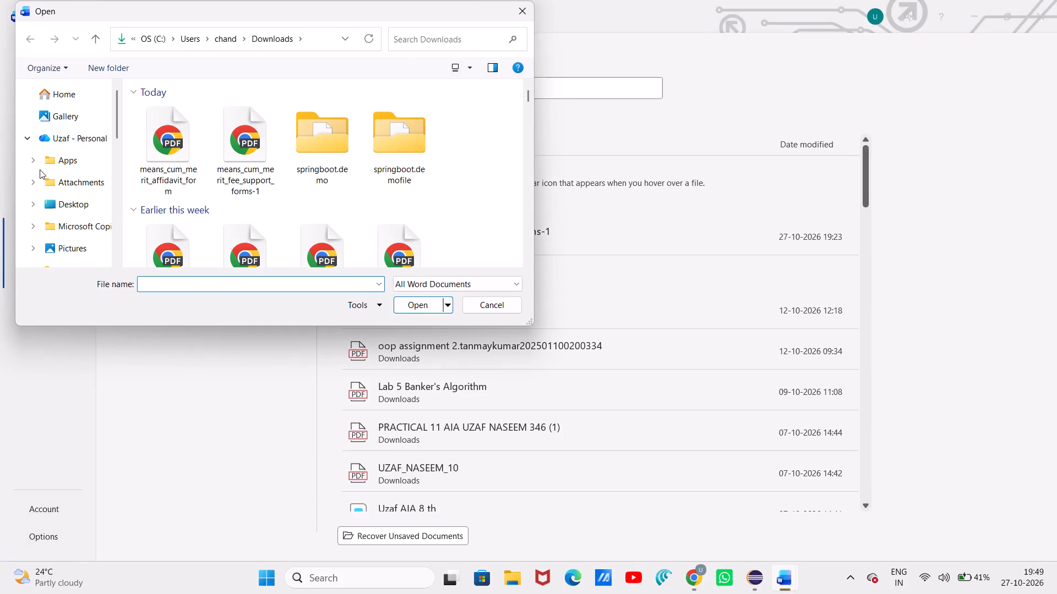
{"action": "scroll", "coordinate": [40, 169], "scroll_direction": "up", "scroll_amount": 2}
{"action": "left_click", "coordinate": [72, 99]}
{"action": "left_click_drag", "start_coordinate": [473, 33], "coordinate": [462, 42]}
{"action": "left_click", "coordinate": [462, 42]}
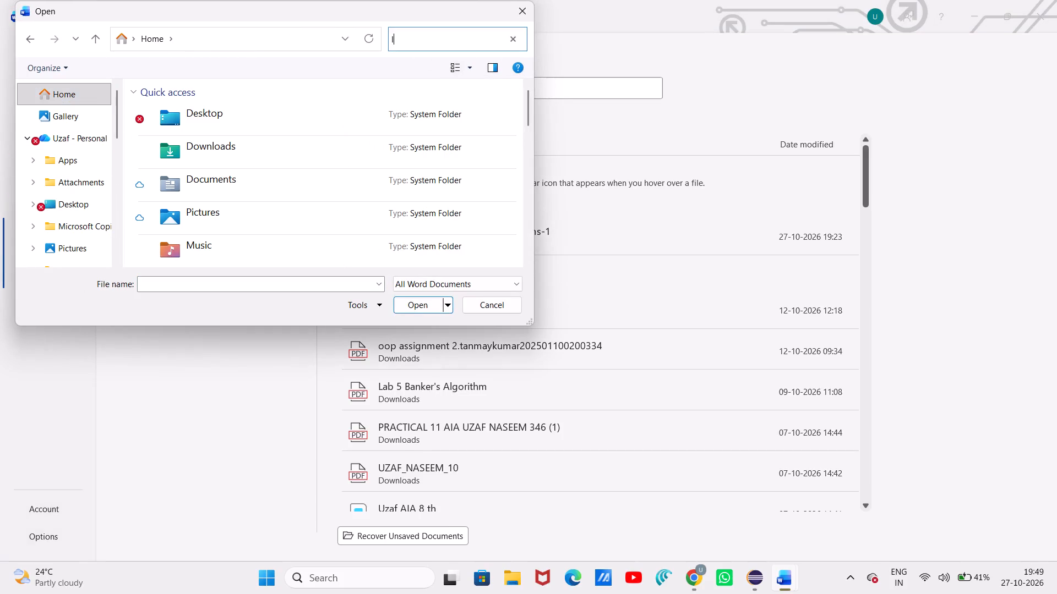
{"action": "key", "text": "q"}
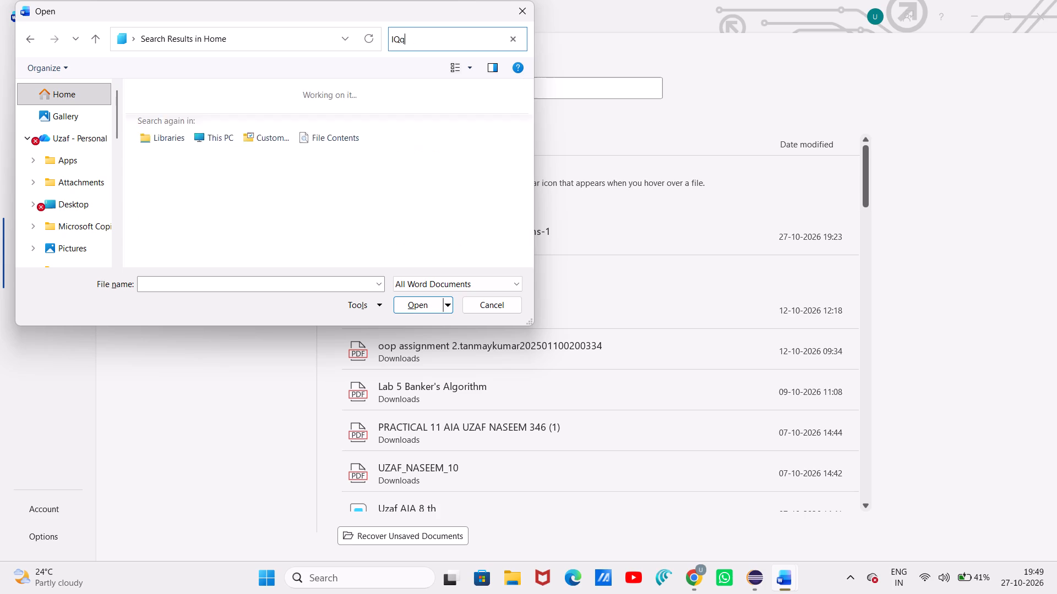
{"action": "key", "text": "BackSpace"}
{"action": "key", "text": "BackSpace"}
{"action": "key", "text": "BackSpace"}
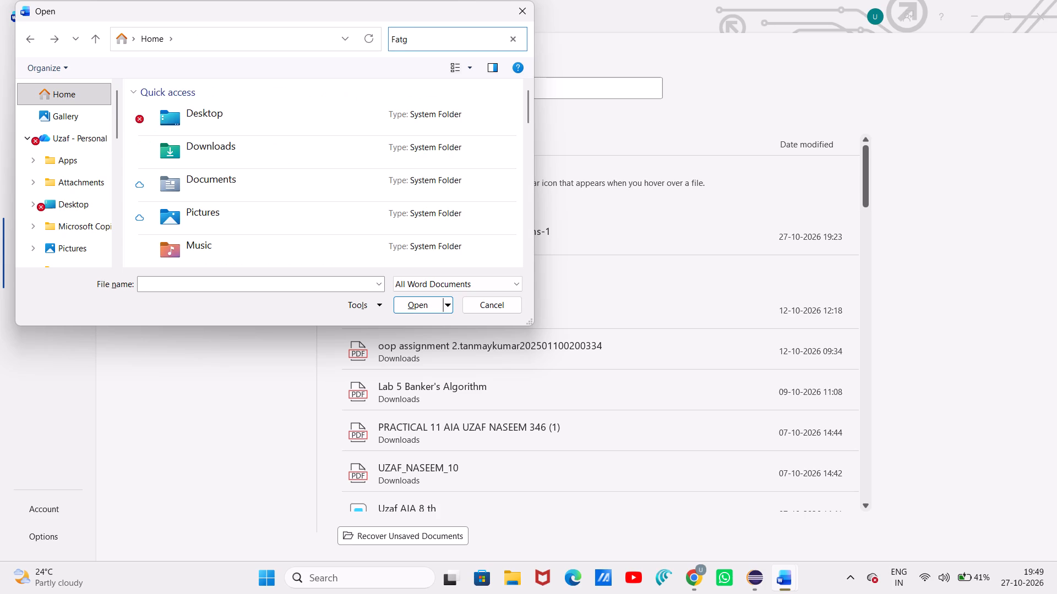
{"action": "key", "text": "BackSpace"}
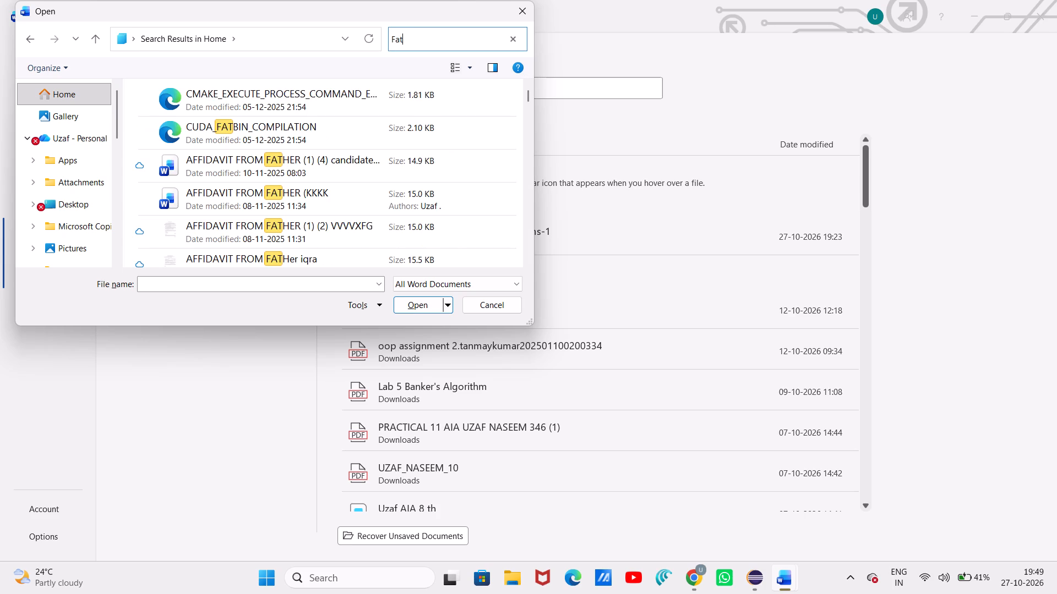
{"action": "double_click", "coordinate": [271, 171]}
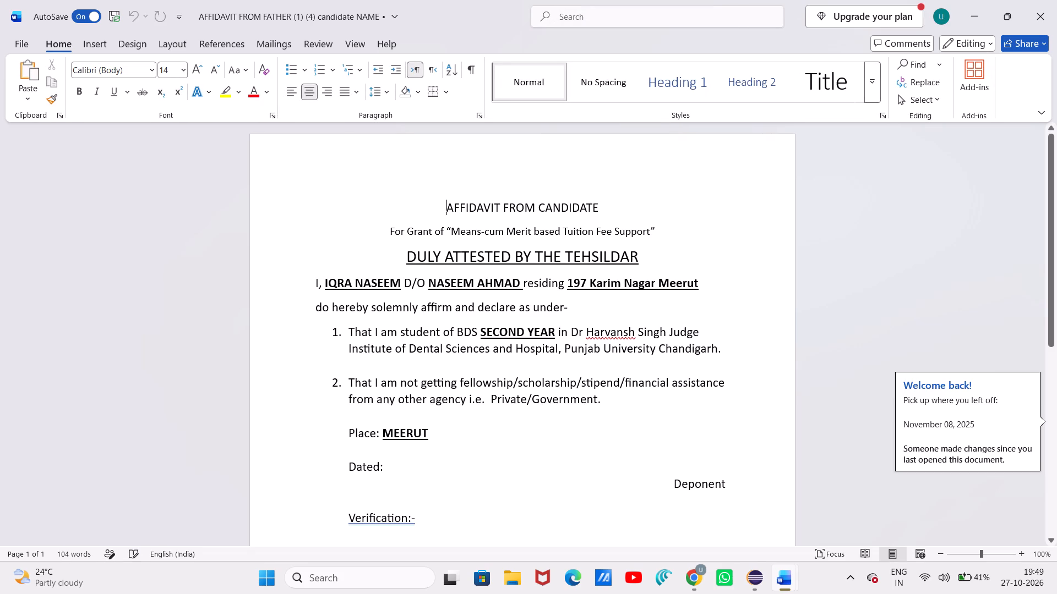
Review the candidate affidavit from its title down to the verification section for details that need updating.
{"action": "scroll", "coordinate": [535, 358], "scroll_direction": "down", "scroll_amount": 1}
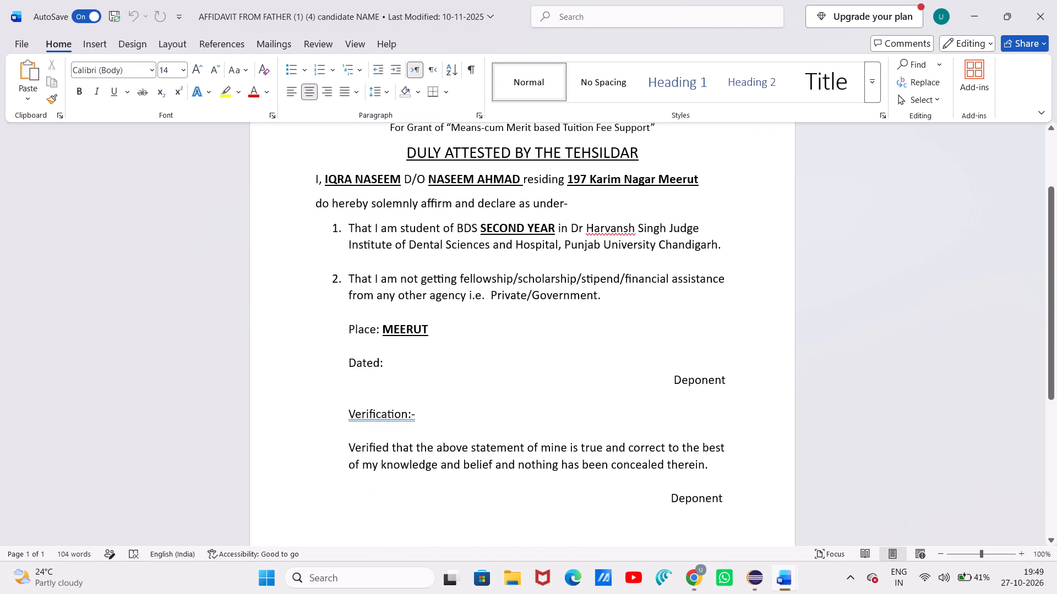
{"action": "scroll", "coordinate": [491, 374], "scroll_direction": "down", "scroll_amount": 1}
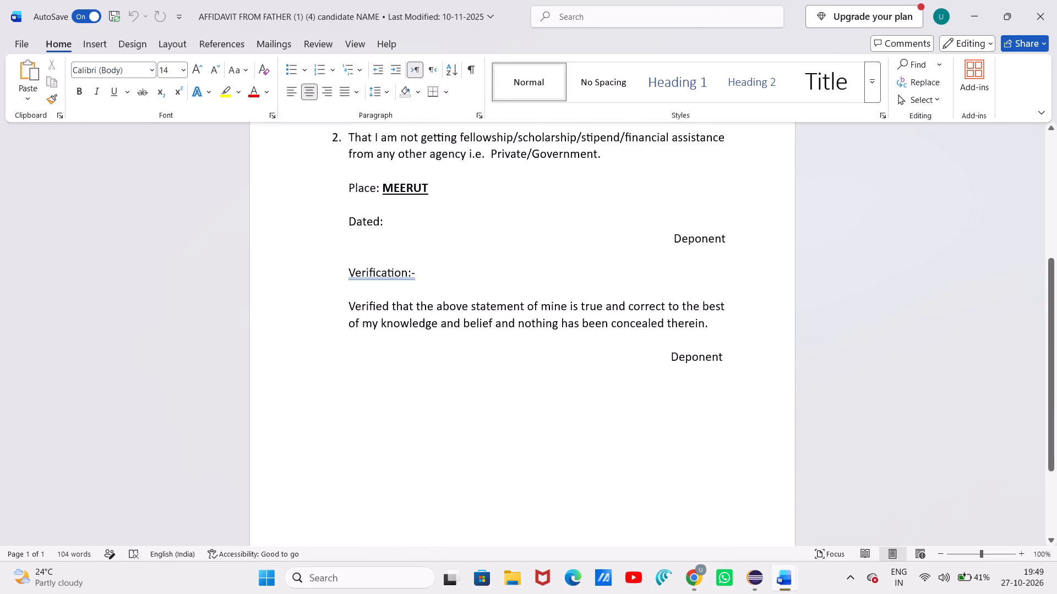
{"action": "scroll", "coordinate": [491, 374], "scroll_direction": "down", "scroll_amount": 3}
{"action": "scroll", "coordinate": [491, 374], "scroll_direction": "up", "scroll_amount": 4}
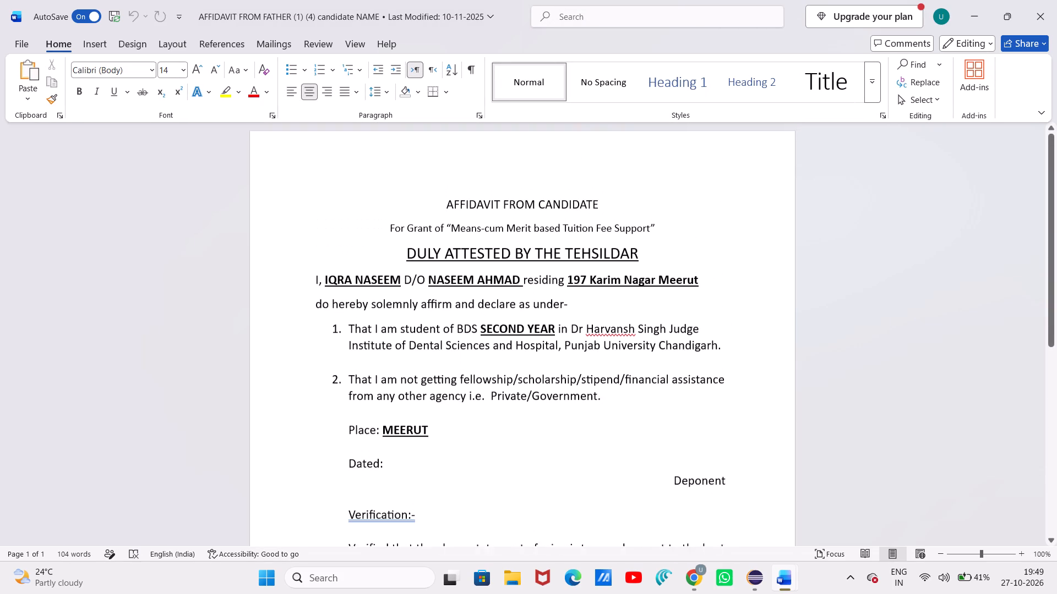
{"action": "scroll", "coordinate": [491, 374], "scroll_direction": "down", "scroll_amount": 12}
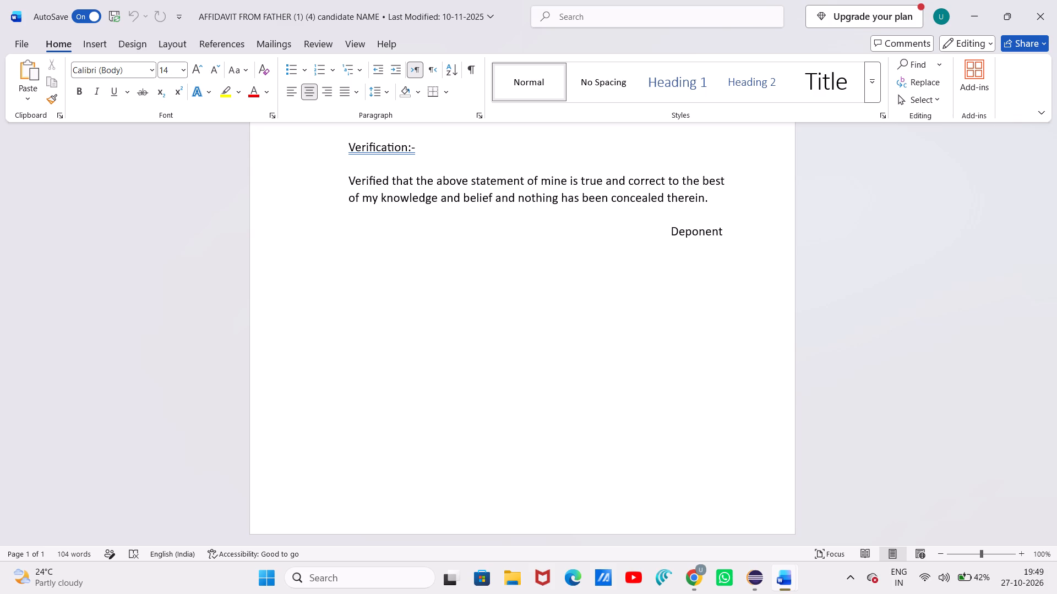
{"action": "scroll", "coordinate": [491, 374], "scroll_direction": "up", "scroll_amount": 6}
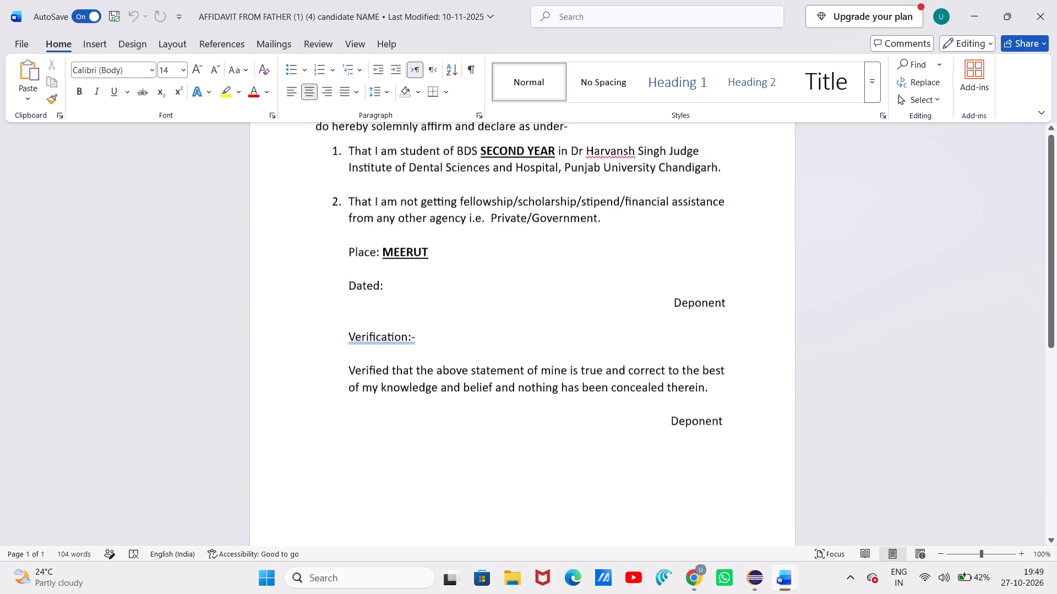
{"action": "scroll", "coordinate": [491, 374], "scroll_direction": "up", "scroll_amount": 8}
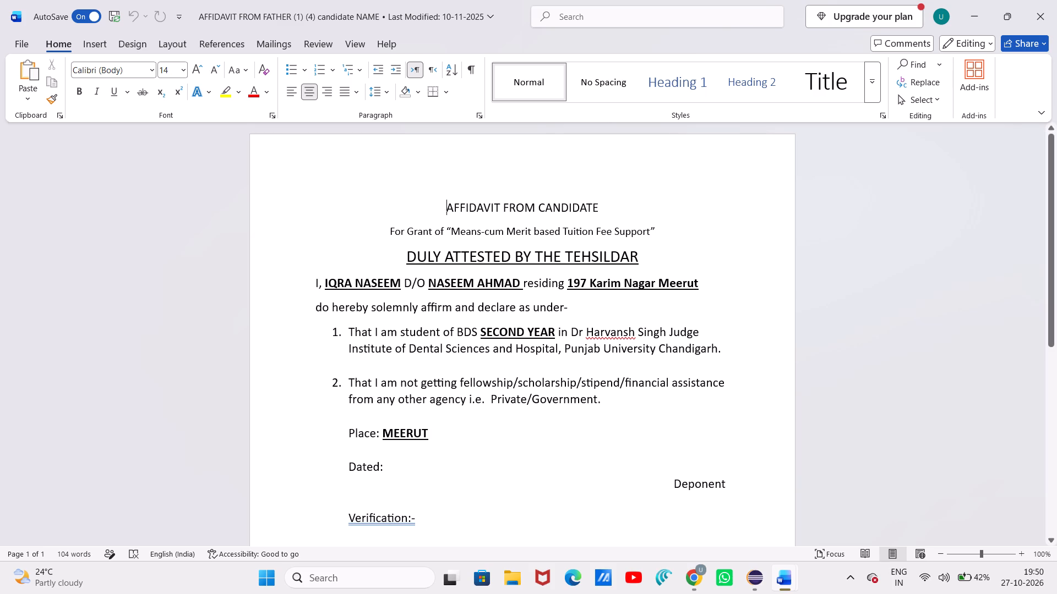
Replace "TEHSILDAR" in the underlined "DULY ATTESTED BY THE" heading with "EXECUTIVE MAGISTRATE".
{"action": "left_click", "coordinate": [638, 257]}
{"action": "key", "text": "BackSpace"}
{"action": "key", "text": "BackSpace"}
{"action": "key", "text": "BackSpace"}
{"action": "key", "text": "BackSpace"}
{"action": "key", "text": "BackSpace"}
{"action": "key", "text": "BackSpace"}
{"action": "key", "text": "BackSpace"}
{"action": "key", "text": "BackSpace"}
{"action": "key", "text": "BackSpace"}
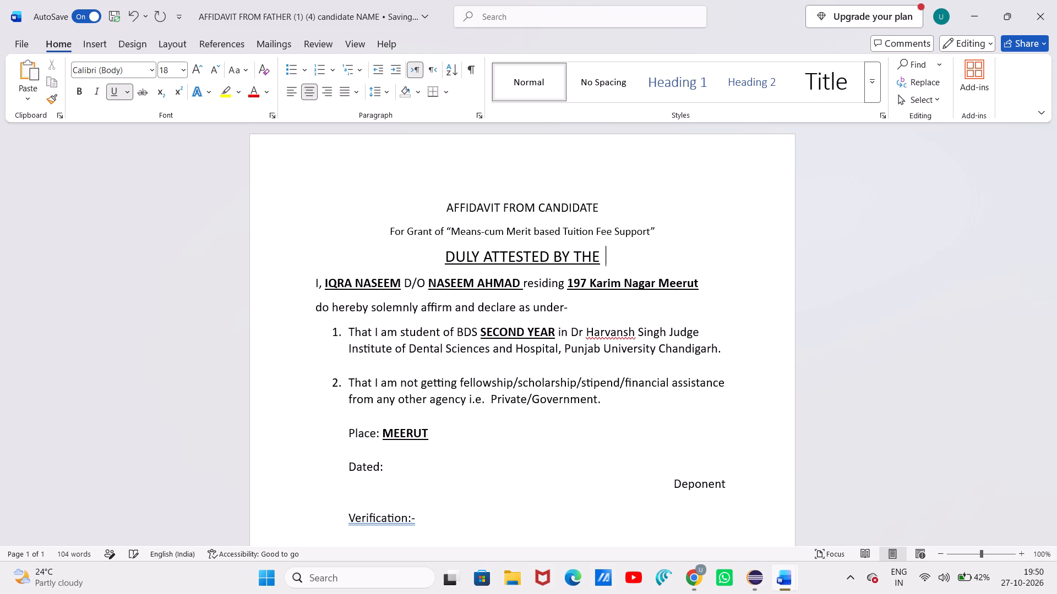
{"action": "type", "text": "exe"}
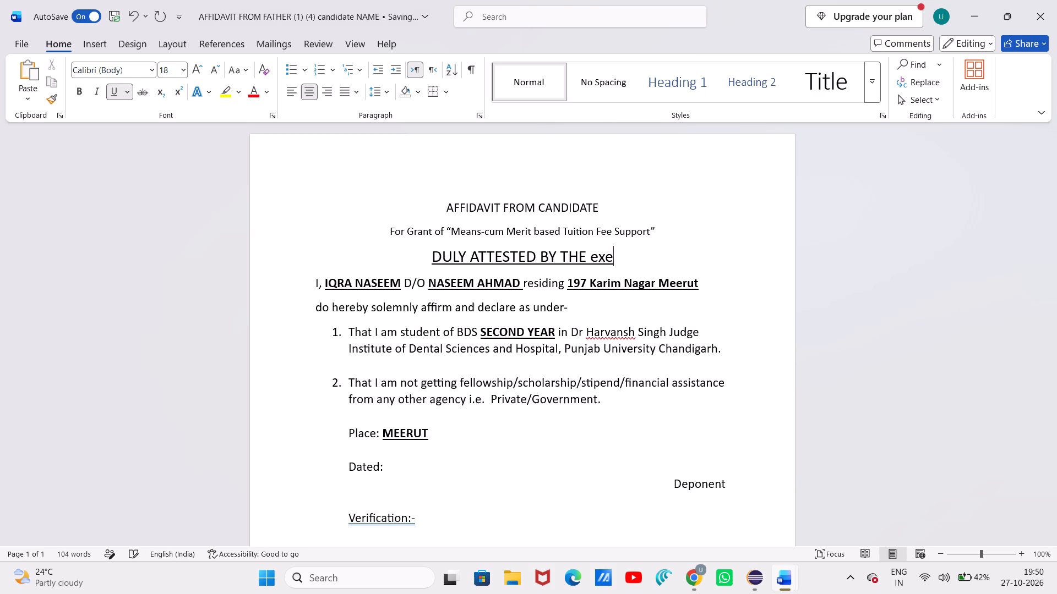
{"action": "key", "text": "BackSpace"}
{"action": "key", "text": "BackSpace"}
{"action": "type", "text": "EXECUTIBE"}
{"action": "key", "text": "BackSpace"}
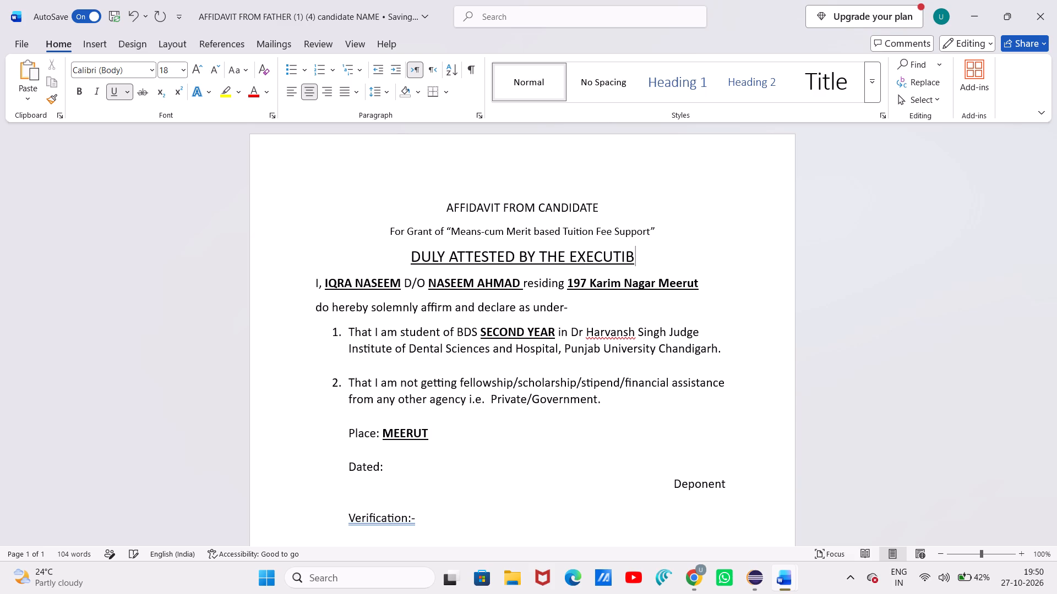
{"action": "key", "text": "BackSpace"}
{"action": "type", "text": "VE"}
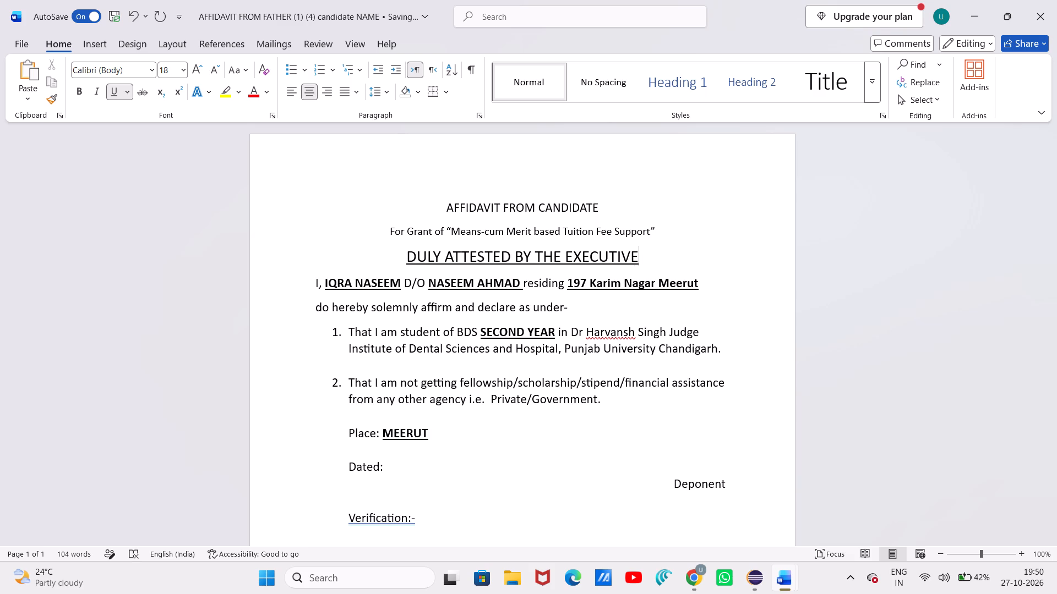
{"action": "key", "text": "space"}
{"action": "type", "text": "MAGISTRATE"}
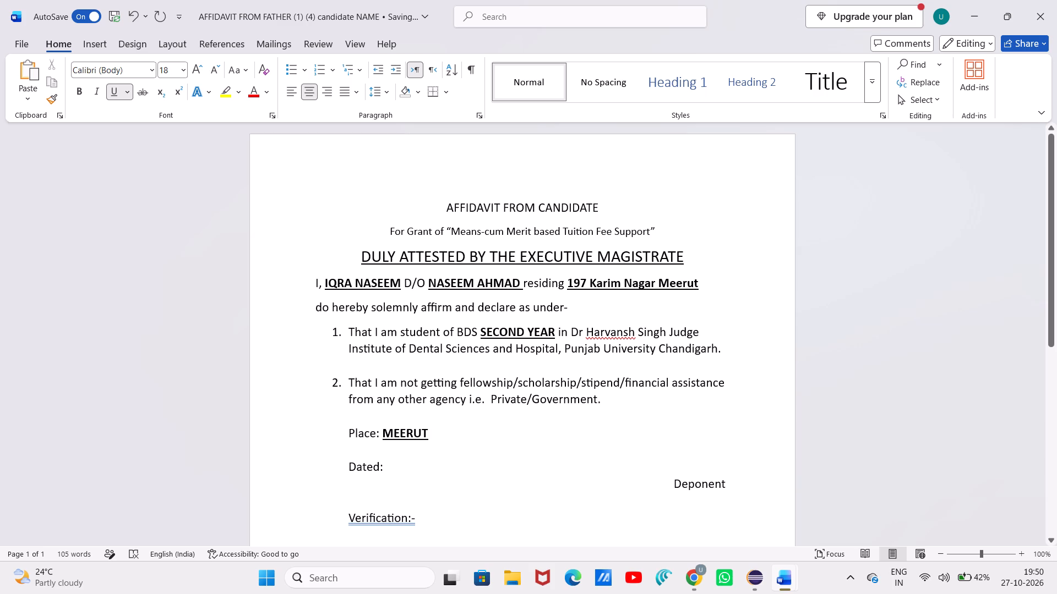
Change the BDS study year in point 1 of the affidavit to "THIRD" YEAR.
{"action": "left_click", "coordinate": [521, 325]}
{"action": "key", "text": "BackSpace"}
{"action": "key", "text": "BackSpace"}
{"action": "key", "text": "BackSpace"}
{"action": "key", "text": "BackSpace"}
{"action": "key", "text": "BackSpace"}
{"action": "key", "text": "BackSpace"}
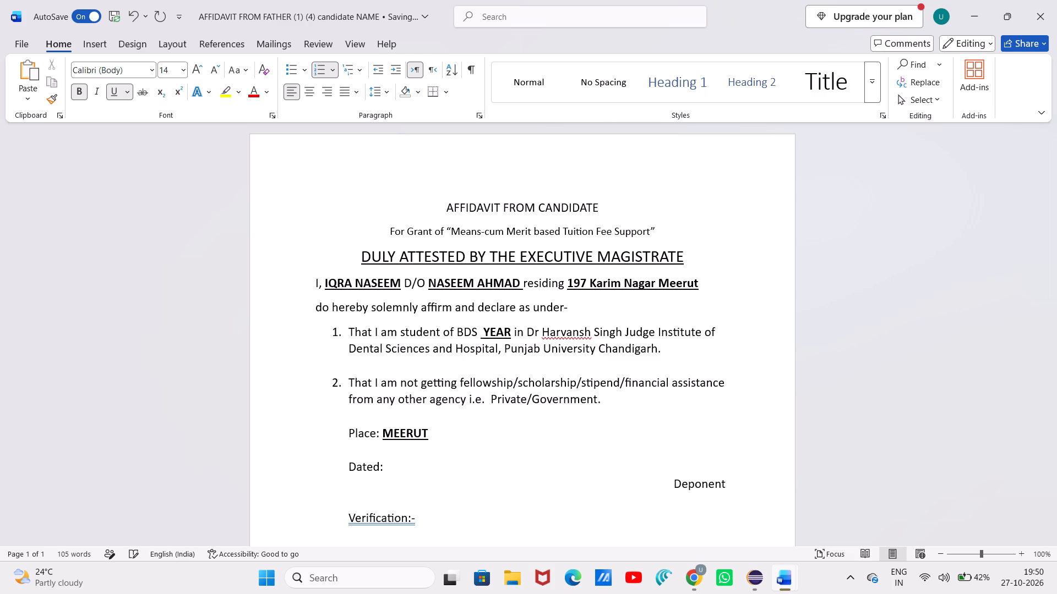
{"action": "type", "text": "THIRD"}
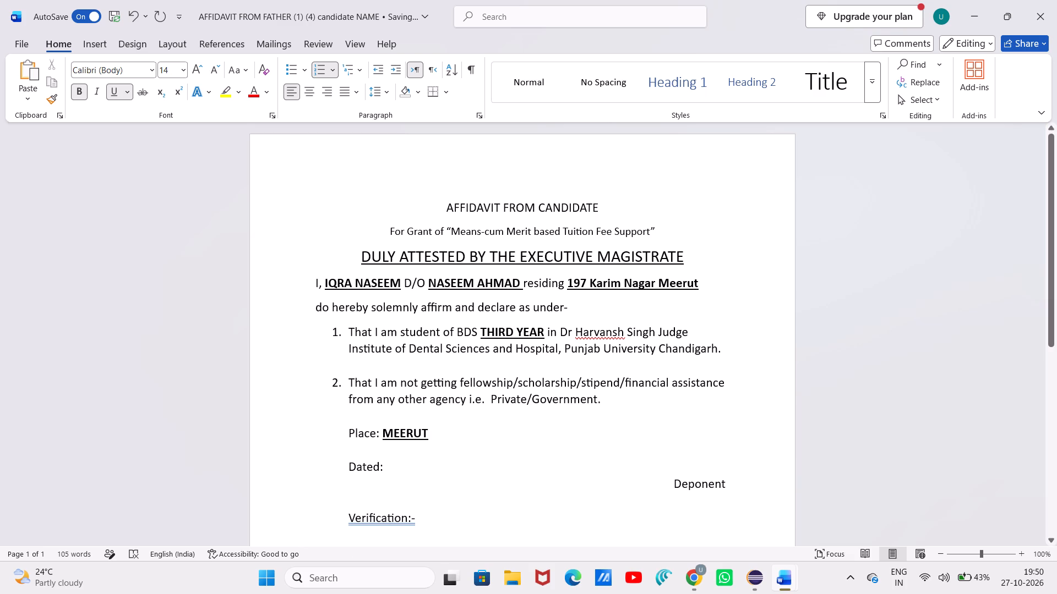
Enter the date 28/10/2026 after "Dated:" and make it bold.
{"action": "scroll", "coordinate": [398, 474], "scroll_direction": "down", "scroll_amount": 1}
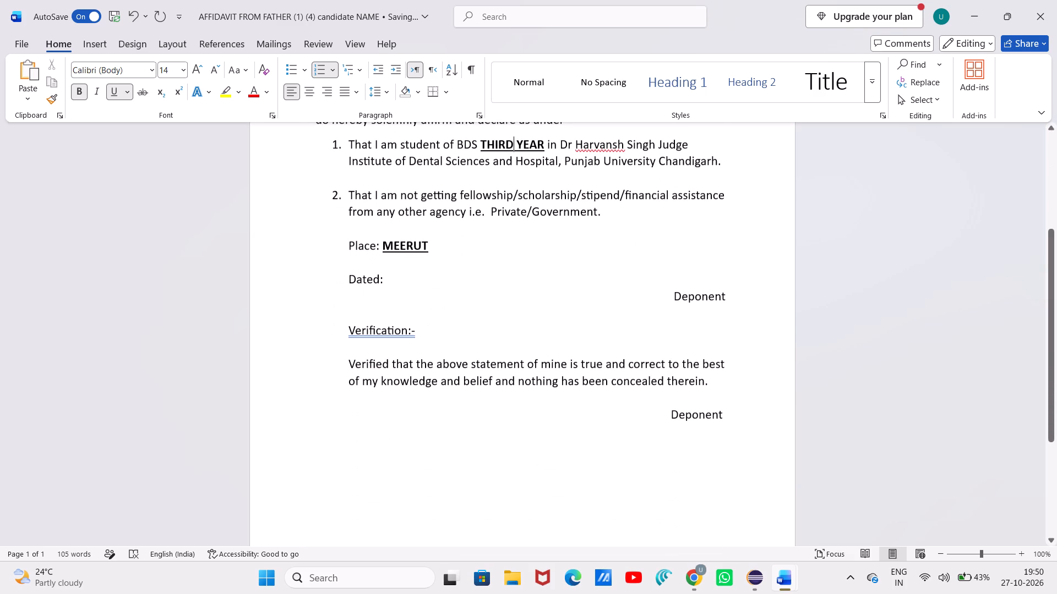
{"action": "left_click", "coordinate": [404, 278]}
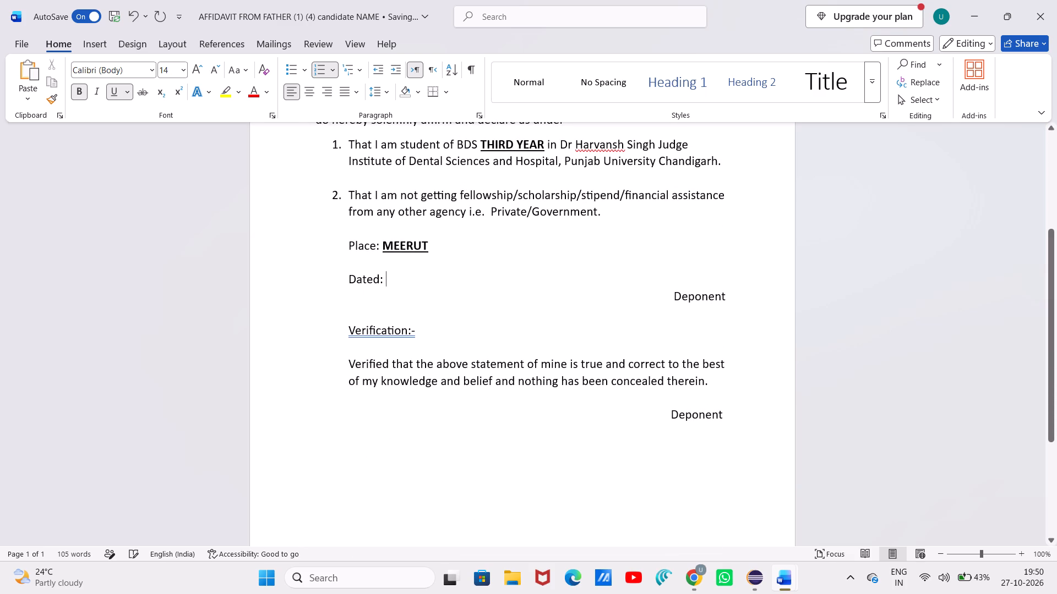
{"action": "type", "text": "28"}
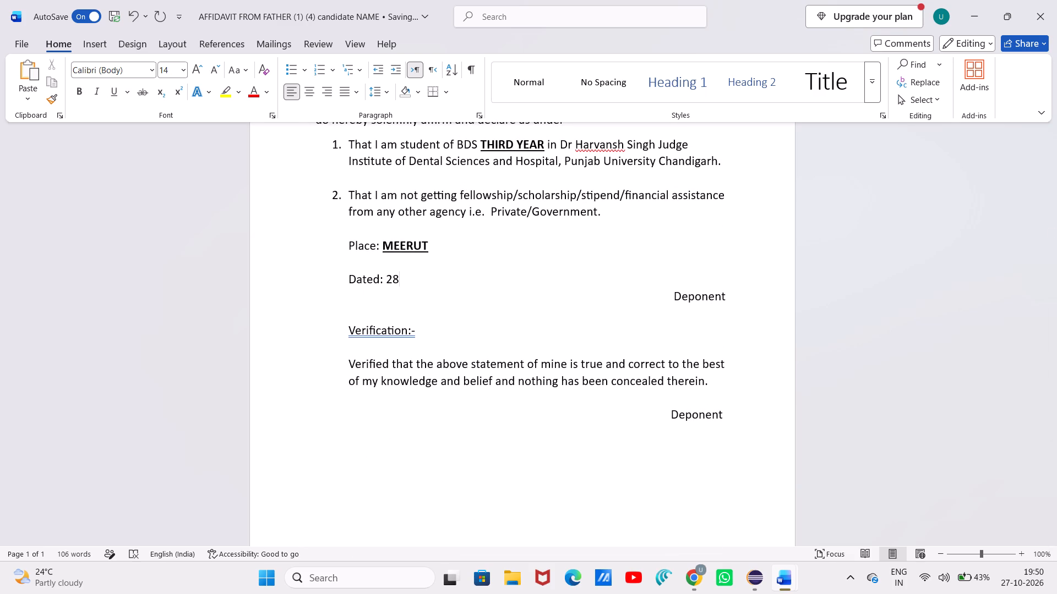
{"action": "type", "text": "/10/2026"}
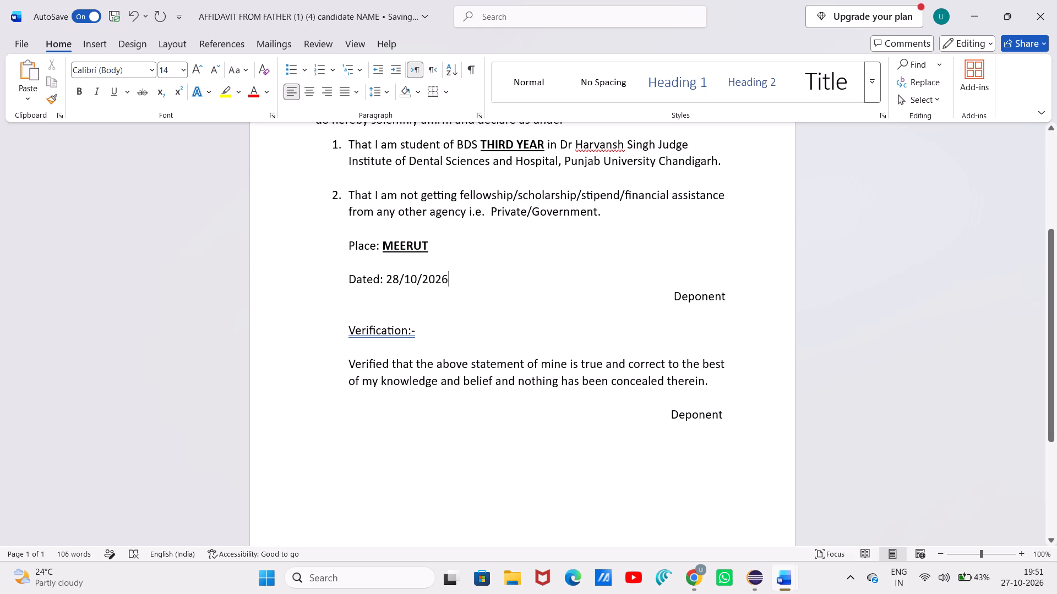
{"action": "left_click_drag", "start_coordinate": [453, 279], "coordinate": [389, 276]}
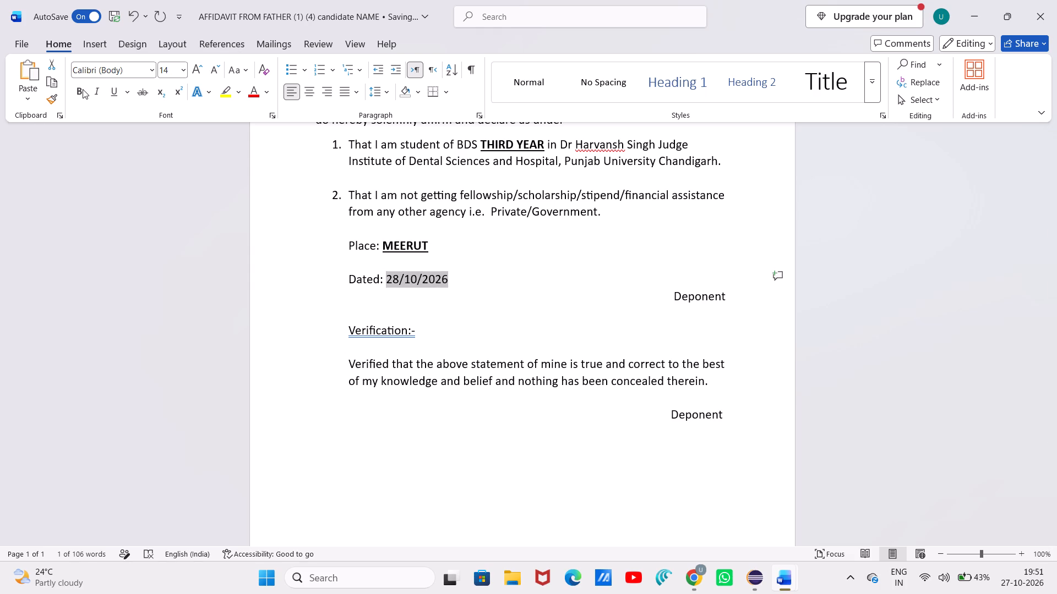
{"action": "left_click", "coordinate": [83, 89]}
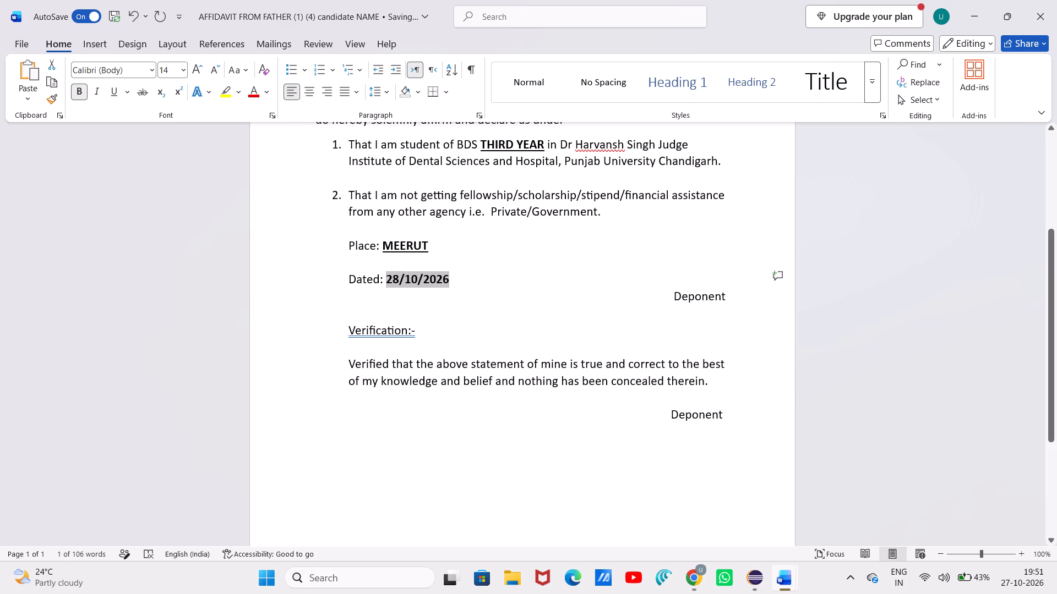
{"action": "left_click", "coordinate": [820, 340]}
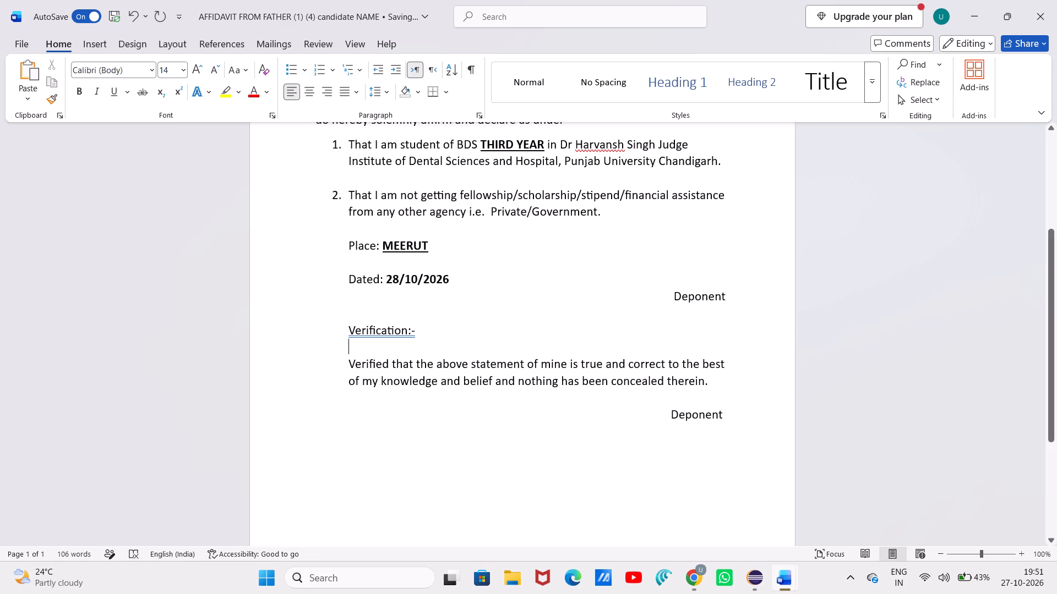
Make the title "AFFIDAVIT FROM CANDIDATE" bold and set its font size to 18.
{"action": "scroll", "coordinate": [448, 307], "scroll_direction": "up", "scroll_amount": 3}
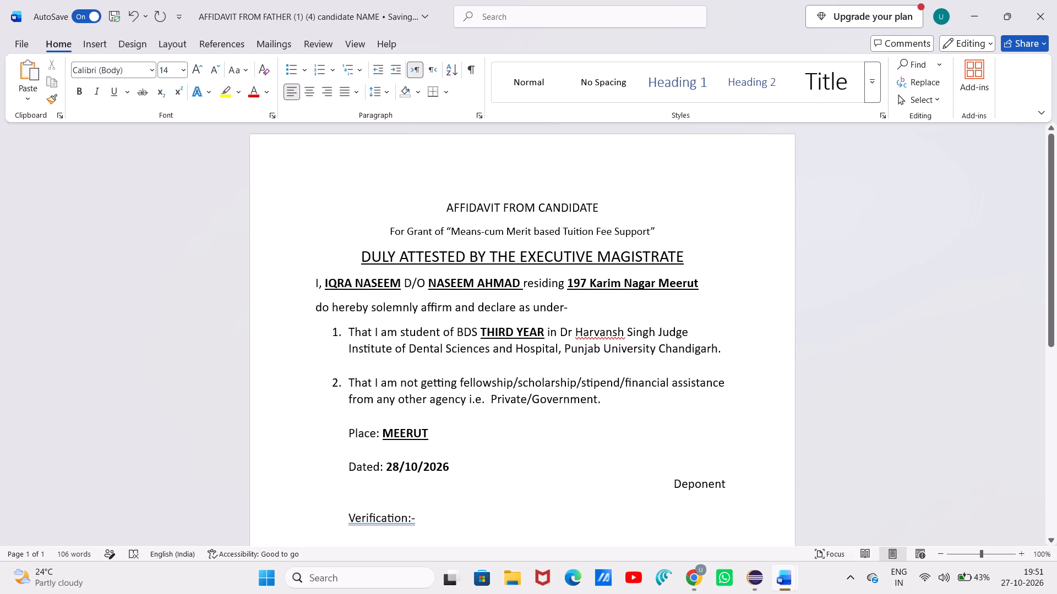
{"action": "left_click_drag", "start_coordinate": [446, 207], "coordinate": [615, 201]}
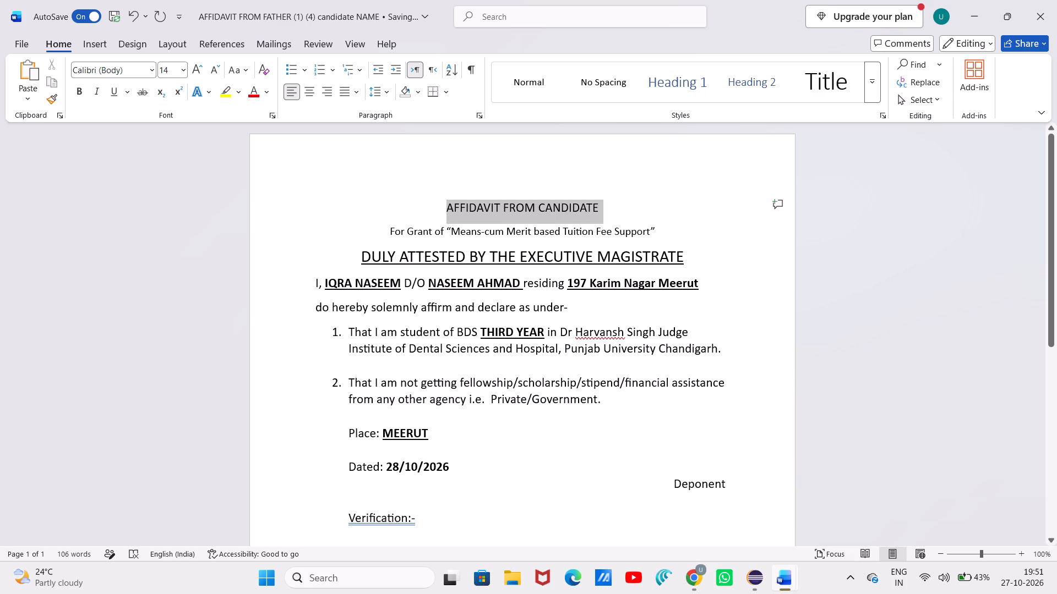
{"action": "left_click_drag", "start_coordinate": [615, 201], "coordinate": [600, 205]}
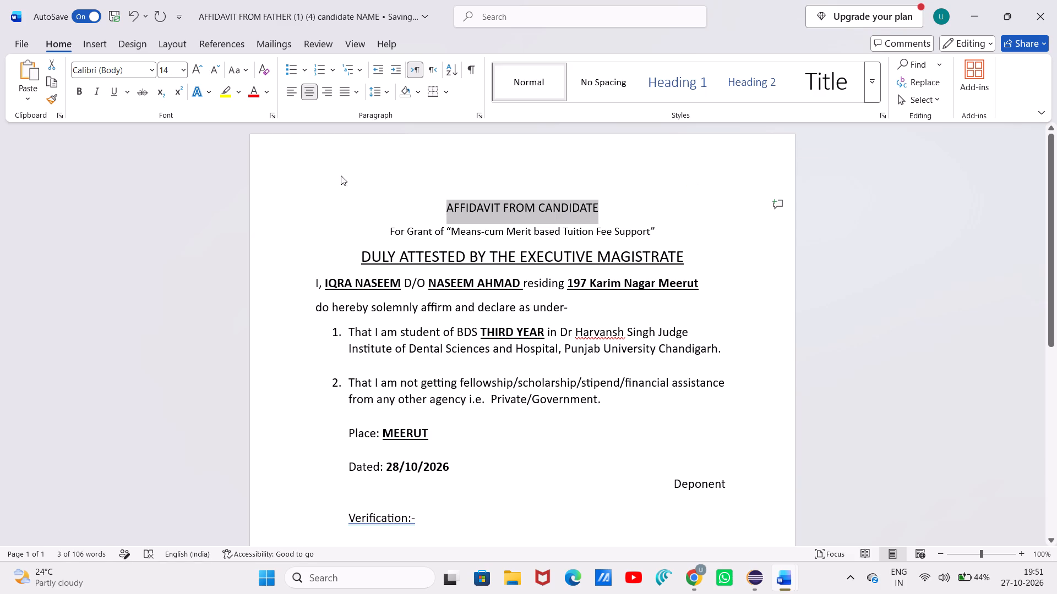
{"action": "left_click", "coordinate": [86, 93]}
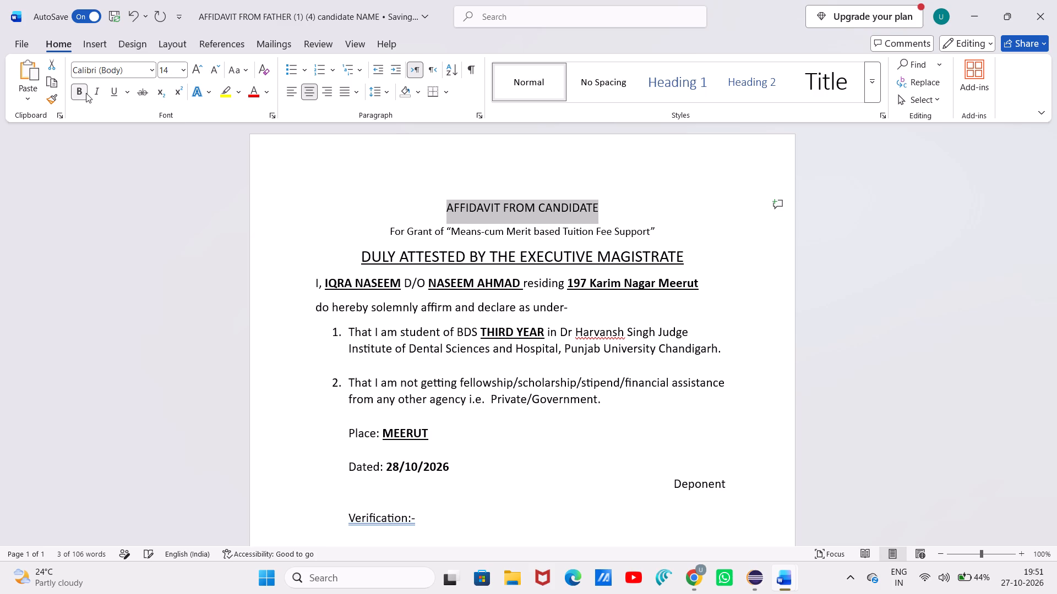
{"action": "left_click_drag", "start_coordinate": [183, 68], "coordinate": [177, 224]}
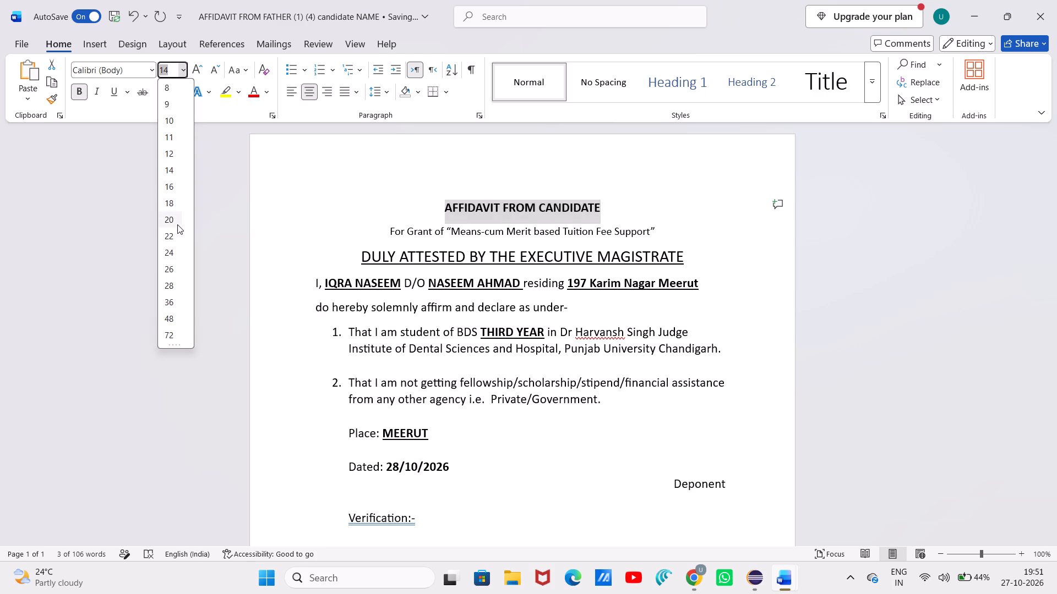
{"action": "left_click_drag", "start_coordinate": [177, 224], "coordinate": [173, 203]}
{"action": "left_click", "coordinate": [173, 203]}
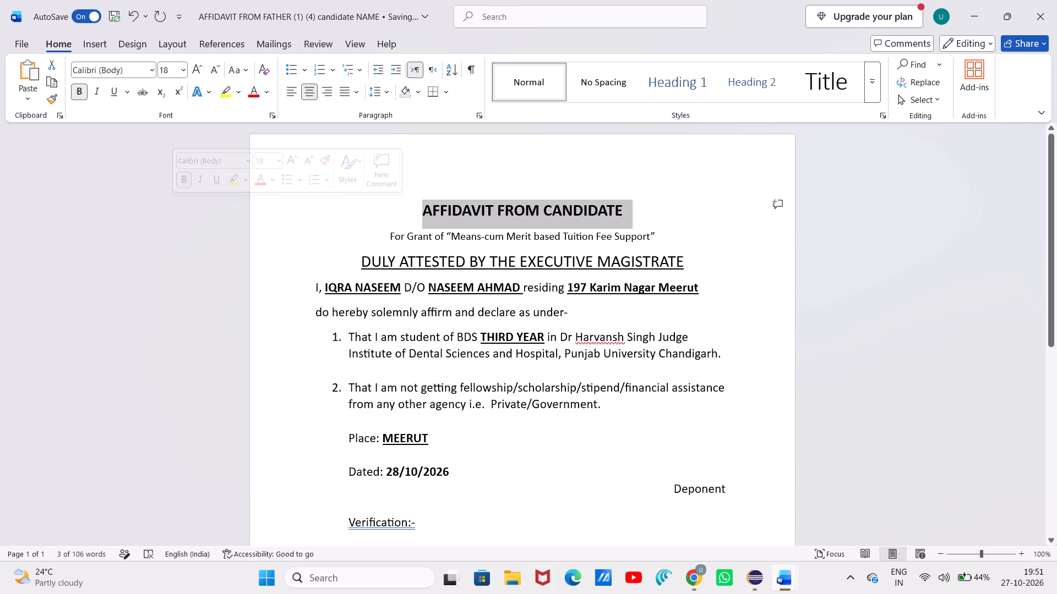
Set the font size of the "For Grant of 'Means-cum Merit based Tuition Fee Support'" line to 16.
{"action": "left_click_drag", "start_coordinate": [388, 238], "coordinate": [661, 235]}
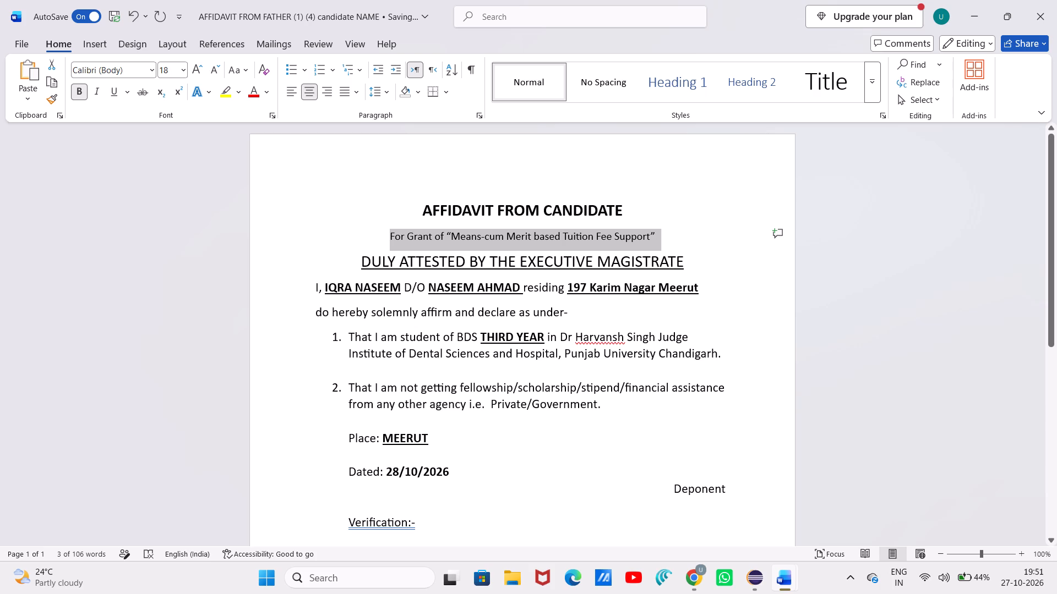
{"action": "left_click_drag", "start_coordinate": [661, 235], "coordinate": [660, 237]}
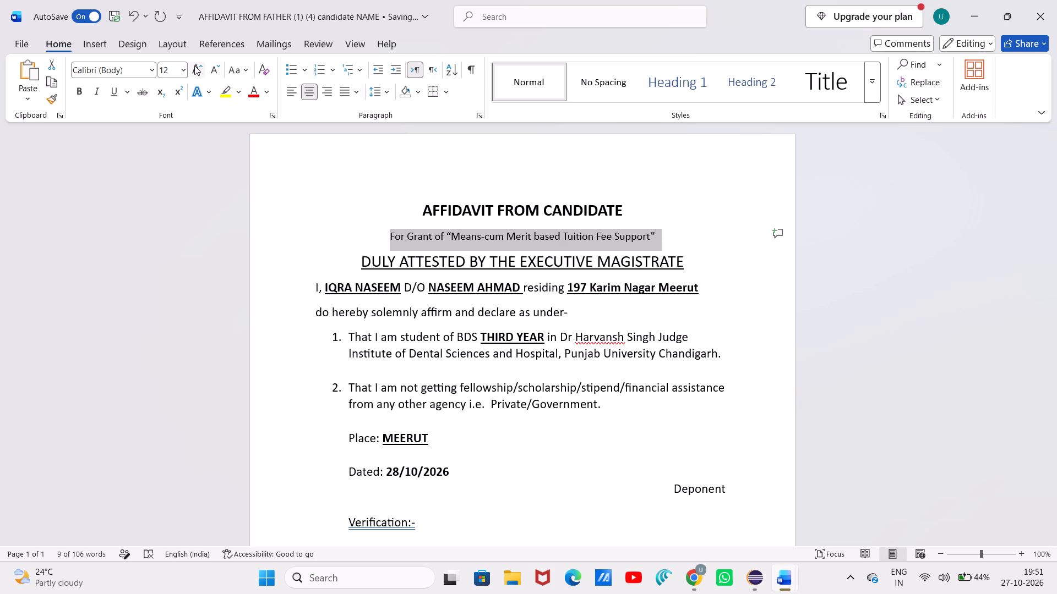
{"action": "left_click", "coordinate": [183, 67]}
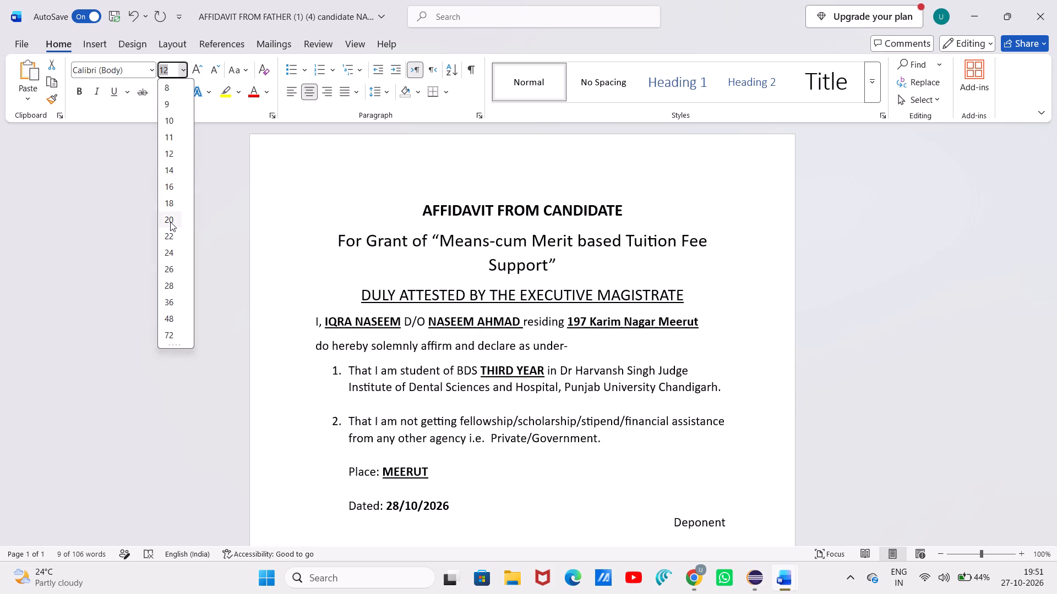
{"action": "left_click", "coordinate": [171, 189]}
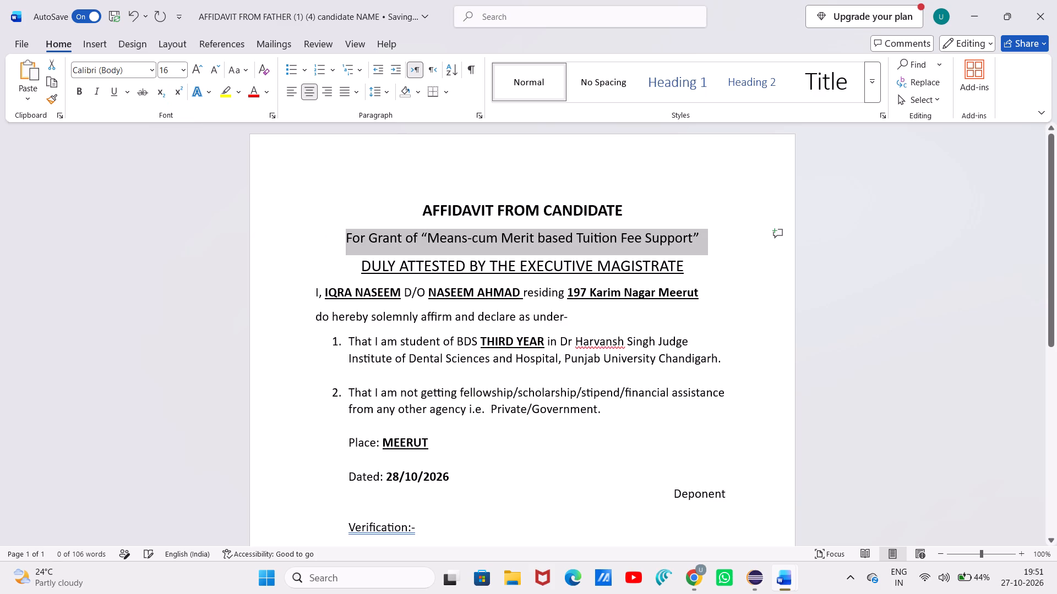
Make the underlined heading "DULY ATTESTED BY THE EXECUTIVE MAGISTRATE" bold.
{"action": "left_click_drag", "start_coordinate": [686, 268], "coordinate": [367, 262]}
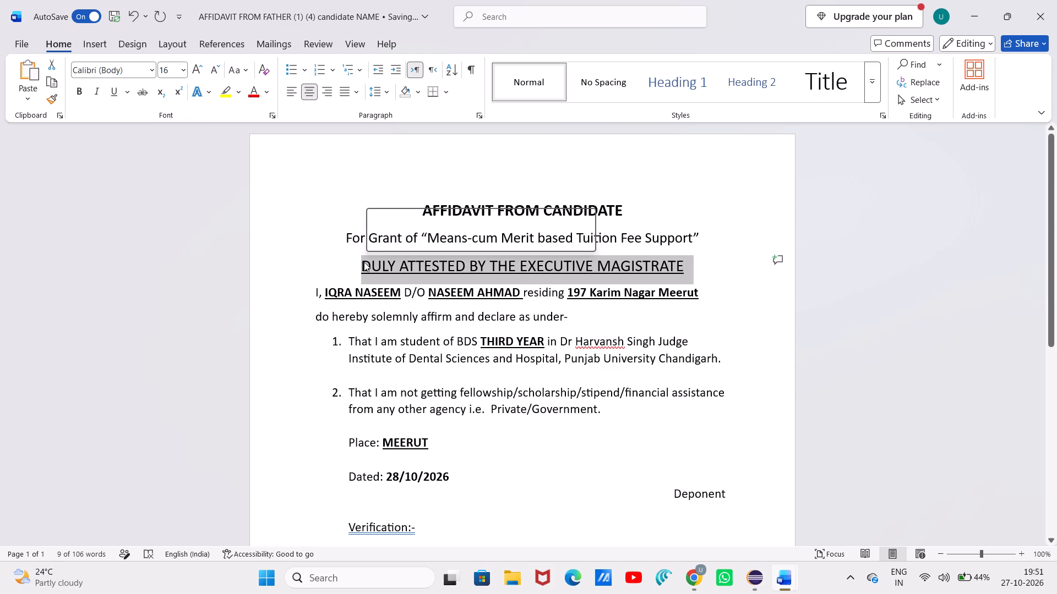
{"action": "left_click", "coordinate": [73, 92]}
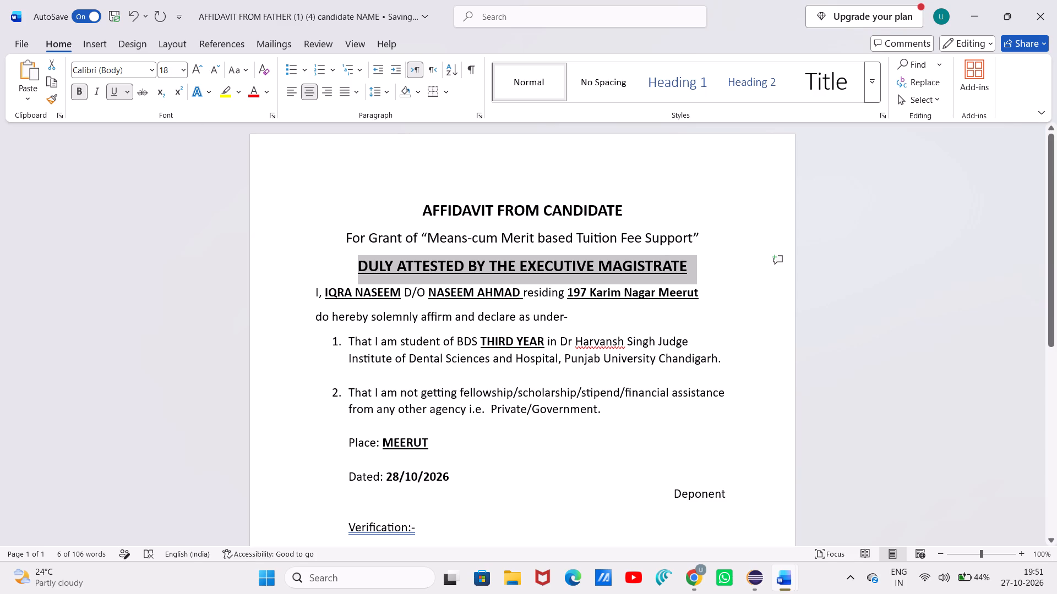
{"action": "left_click", "coordinate": [192, 276]}
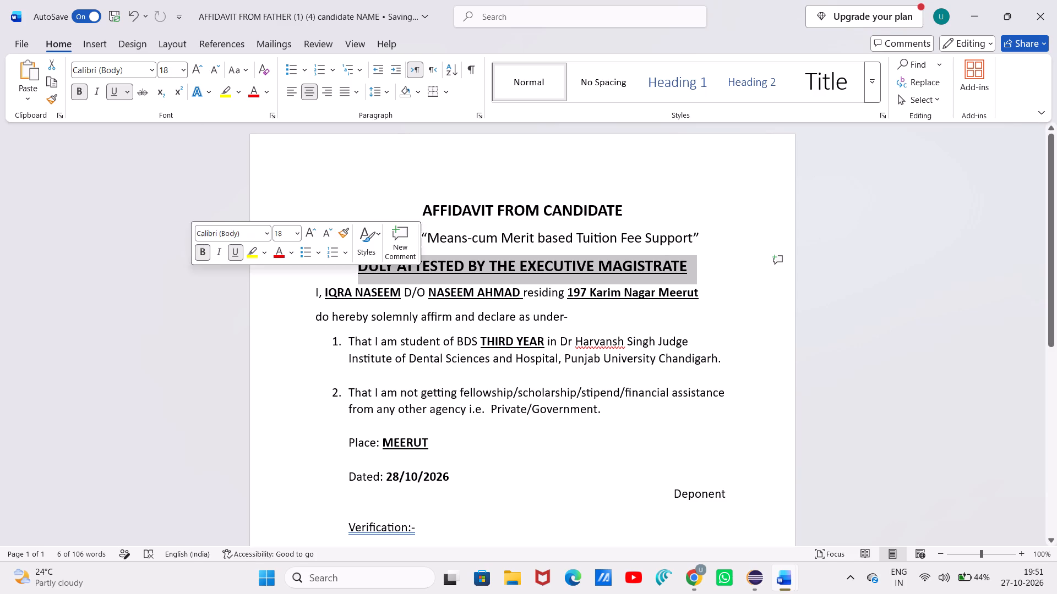
{"action": "left_click", "coordinate": [886, 367]}
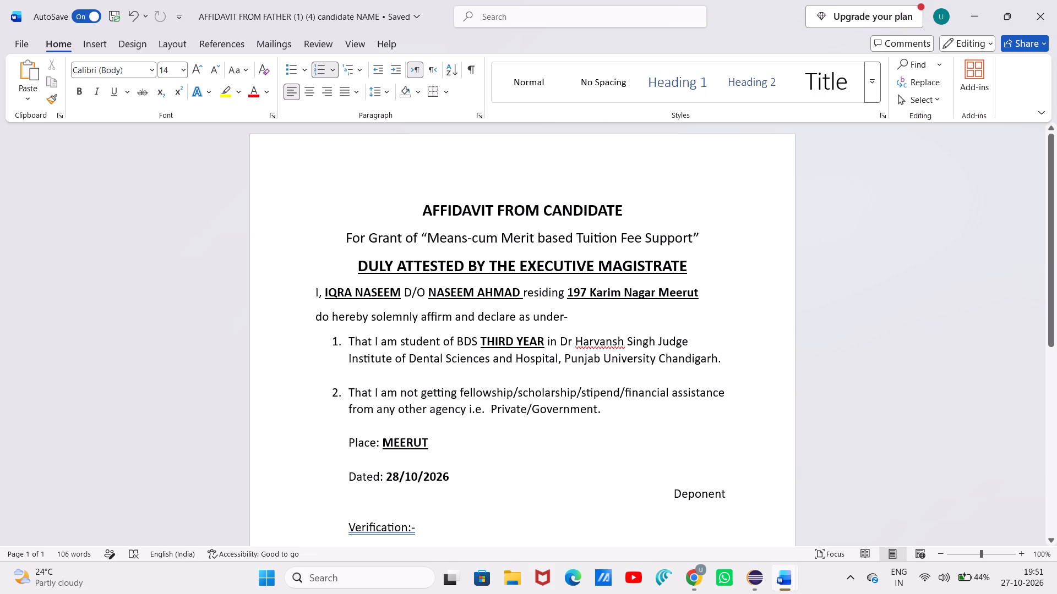
Check the finished affidavit through to its end and start a PDF export with the Downloads folder as destination.
{"action": "scroll", "coordinate": [562, 441], "scroll_direction": "down", "scroll_amount": 1}
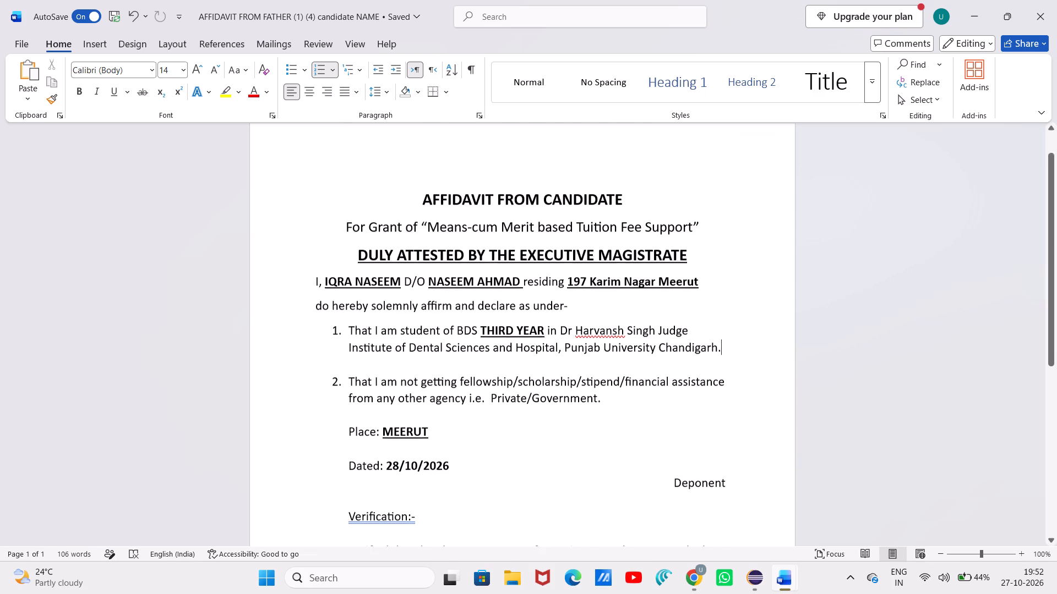
{"action": "scroll", "coordinate": [562, 441], "scroll_direction": "down", "scroll_amount": 1}
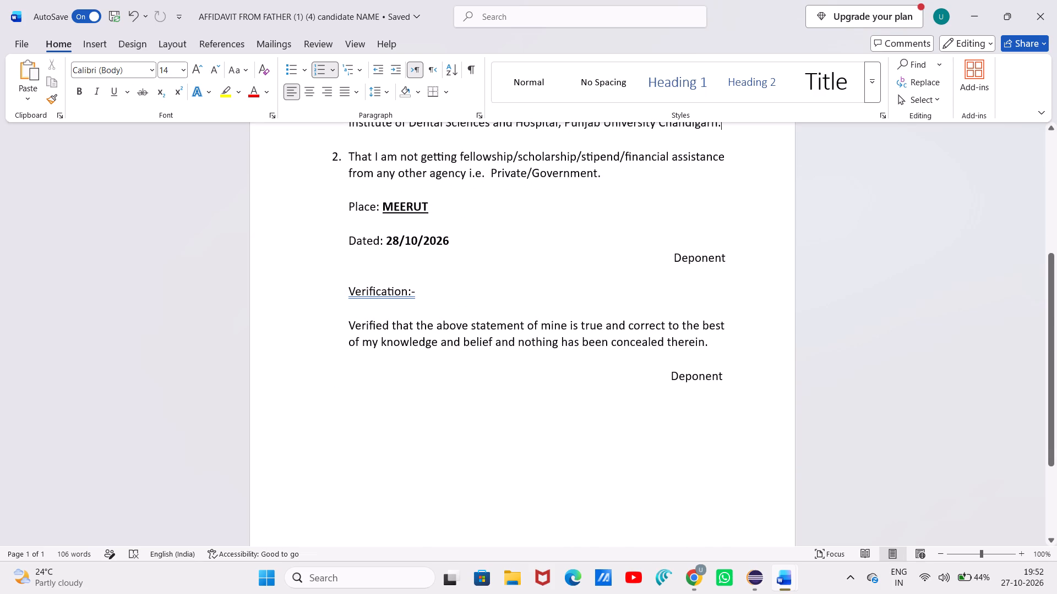
{"action": "scroll", "coordinate": [562, 441], "scroll_direction": "down", "scroll_amount": 1}
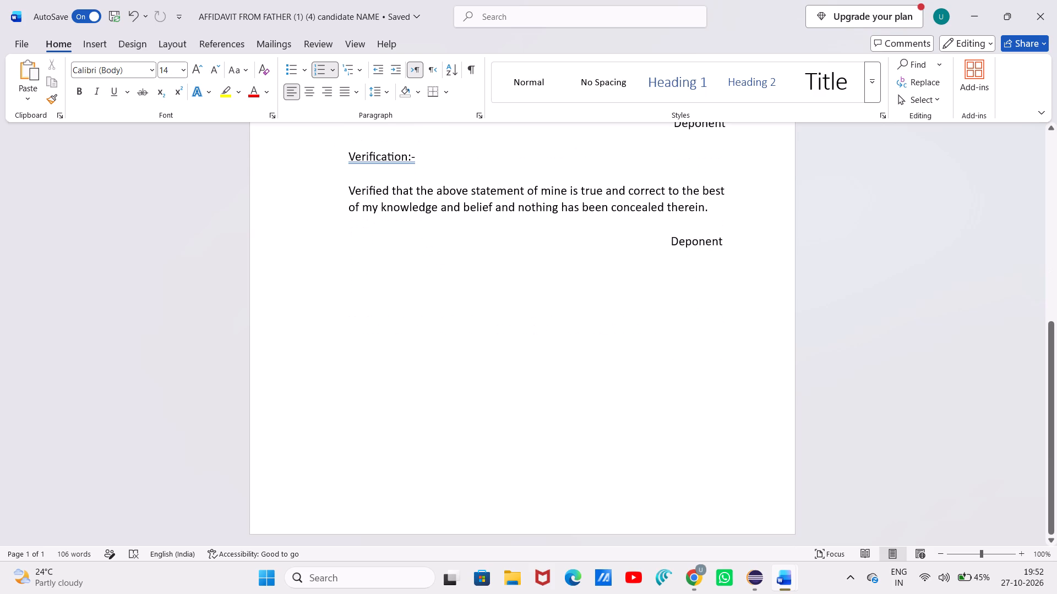
{"action": "scroll", "coordinate": [535, 395], "scroll_direction": "down", "scroll_amount": 1}
{"action": "scroll", "coordinate": [561, 306], "scroll_direction": "up", "scroll_amount": 9}
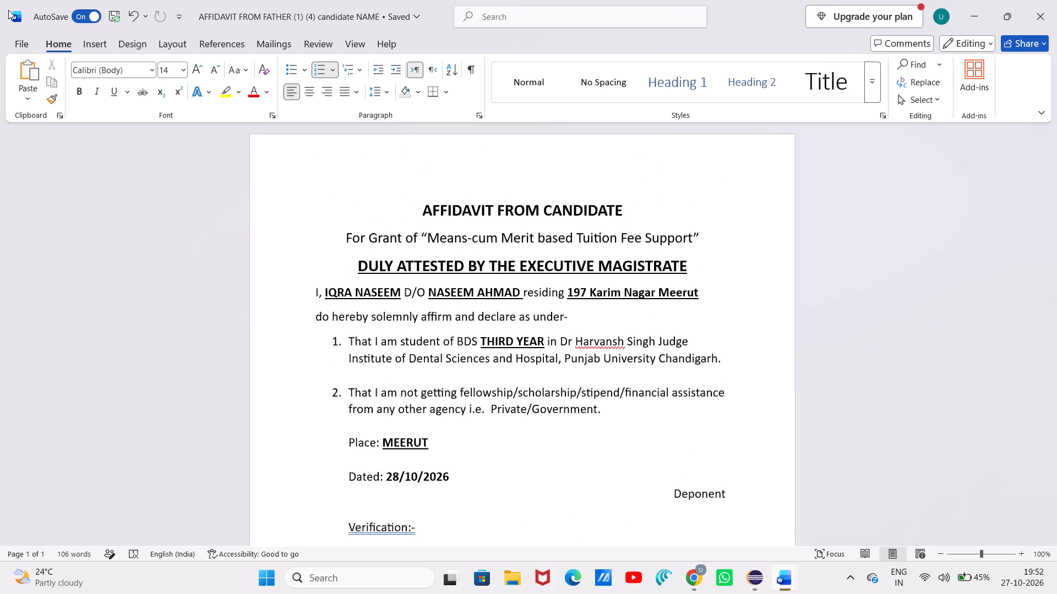
{"action": "left_click", "coordinate": [17, 42]}
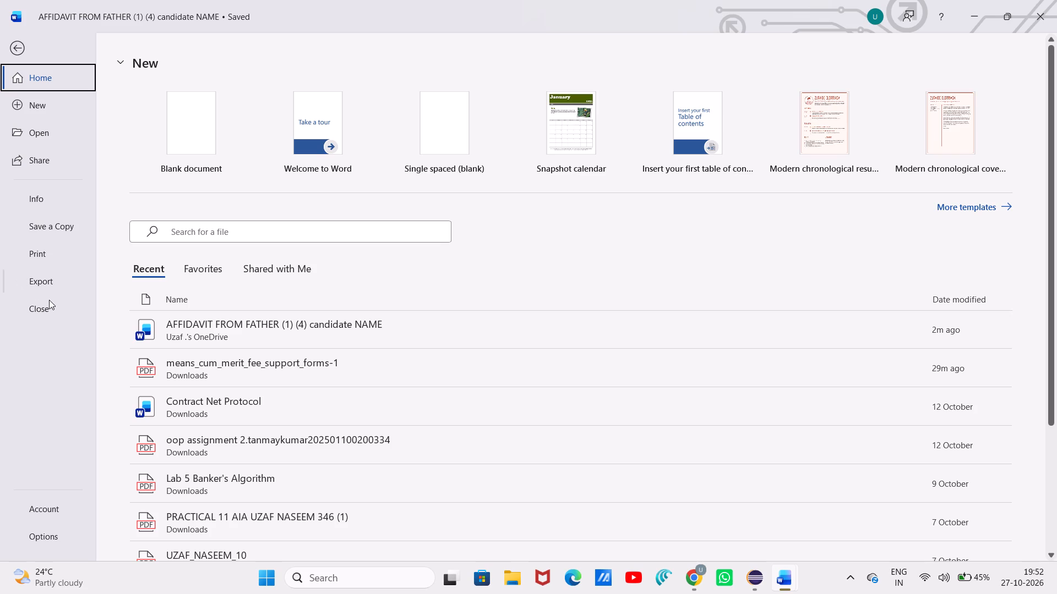
{"action": "left_click", "coordinate": [47, 281]}
{"action": "double_click", "coordinate": [209, 90]}
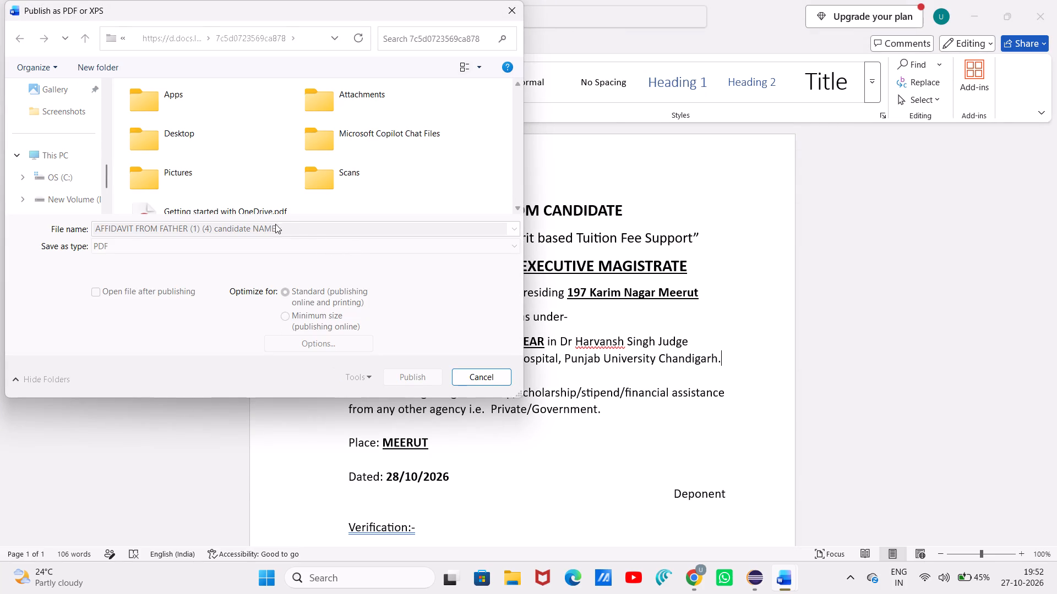
{"action": "scroll", "coordinate": [45, 99], "scroll_direction": "up", "scroll_amount": 1}
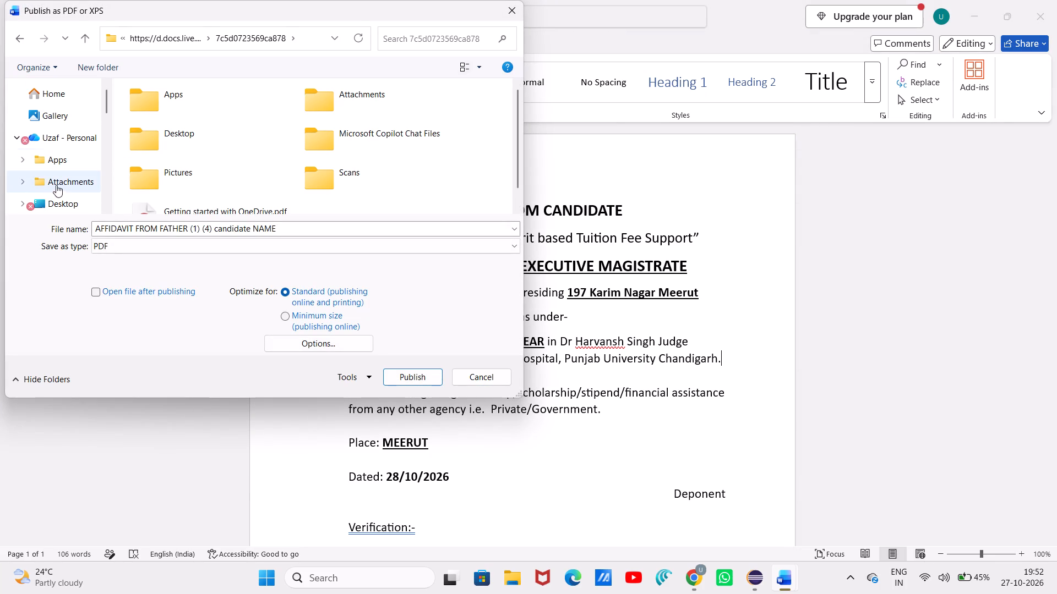
{"action": "scroll", "coordinate": [57, 186], "scroll_direction": "down", "scroll_amount": 2}
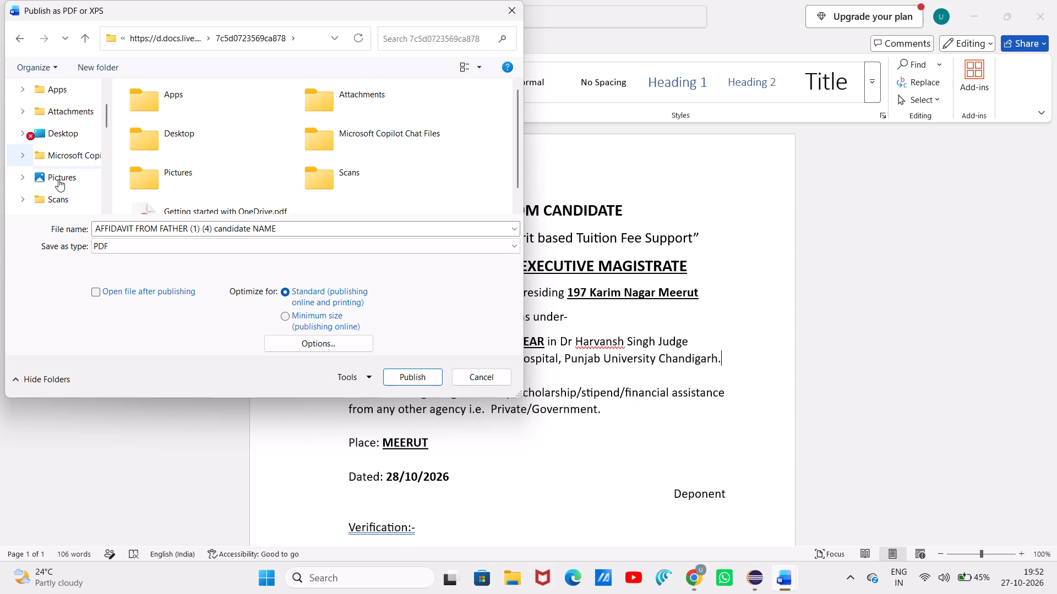
{"action": "scroll", "coordinate": [58, 179], "scroll_direction": "down", "scroll_amount": 1}
{"action": "left_click", "coordinate": [61, 122]}
{"action": "left_click", "coordinate": [60, 124]}
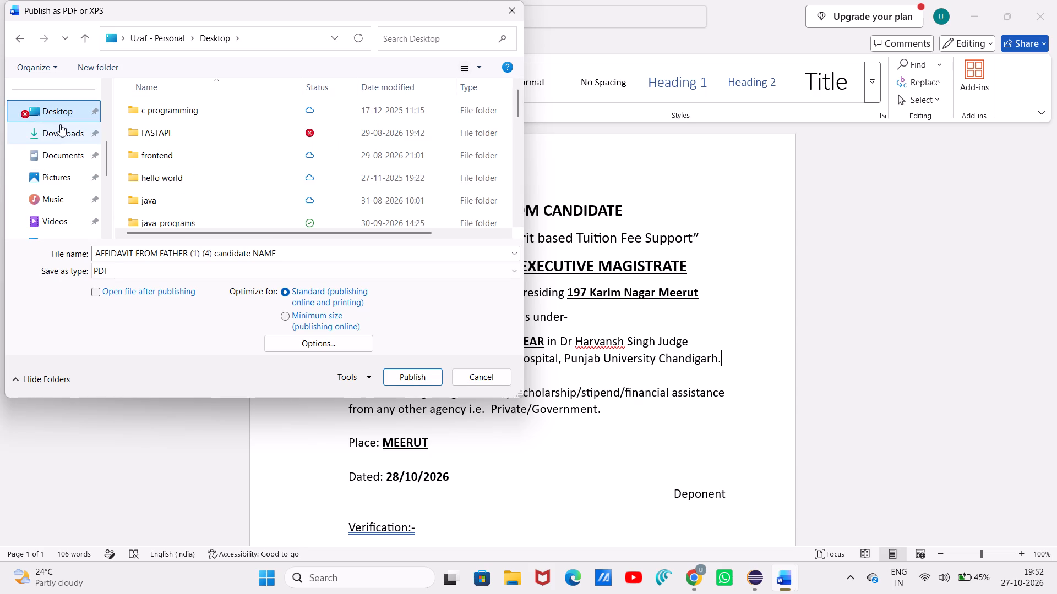
Name the PDF with the candidate's name followed by "Candidate" and publish it.
{"action": "left_click_drag", "start_coordinate": [280, 223], "coordinate": [46, 219]}
{"action": "key", "text": "BackSpace"}
{"action": "type", "text": "IQ"}
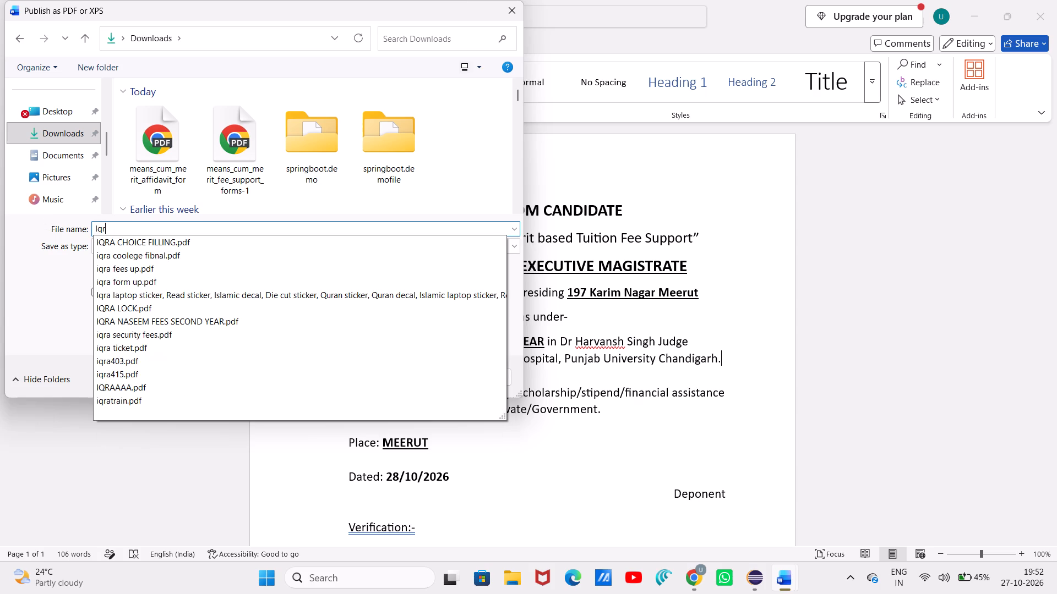
{"action": "key", "text": "b"}
{"action": "key", "text": "BackSpace"}
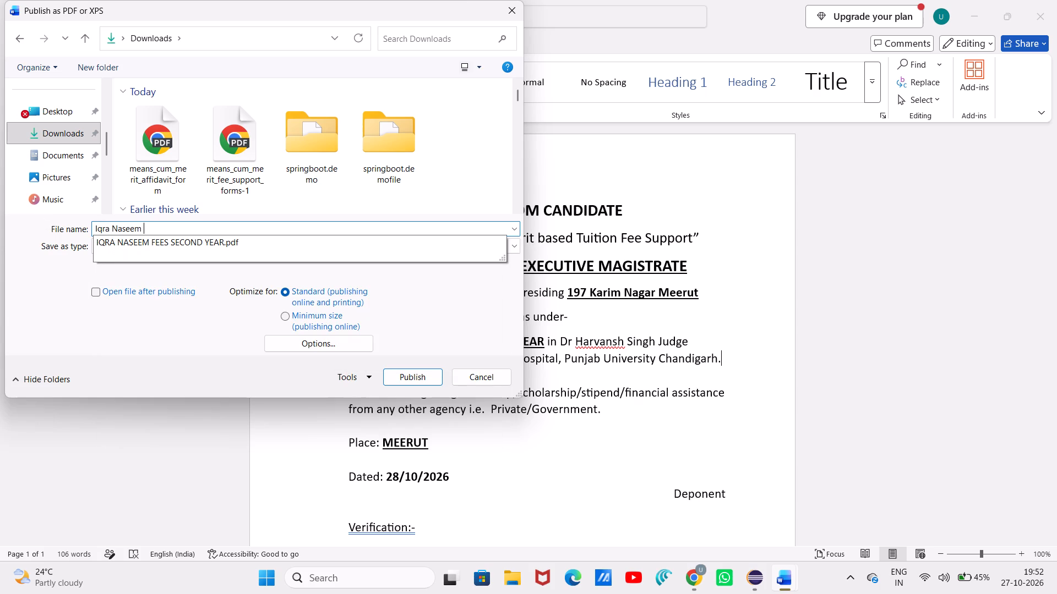
{"action": "type", "text": "andidate"}
{"action": "key", "text": "space"}
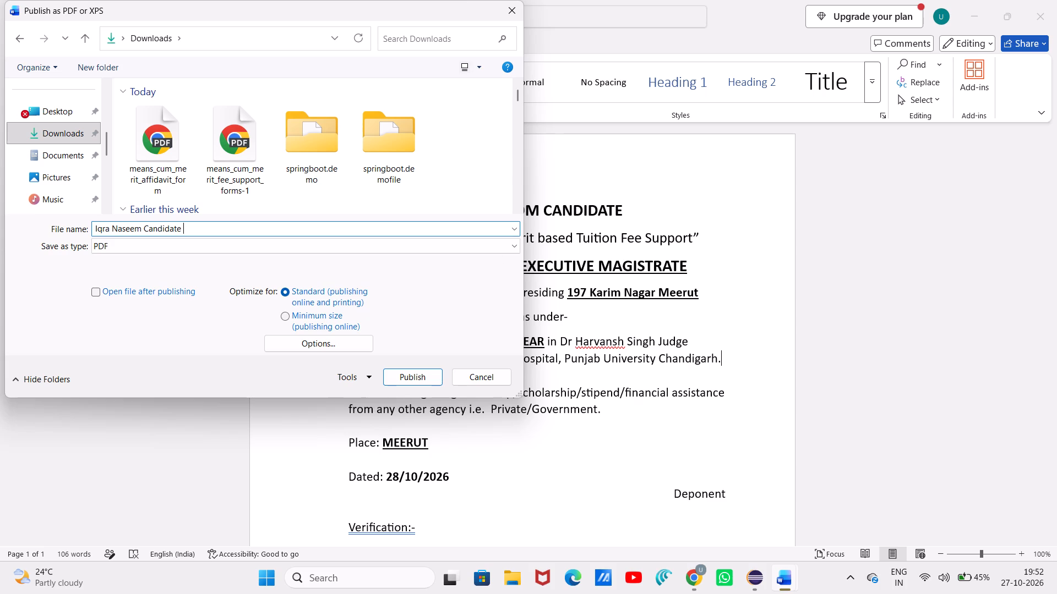
{"action": "key", "text": "Return"}
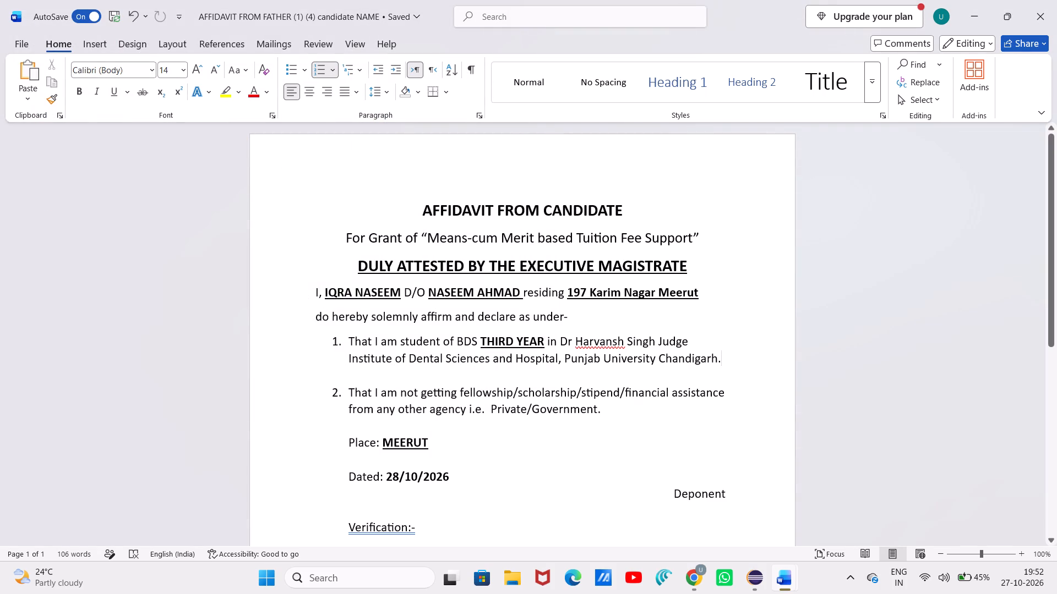
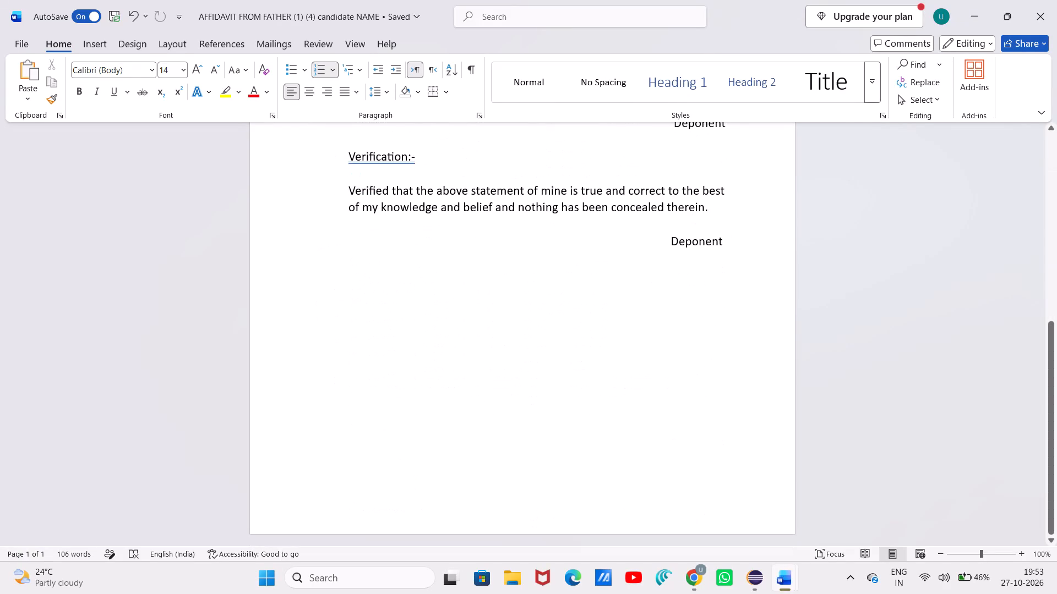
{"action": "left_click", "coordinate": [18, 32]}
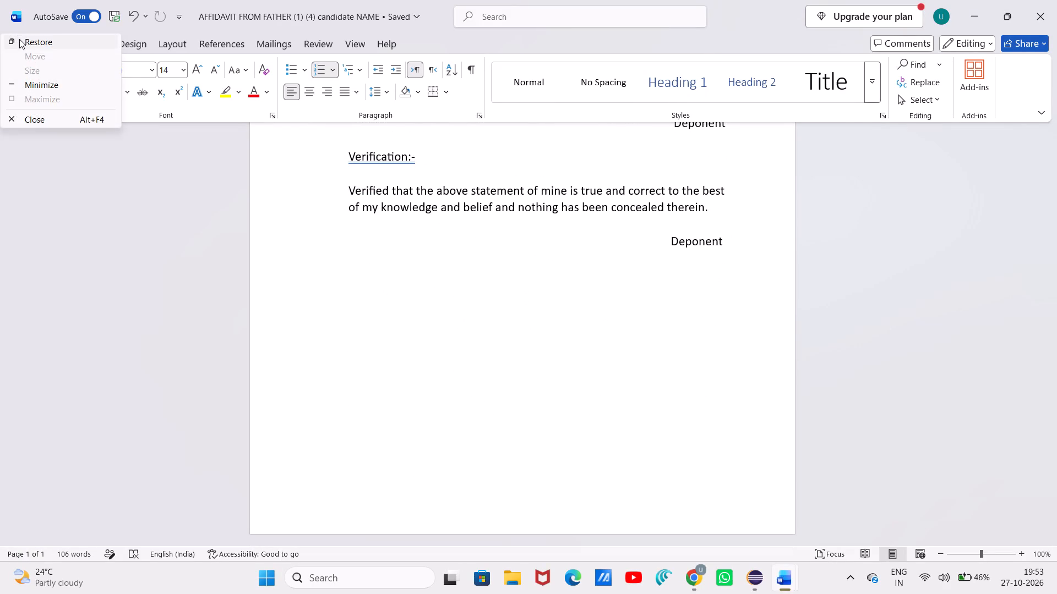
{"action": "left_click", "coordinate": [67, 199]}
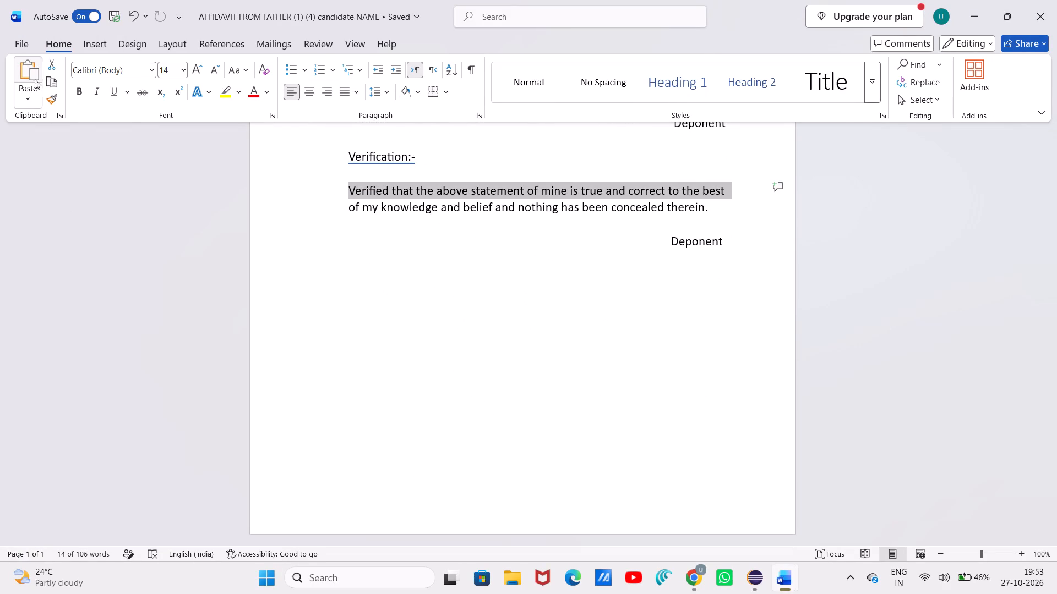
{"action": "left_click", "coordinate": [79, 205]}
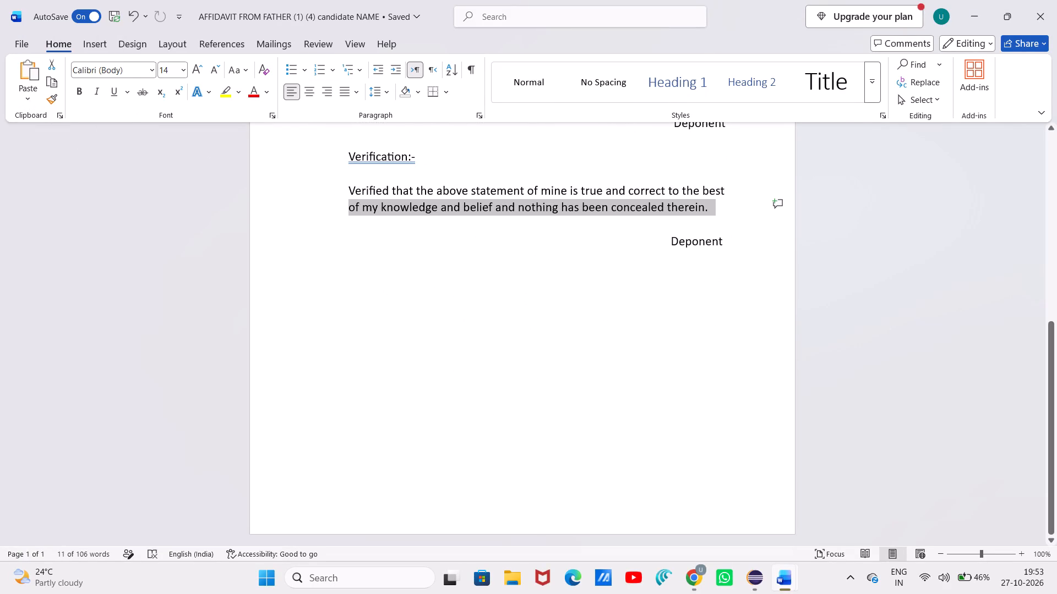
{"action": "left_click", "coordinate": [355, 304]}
Open "AFFIDAVIT FROM mother 2.docx" from the OneDrive folder and look through it to its end.
{"action": "left_click", "coordinate": [14, 48]}
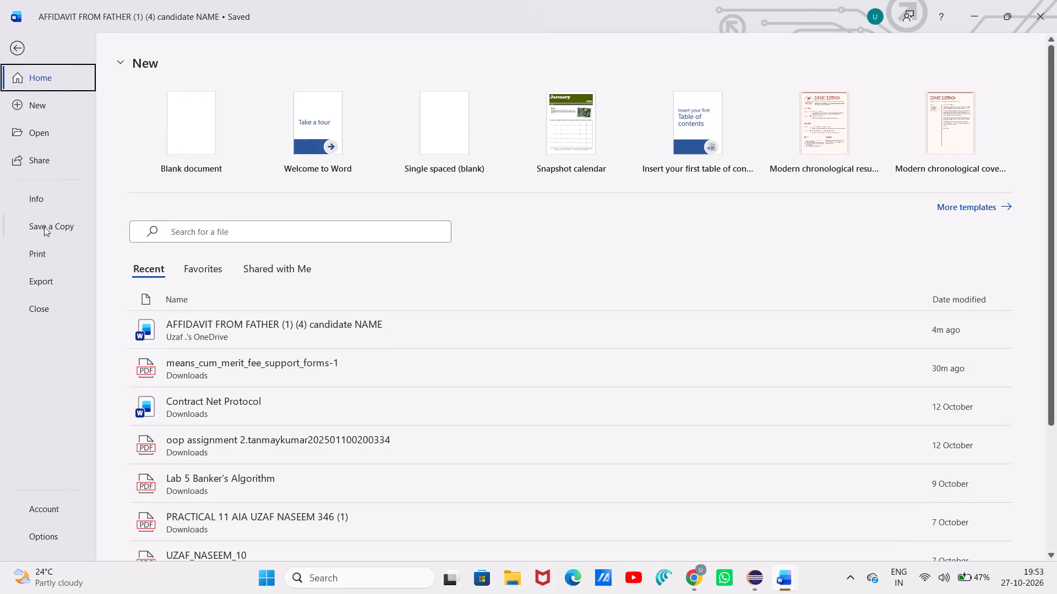
{"action": "left_click", "coordinate": [33, 133]}
{"action": "left_click", "coordinate": [137, 320]}
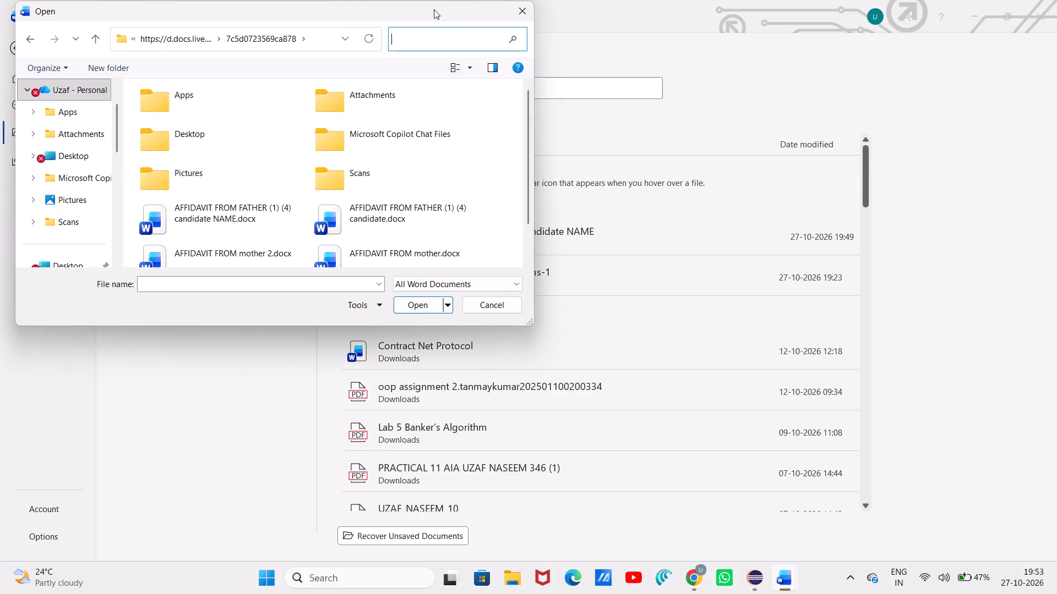
{"action": "scroll", "coordinate": [231, 244], "scroll_direction": "down", "scroll_amount": 1}
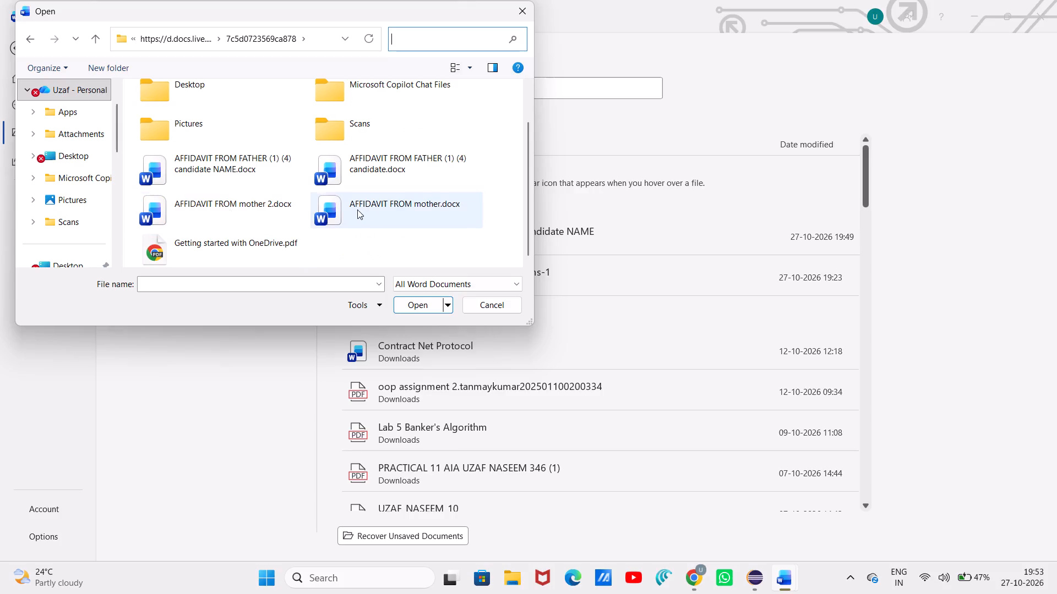
{"action": "double_click", "coordinate": [198, 207]}
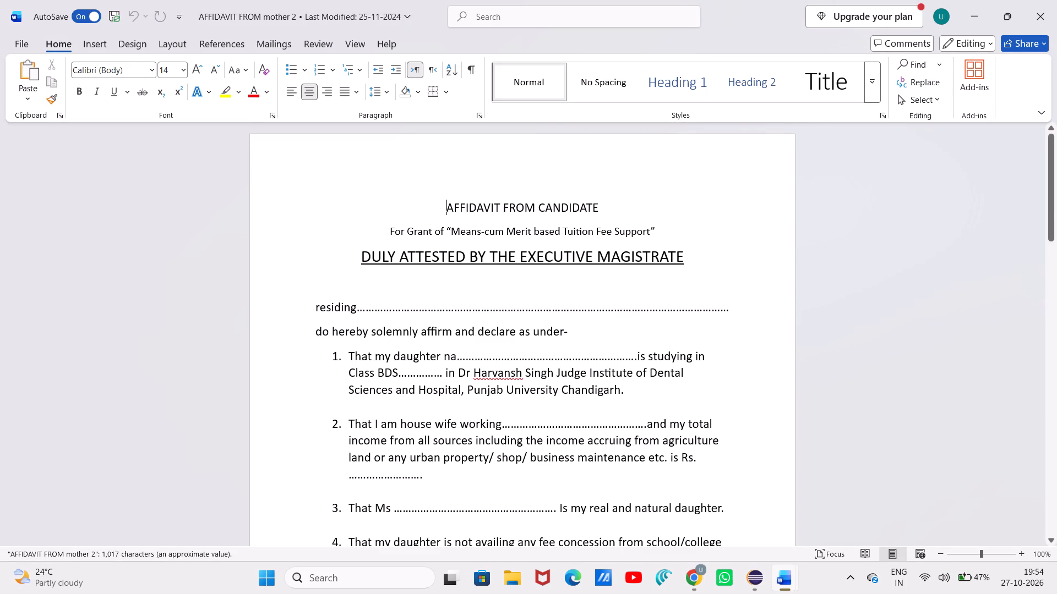
{"action": "scroll", "coordinate": [439, 329], "scroll_direction": "down", "scroll_amount": 7}
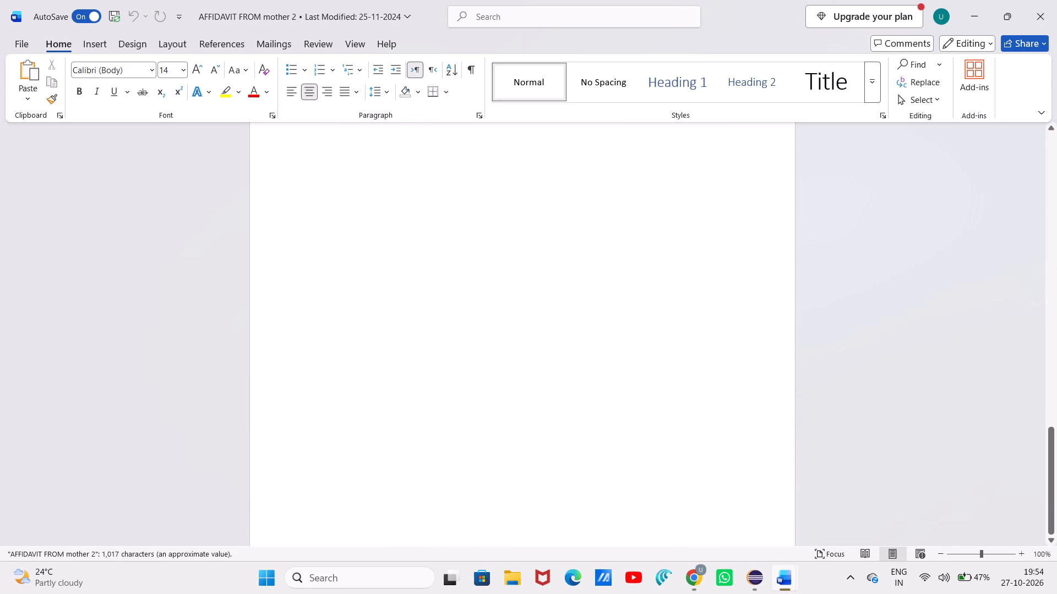
{"action": "scroll", "coordinate": [439, 329], "scroll_direction": "down", "scroll_amount": 4}
{"action": "scroll", "coordinate": [439, 329], "scroll_direction": "up", "scroll_amount": 16}
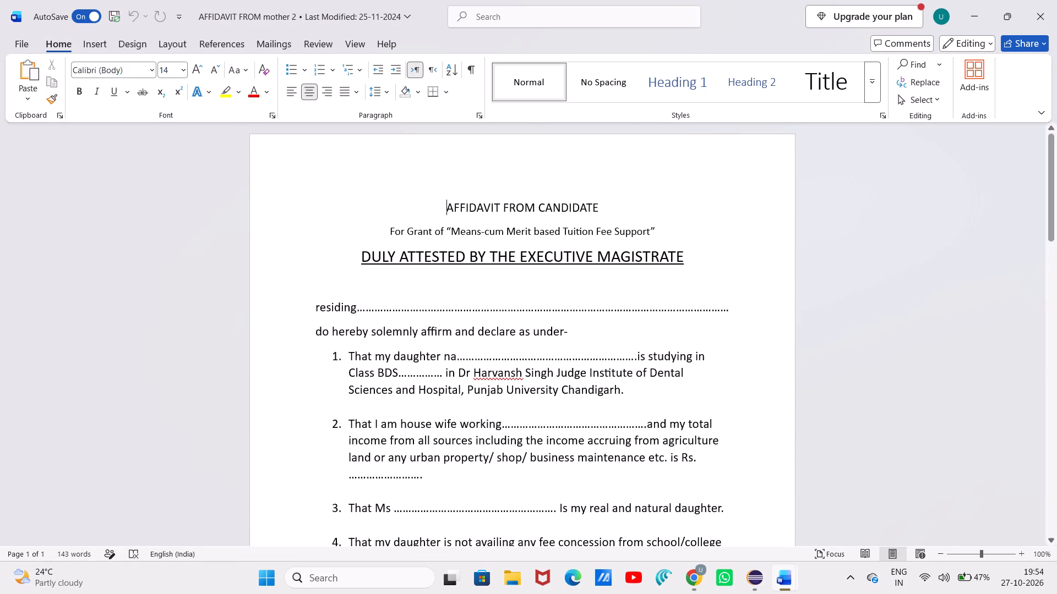
Open "AFFIDAVIT FROM mother.docx" from the OneDrive folder and look through its text.
{"action": "left_click", "coordinate": [35, 50]}
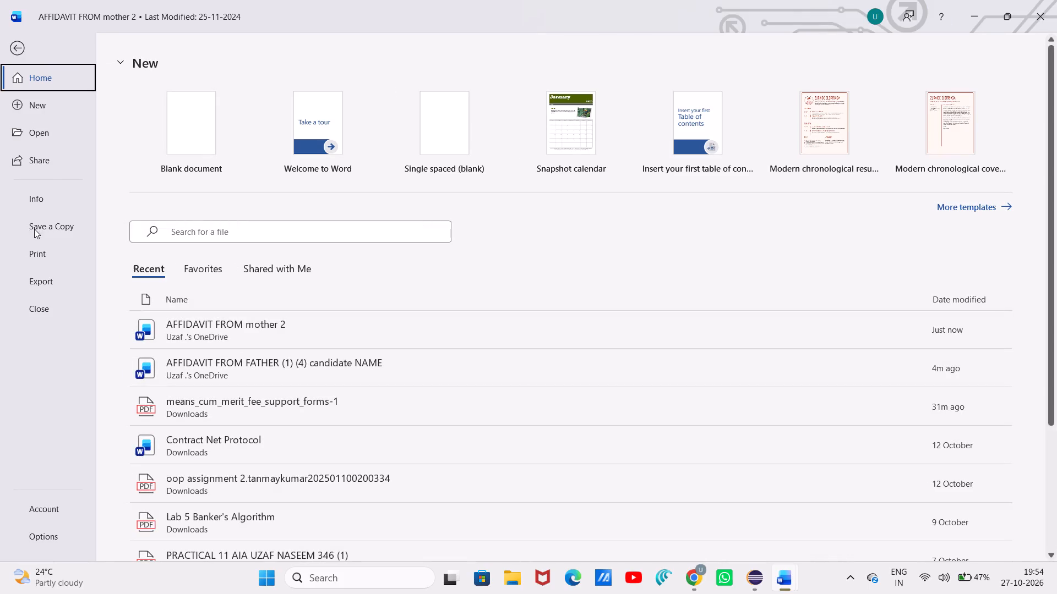
{"action": "double_click", "coordinate": [24, 126]}
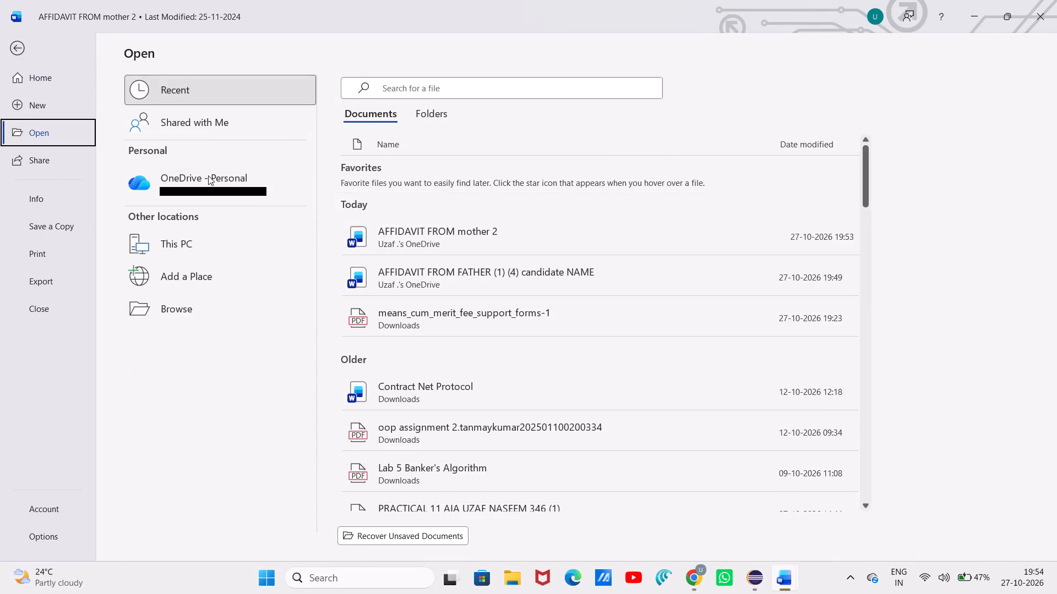
{"action": "left_click", "coordinate": [176, 313]}
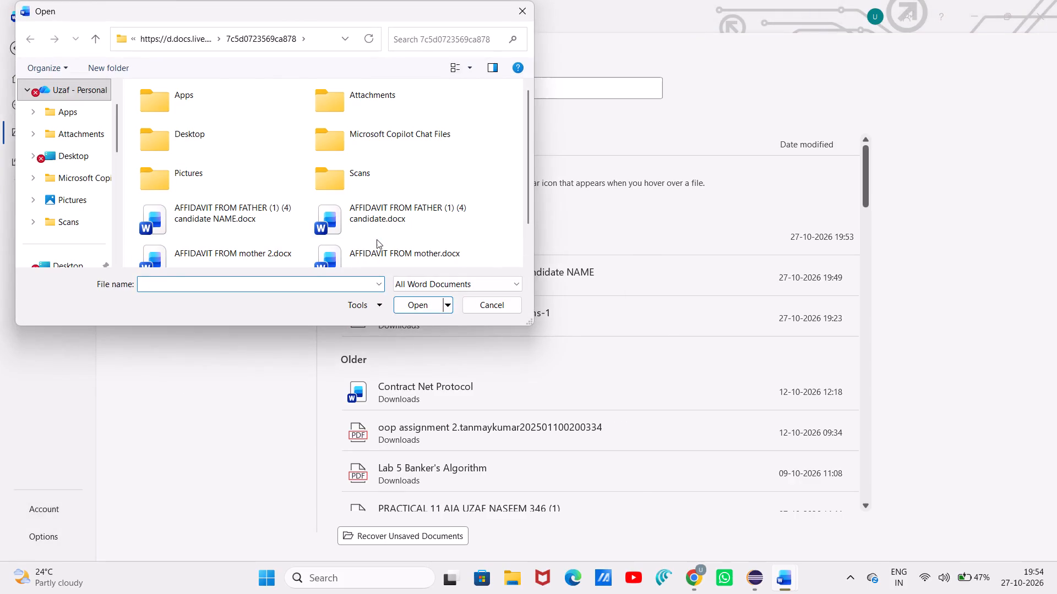
{"action": "double_click", "coordinate": [359, 252]}
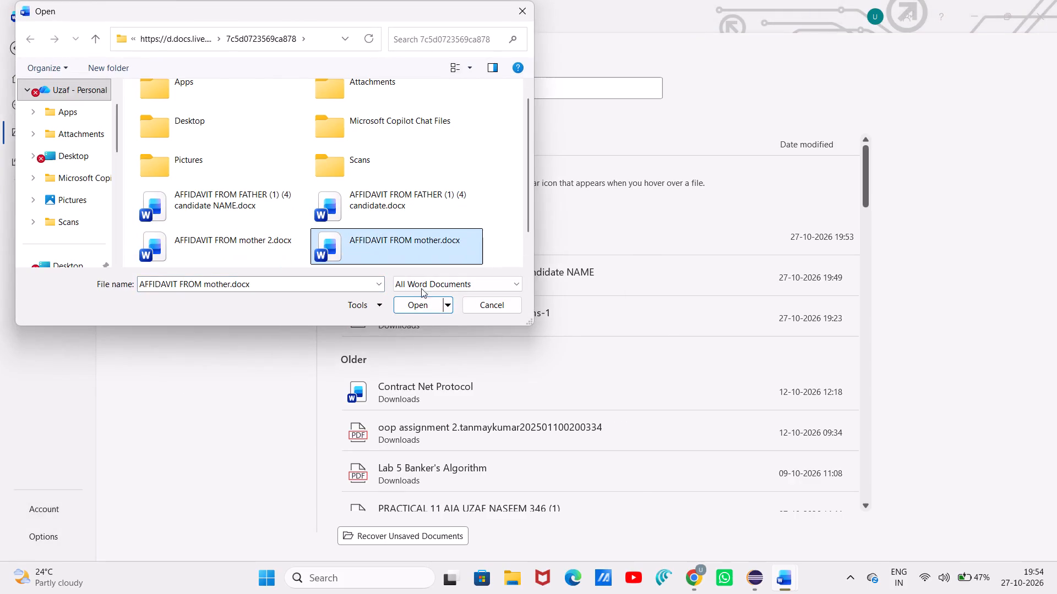
{"action": "left_click", "coordinate": [430, 305]}
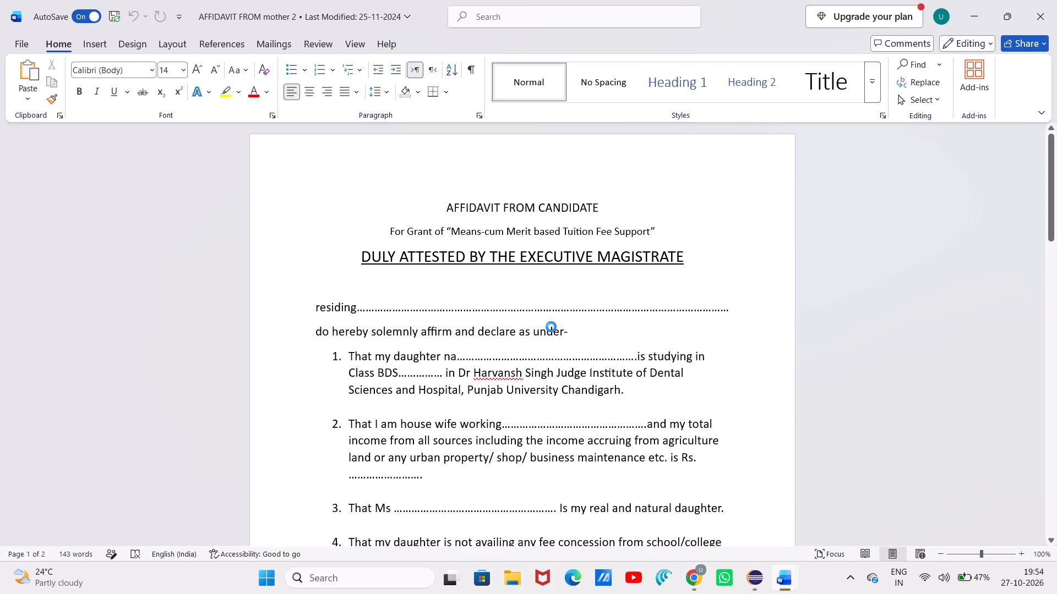
{"action": "scroll", "coordinate": [546, 347], "scroll_direction": "down", "scroll_amount": 3}
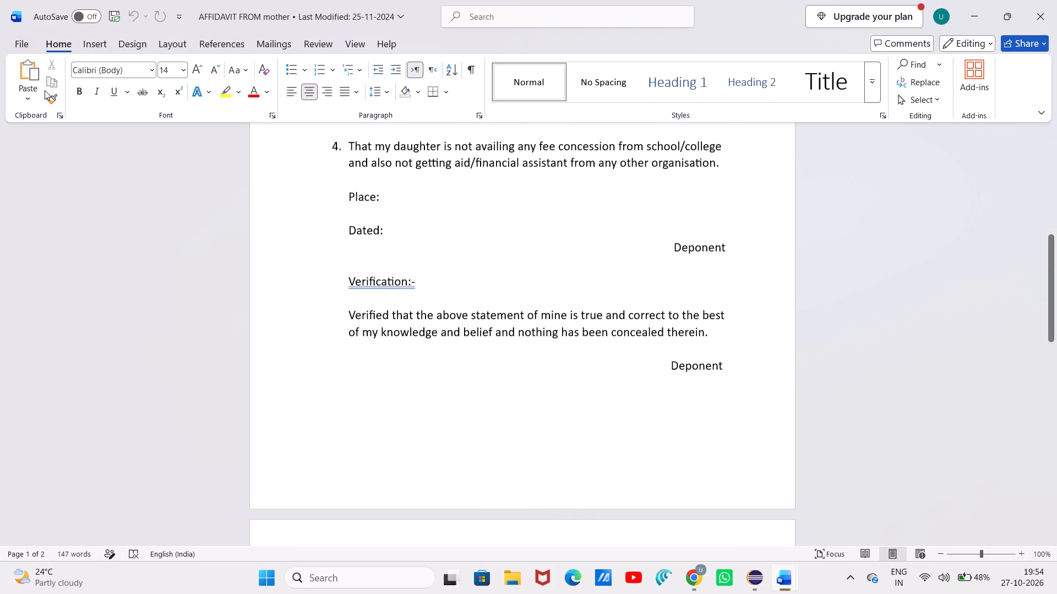
Browse for another document to open and search the Home location for files matching "AFF".
{"action": "left_click", "coordinate": [15, 47]}
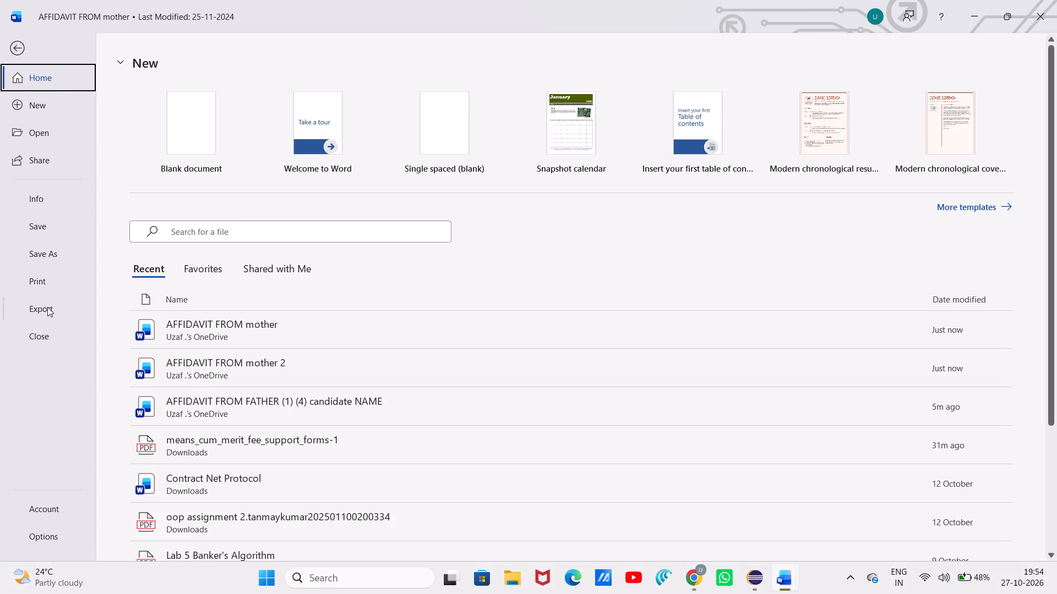
{"action": "double_click", "coordinate": [46, 130]}
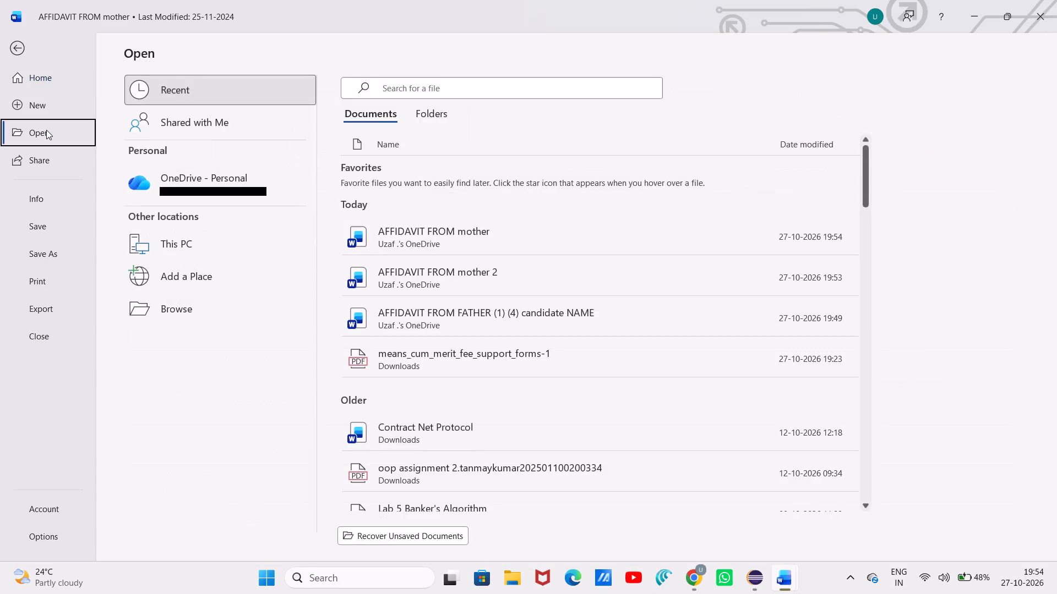
{"action": "double_click", "coordinate": [176, 323]}
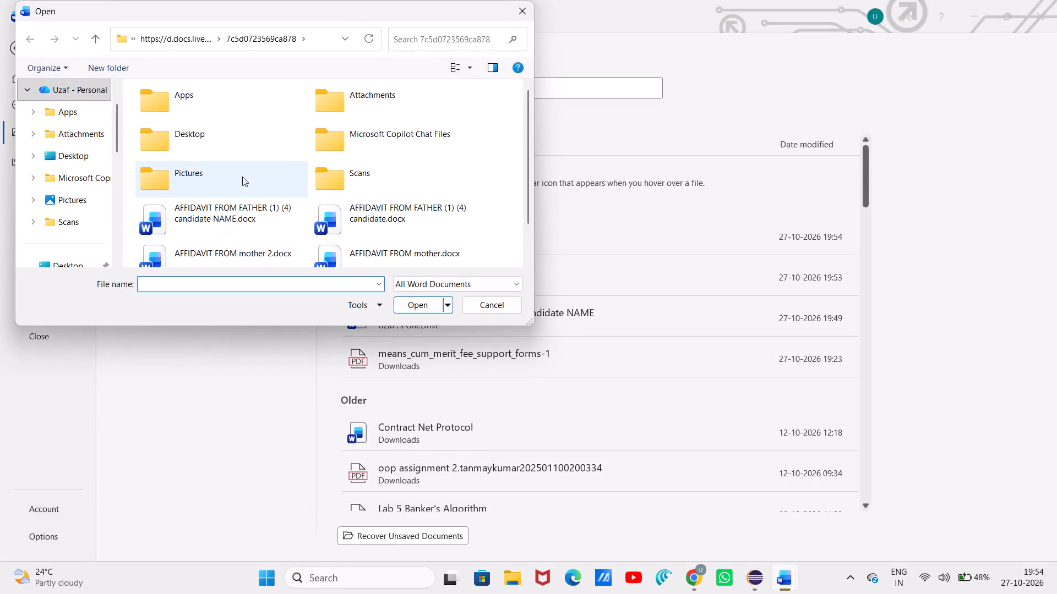
{"action": "scroll", "coordinate": [241, 163], "scroll_direction": "down", "scroll_amount": 1}
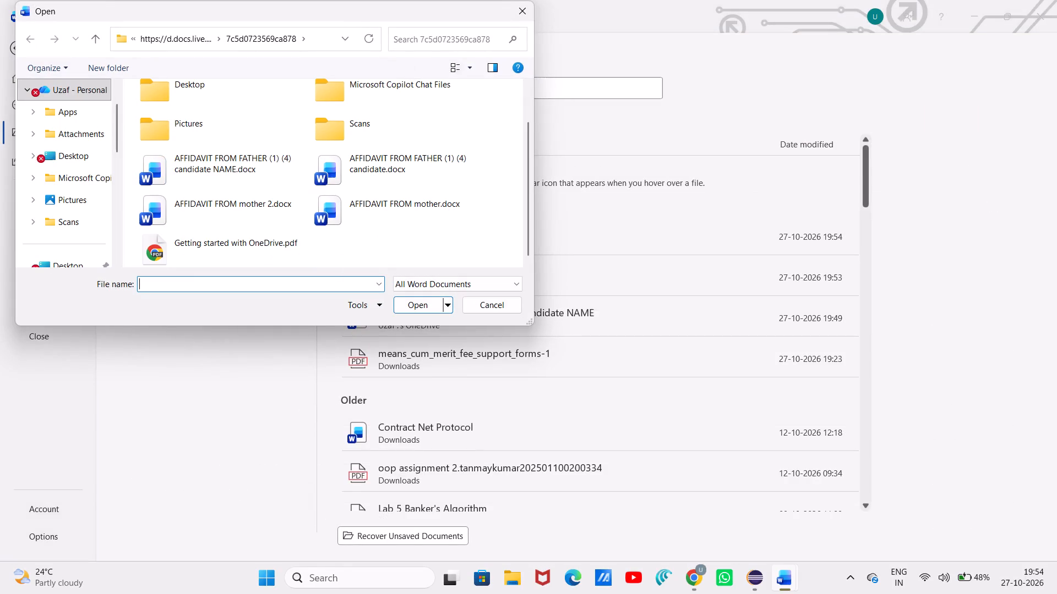
{"action": "left_click", "coordinate": [411, 39]}
{"action": "scroll", "coordinate": [31, 150], "scroll_direction": "up", "scroll_amount": 5}
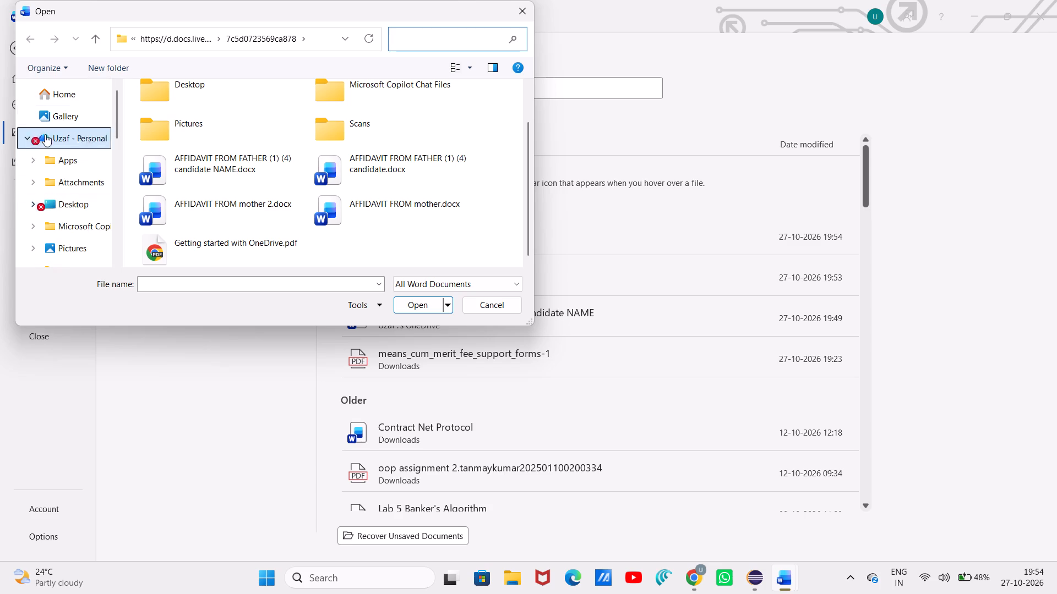
{"action": "left_click", "coordinate": [79, 93]}
{"action": "left_click", "coordinate": [450, 38]}
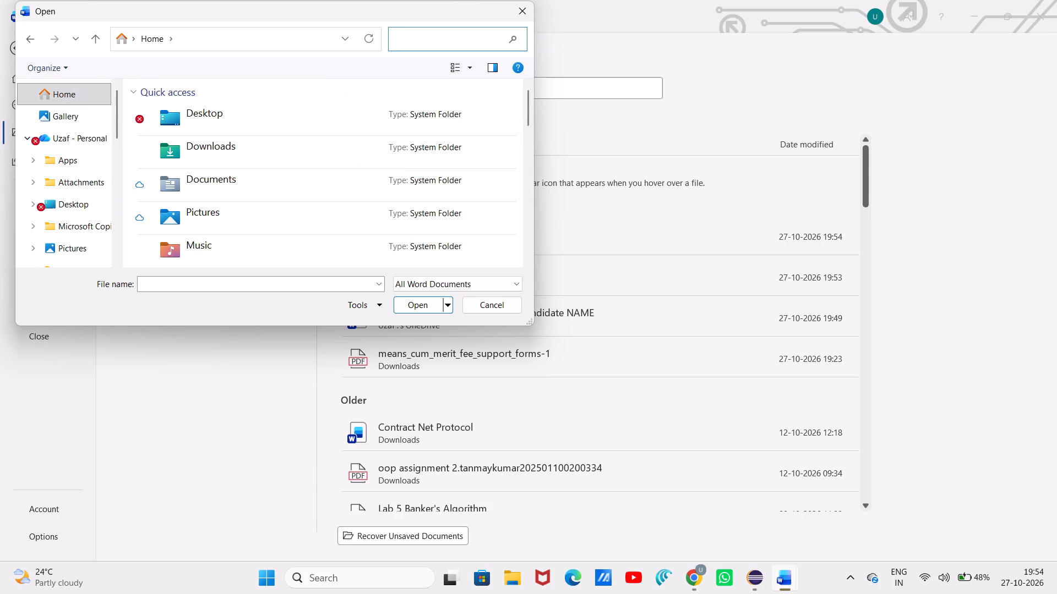
{"action": "key", "text": "i"}
{"action": "key", "text": "BackSpace"}
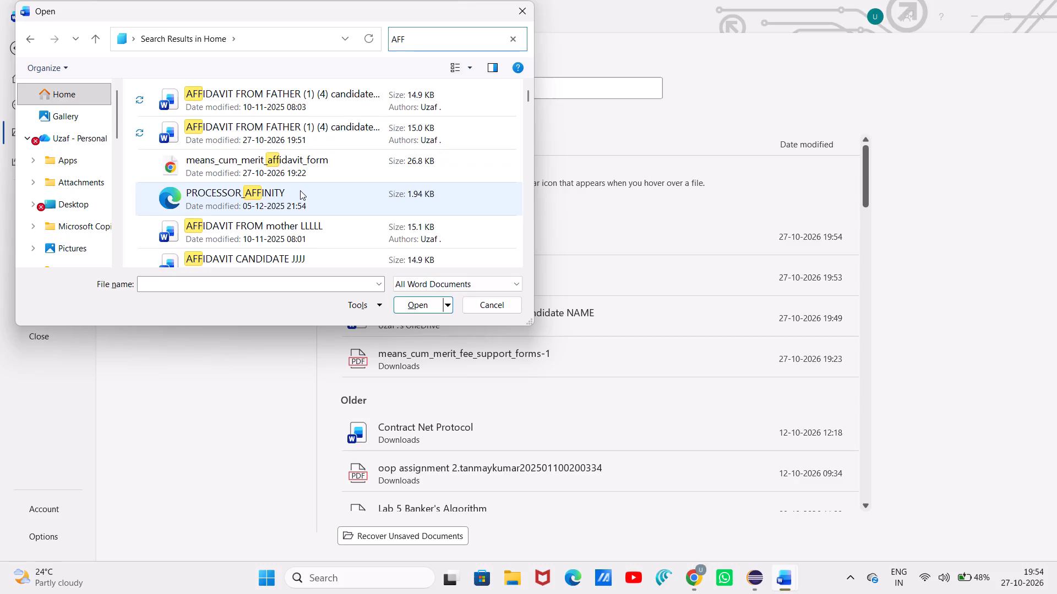
Open the document "AFFIDAVIT FROM mother LLLLL" from the search results.
{"action": "scroll", "coordinate": [300, 190], "scroll_direction": "down", "scroll_amount": 1}
{"action": "scroll", "coordinate": [286, 128], "scroll_direction": "up", "scroll_amount": 1}
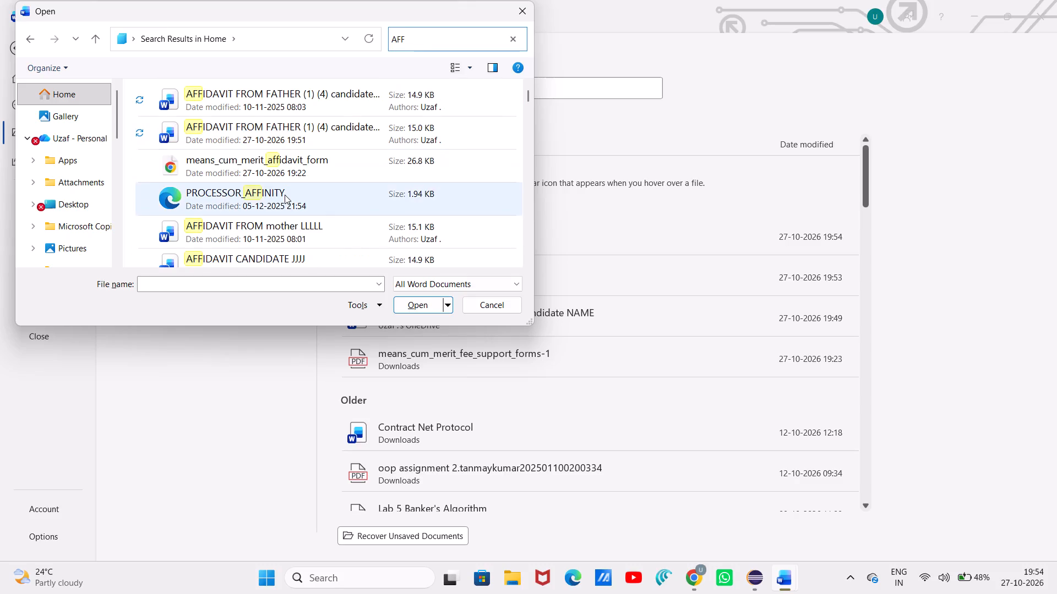
{"action": "scroll", "coordinate": [287, 225], "scroll_direction": "down", "scroll_amount": 3}
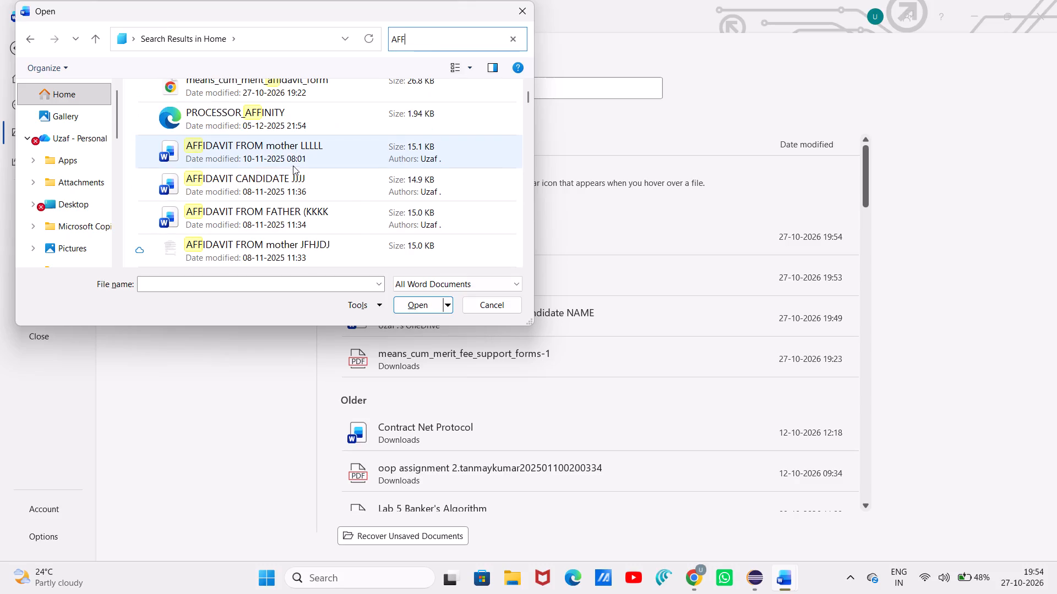
{"action": "double_click", "coordinate": [293, 159]}
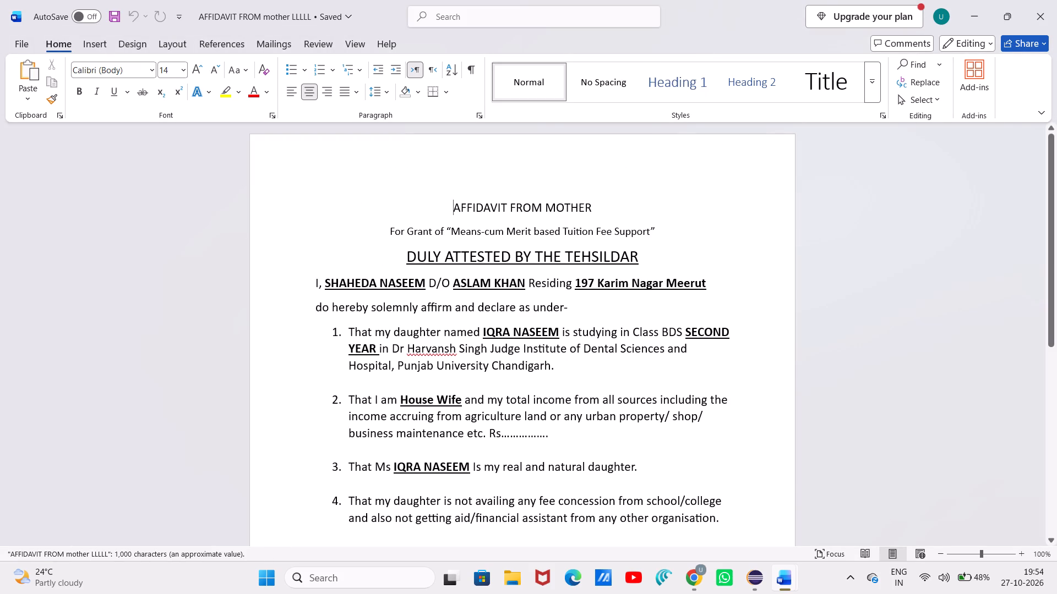
Replace "SECOND" with "THIRD" before "YEAR" in item 1 of the mother's affidavit.
{"action": "scroll", "coordinate": [551, 318], "scroll_direction": "down", "scroll_amount": 1}
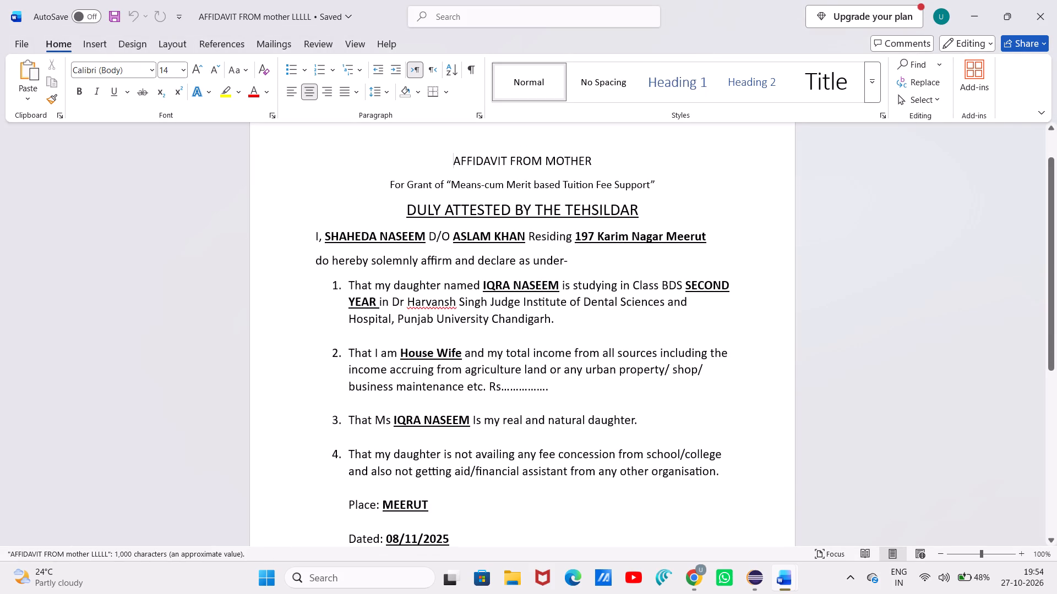
{"action": "left_click", "coordinate": [731, 288]}
{"action": "key", "text": "BackSpace"}
{"action": "key", "text": "BackSpace"}
{"action": "key", "text": "BackSpace"}
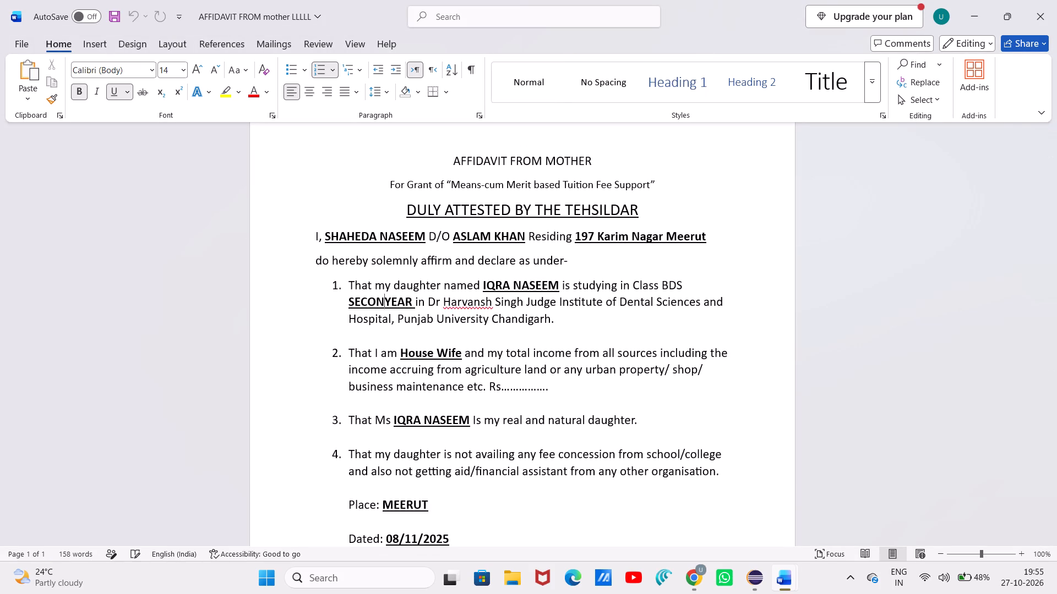
{"action": "key", "text": "BackSpace"}
{"action": "key", "text": "BackSpace"}
{"action": "key", "text": "BackSpace"}
{"action": "key", "text": "BackSpace"}
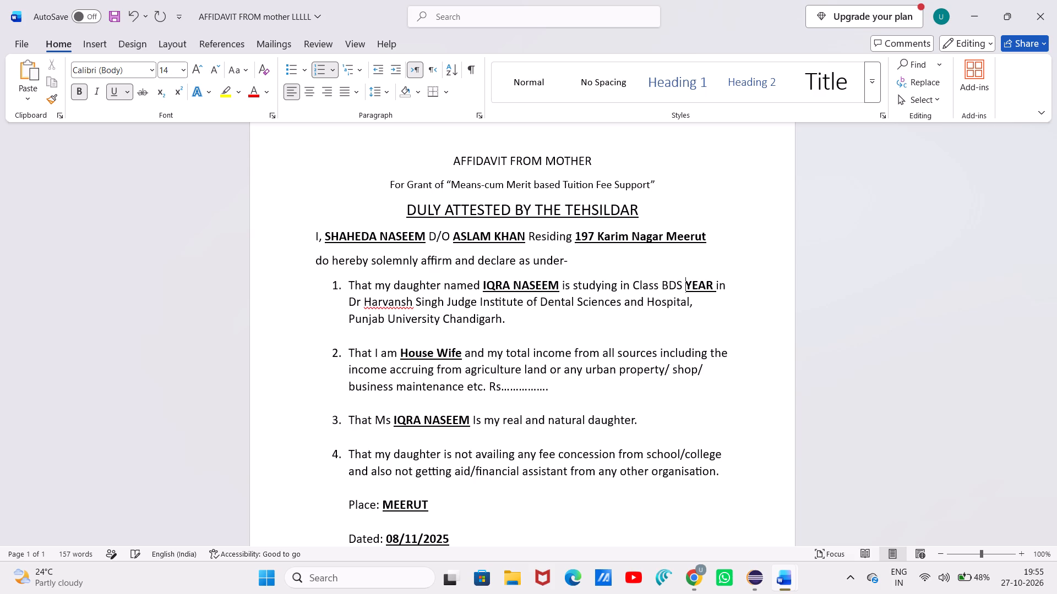
{"action": "type", "text": "THIRD"}
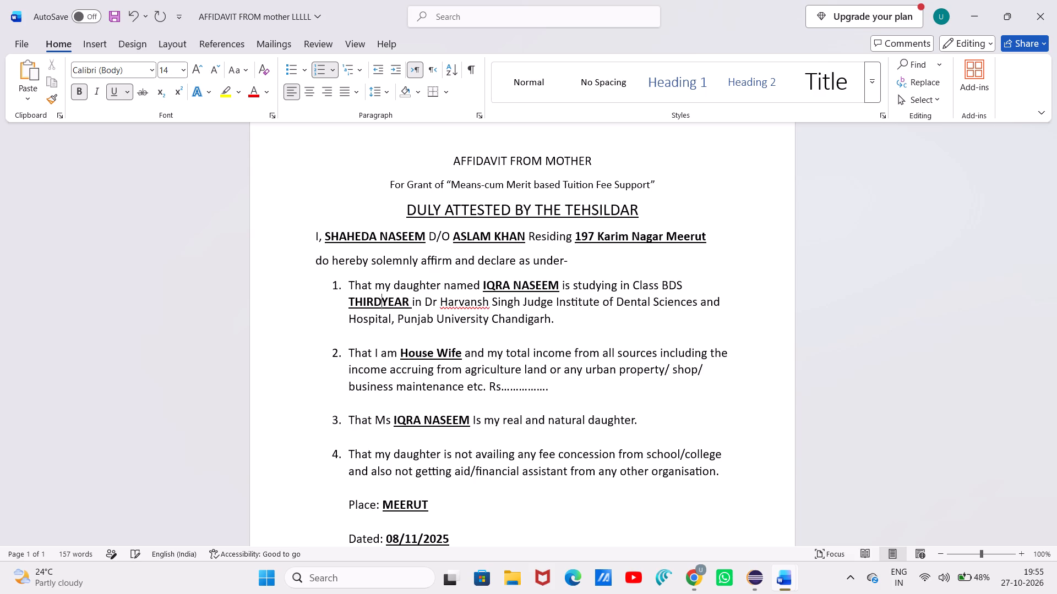
{"action": "key", "text": "space"}
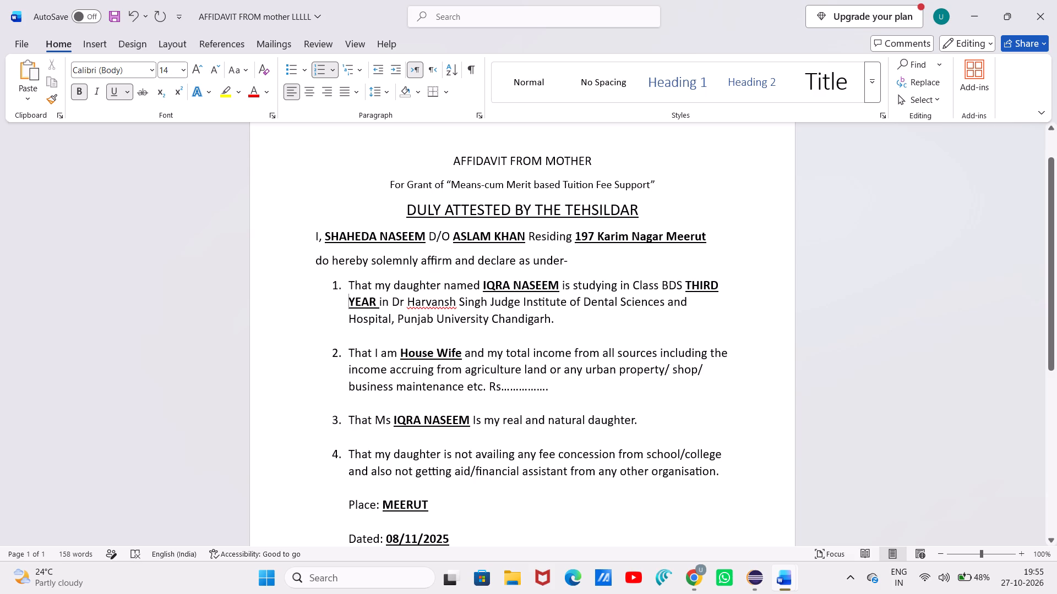
Change the date on the "Dated:" line below "Place" in the mother's affidavit to 28/10/2026.
{"action": "scroll", "coordinate": [554, 389], "scroll_direction": "down", "scroll_amount": 1}
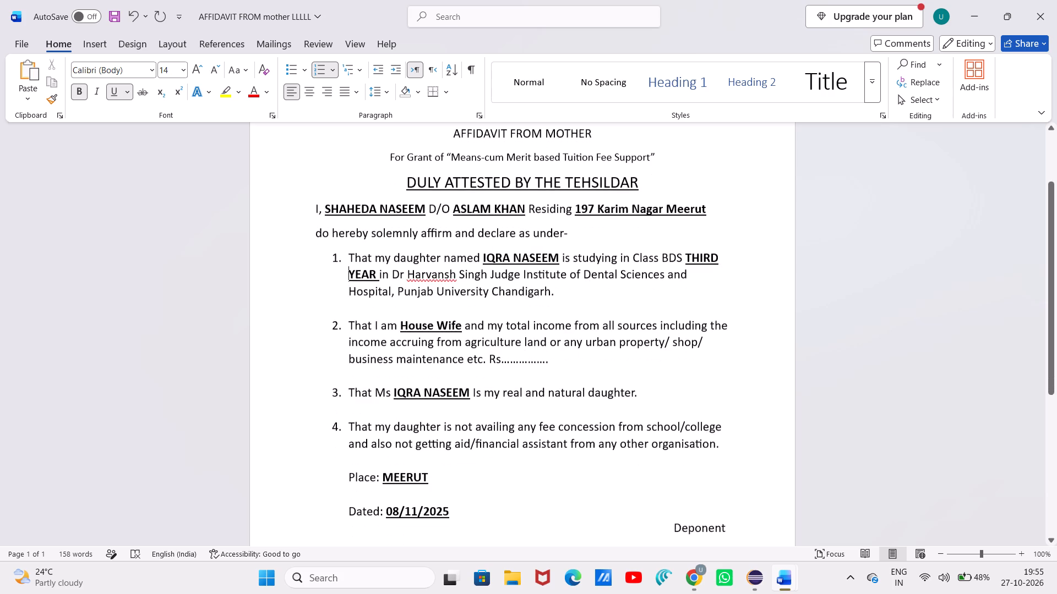
{"action": "scroll", "coordinate": [554, 389], "scroll_direction": "down", "scroll_amount": 2}
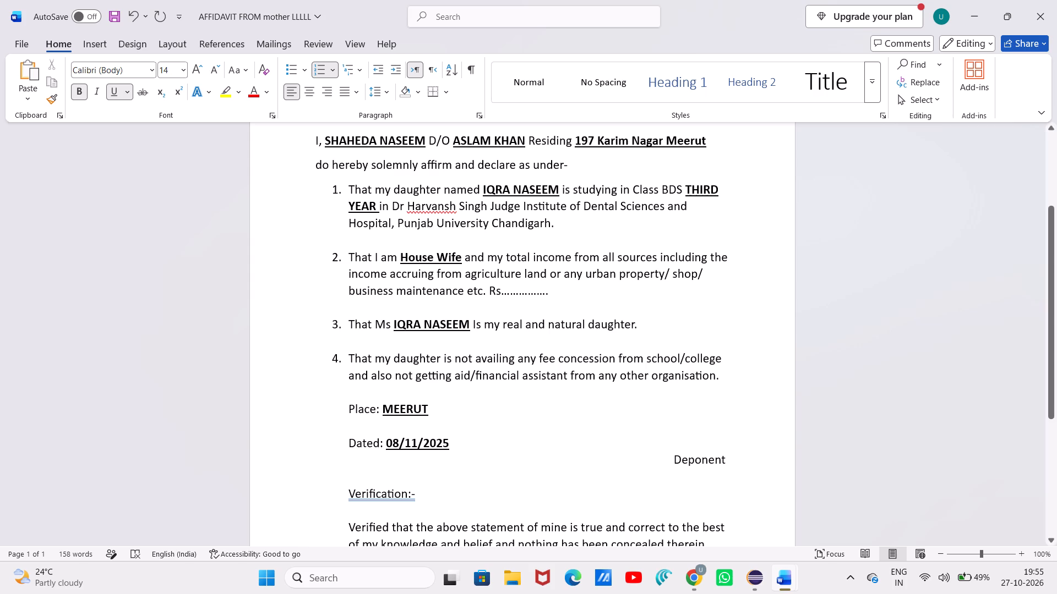
{"action": "left_click", "coordinate": [395, 438]}
{"action": "key", "text": "Right"}
{"action": "key", "text": "BackSpace"}
{"action": "key", "text": "BackSpace"}
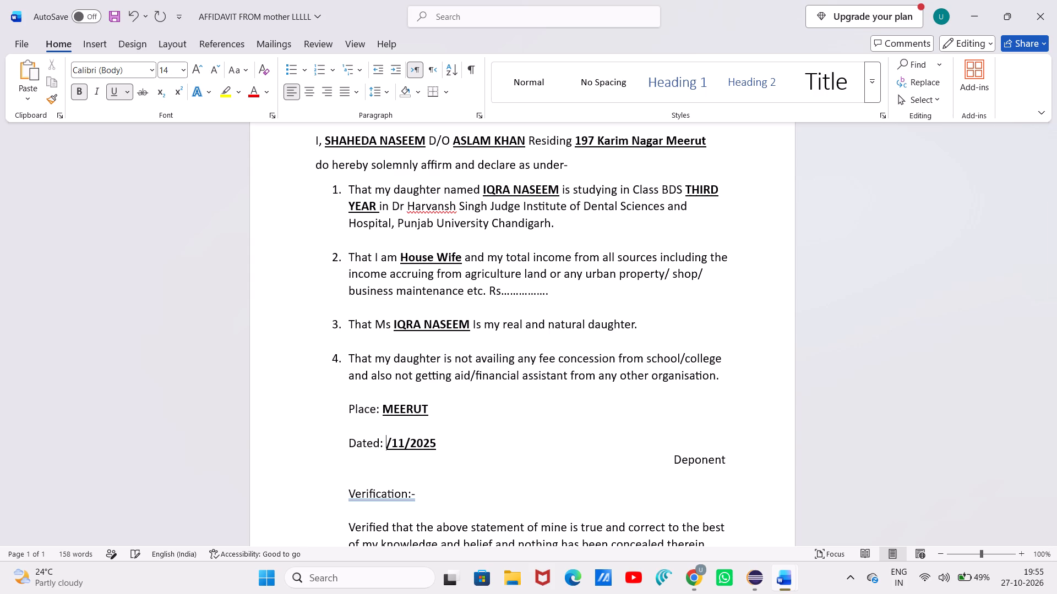
{"action": "type", "text": "26"}
{"action": "key", "text": "BackSpace"}
{"action": "key", "text": "8"}
{"action": "key", "text": "Right"}
{"action": "key", "text": "Right"}
{"action": "key", "text": "Right"}
{"action": "key", "text": "BackSpace"}
{"action": "key", "text": "0"}
{"action": "key", "text": "Right"}
{"action": "key", "text": "Right"}
{"action": "key", "text": "Right"}
{"action": "key", "text": "Right"}
{"action": "key", "text": "Right"}
{"action": "key", "text": "BackSpace"}
{"action": "key", "text": "6"}
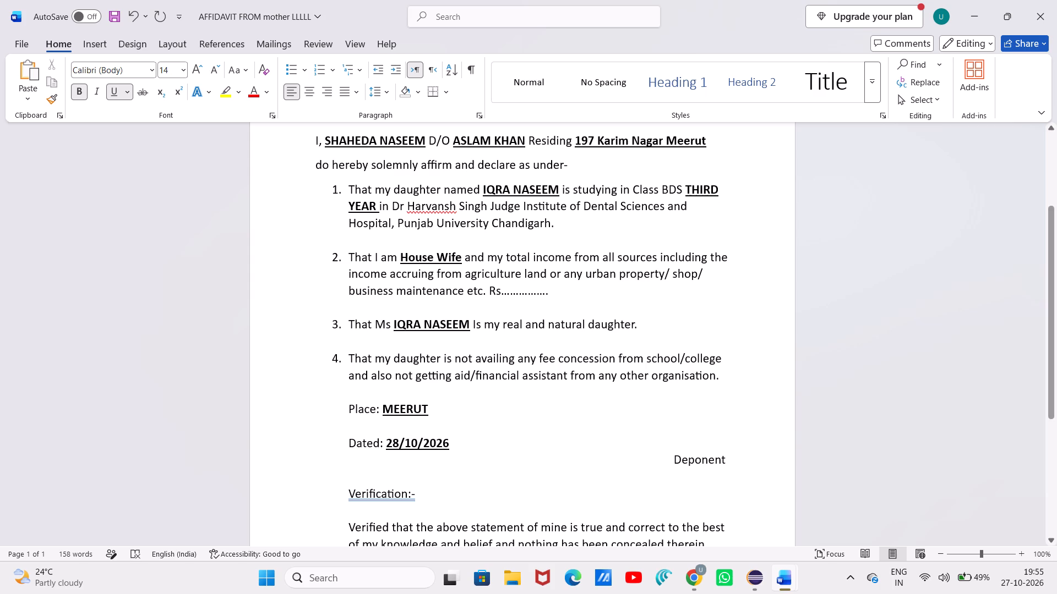
Make the "Verification:-" heading bold.
{"action": "left_click_drag", "start_coordinate": [419, 489], "coordinate": [392, 482]}
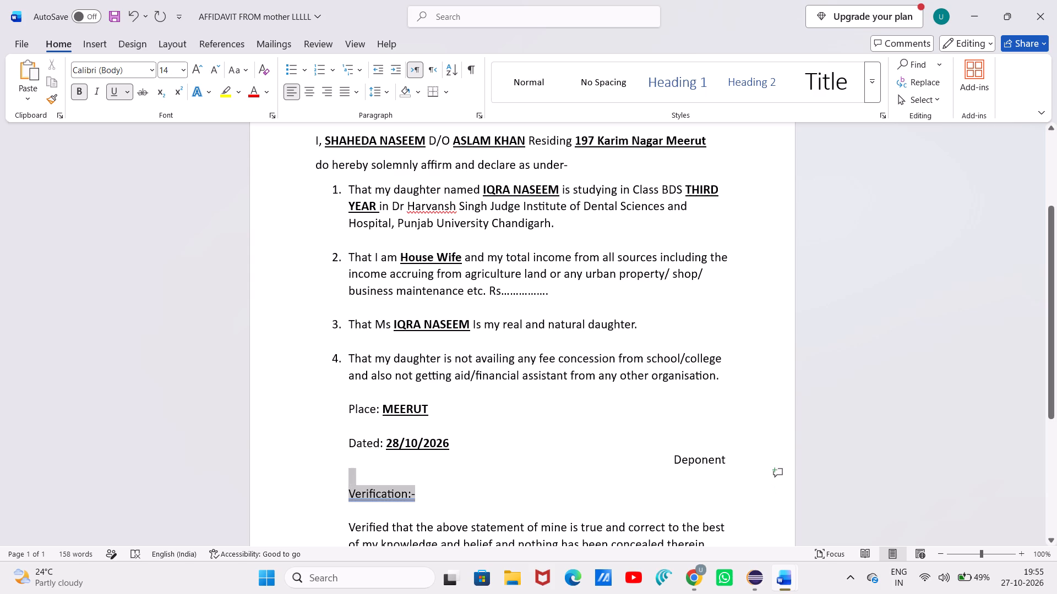
{"action": "left_click_drag", "start_coordinate": [392, 482], "coordinate": [351, 493]}
{"action": "left_click_drag", "start_coordinate": [351, 493], "coordinate": [347, 492]}
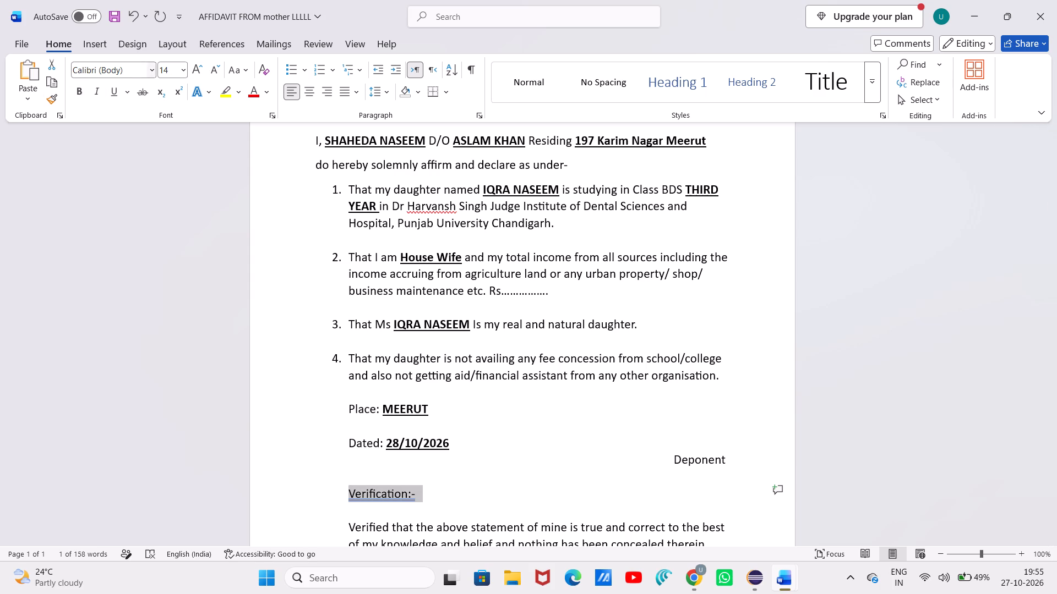
{"action": "left_click", "coordinate": [81, 86]}
{"action": "left_click", "coordinate": [869, 375]}
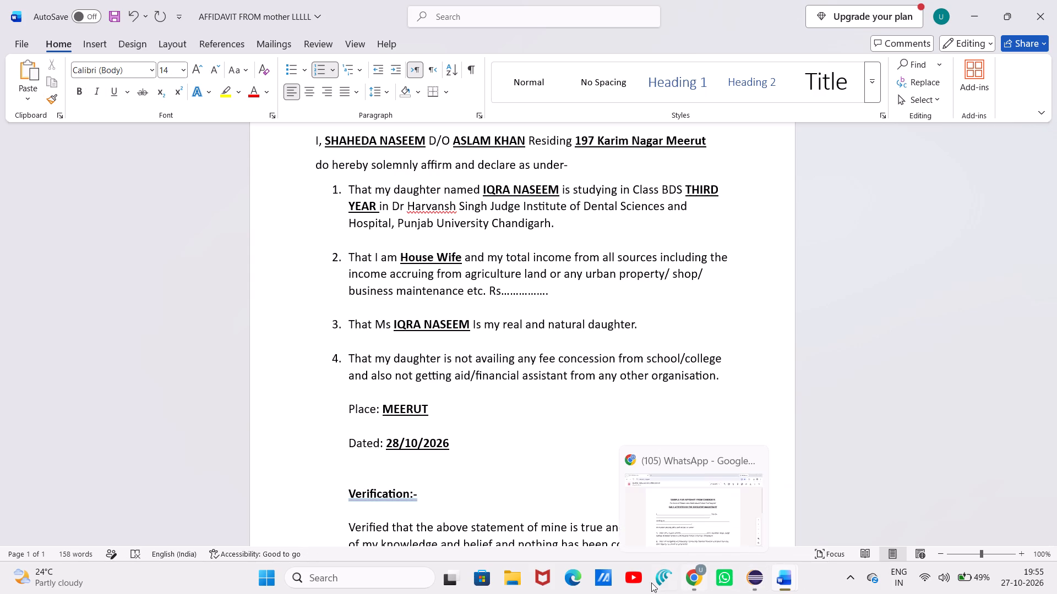
Open the candidate's affidavit PDF from the recent files in File Explorer and examine its text and layout for comparison.
{"action": "double_click", "coordinate": [515, 576]}
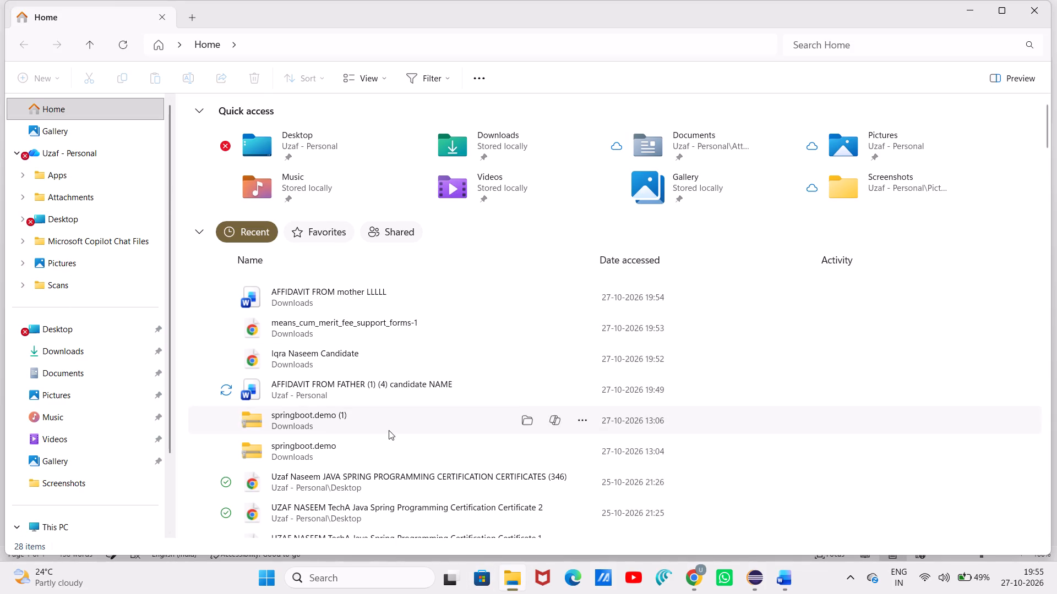
{"action": "double_click", "coordinate": [358, 369]}
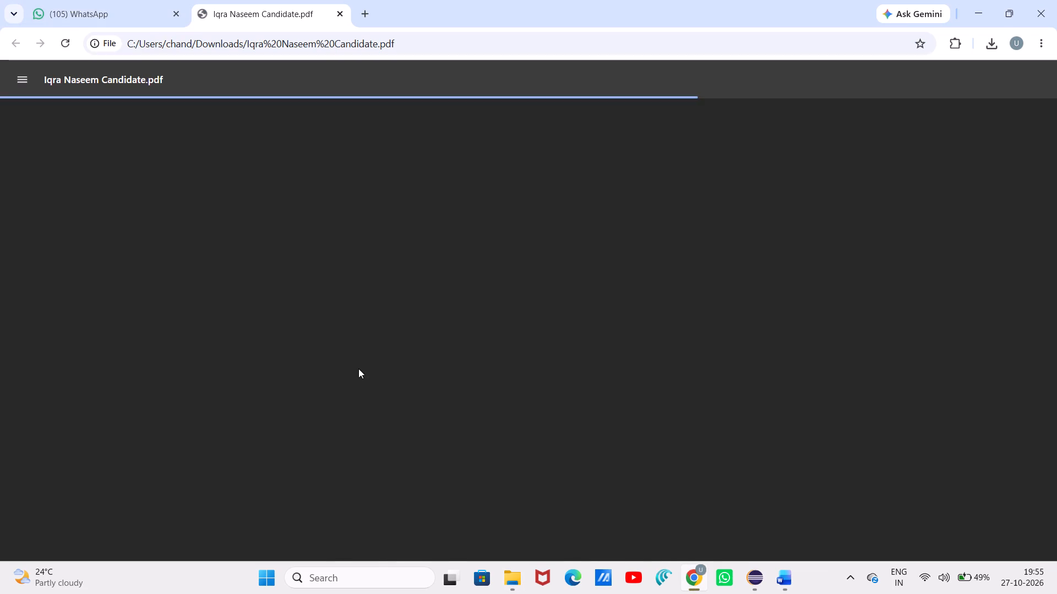
{"action": "scroll", "coordinate": [358, 369], "scroll_direction": "down", "scroll_amount": 1}
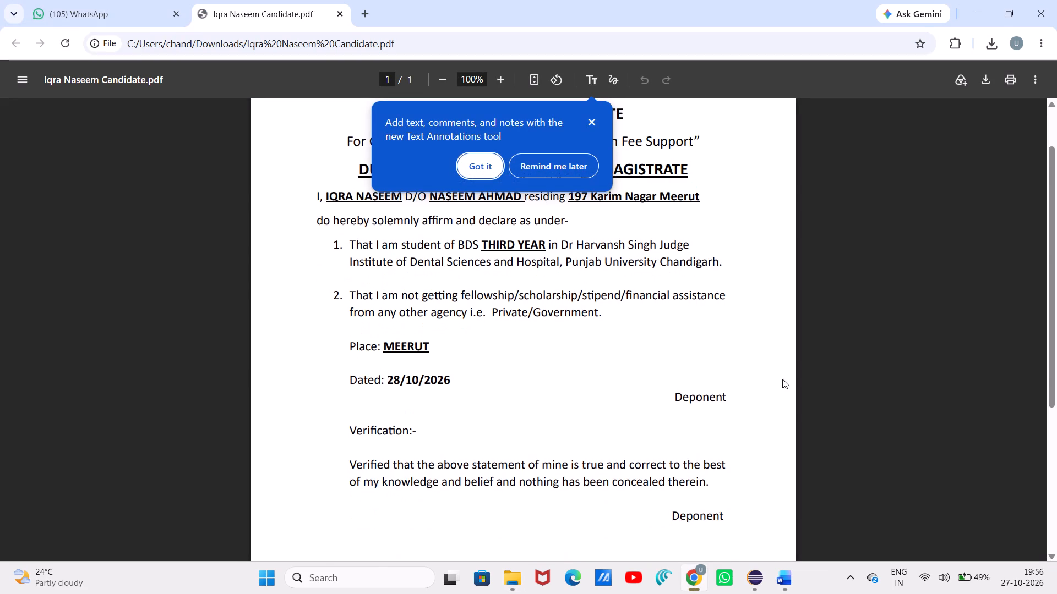
{"action": "scroll", "coordinate": [834, 384], "scroll_direction": "up", "scroll_amount": 4}
{"action": "scroll", "coordinate": [736, 291], "scroll_direction": "down", "scroll_amount": 5}
{"action": "scroll", "coordinate": [736, 291], "scroll_direction": "up", "scroll_amount": 3}
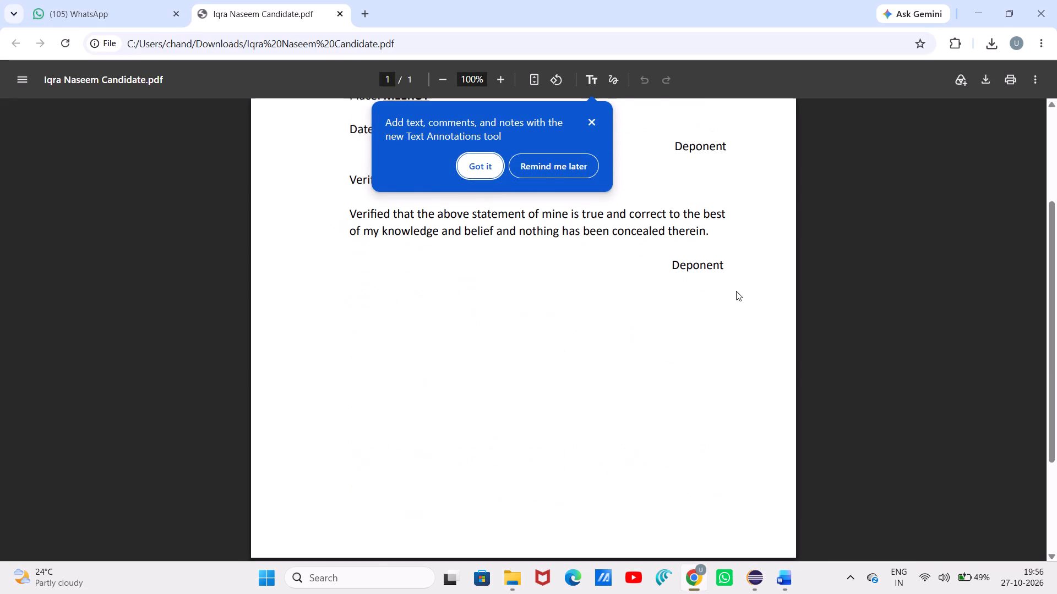
{"action": "scroll", "coordinate": [736, 291], "scroll_direction": "up", "scroll_amount": 5}
{"action": "left_click", "coordinate": [585, 110]}
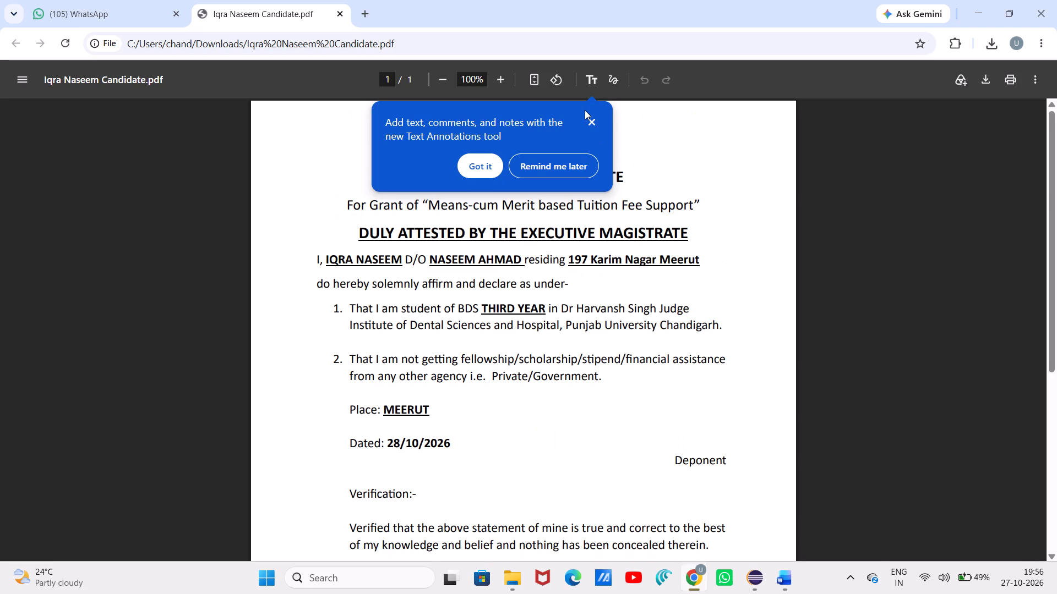
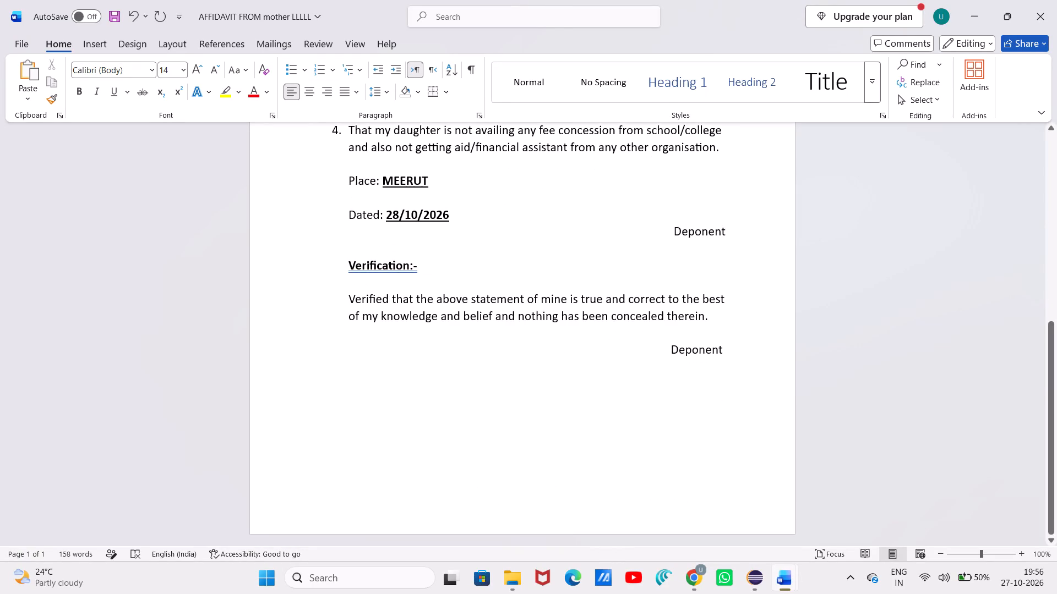
Export the completed mother's affidavit as a PDF document.
{"action": "scroll", "coordinate": [557, 307], "scroll_direction": "up", "scroll_amount": 4}
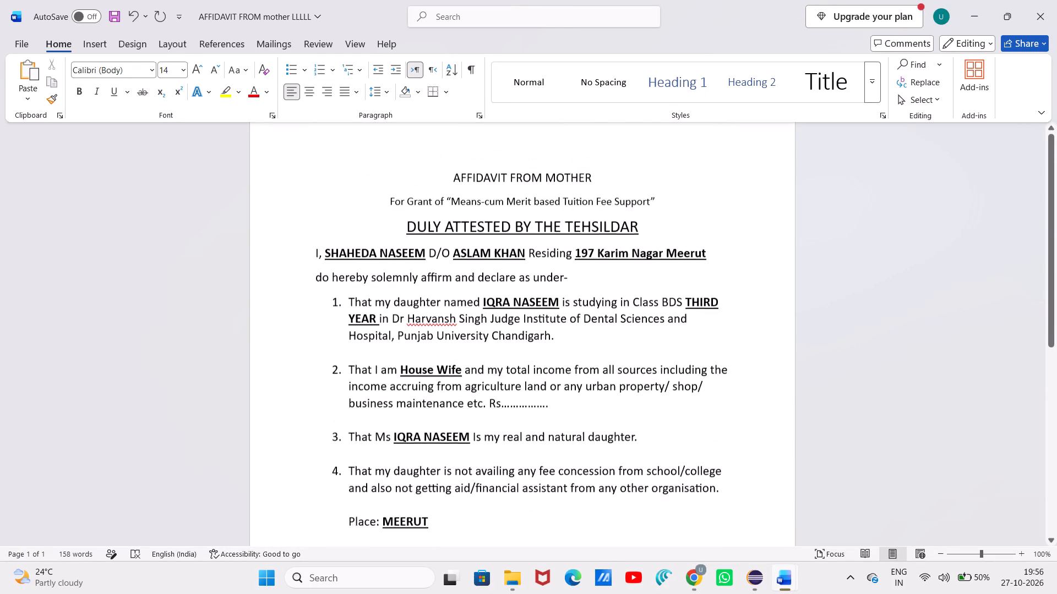
{"action": "scroll", "coordinate": [557, 307], "scroll_direction": "up", "scroll_amount": 1}
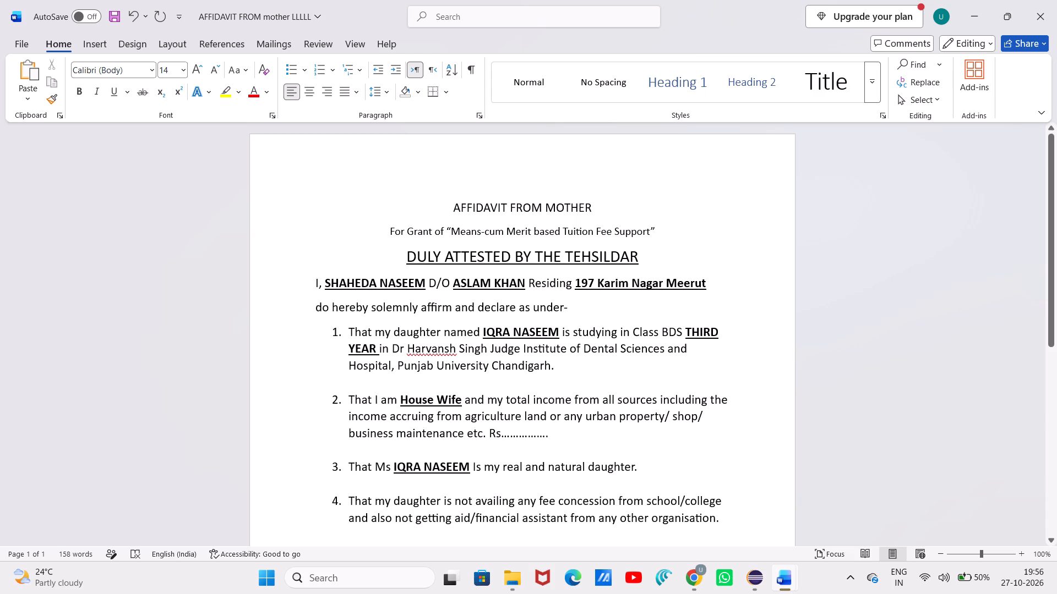
{"action": "left_click", "coordinate": [25, 42]}
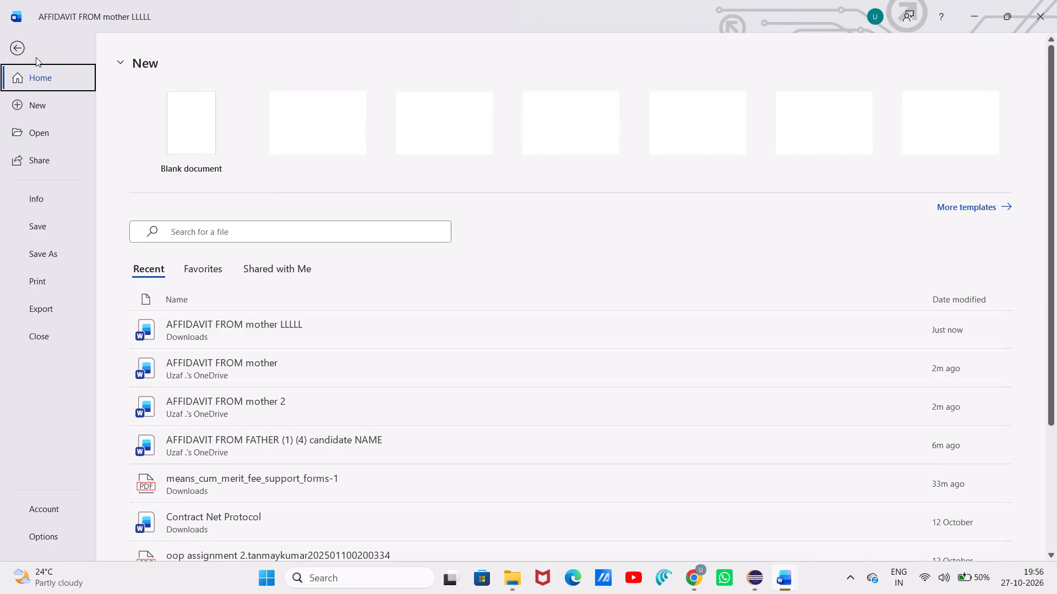
{"action": "left_click", "coordinate": [47, 313]}
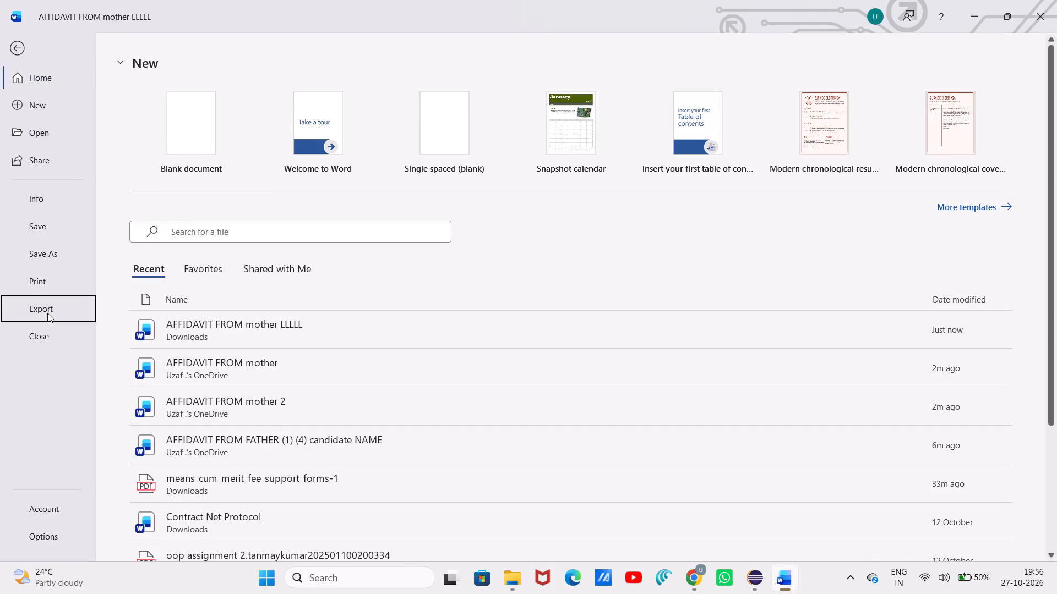
{"action": "double_click", "coordinate": [239, 100]}
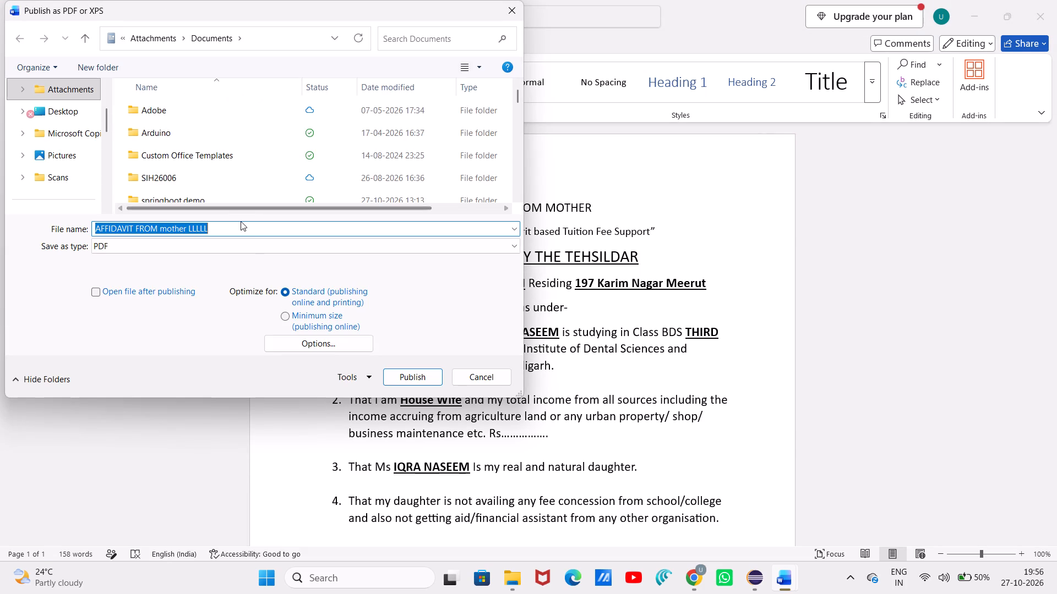
Publish the mother's affidavit as a PDF in Documents, naming it with the candidate's full name followed by "Mother".
{"action": "key", "text": "BackSpace"}
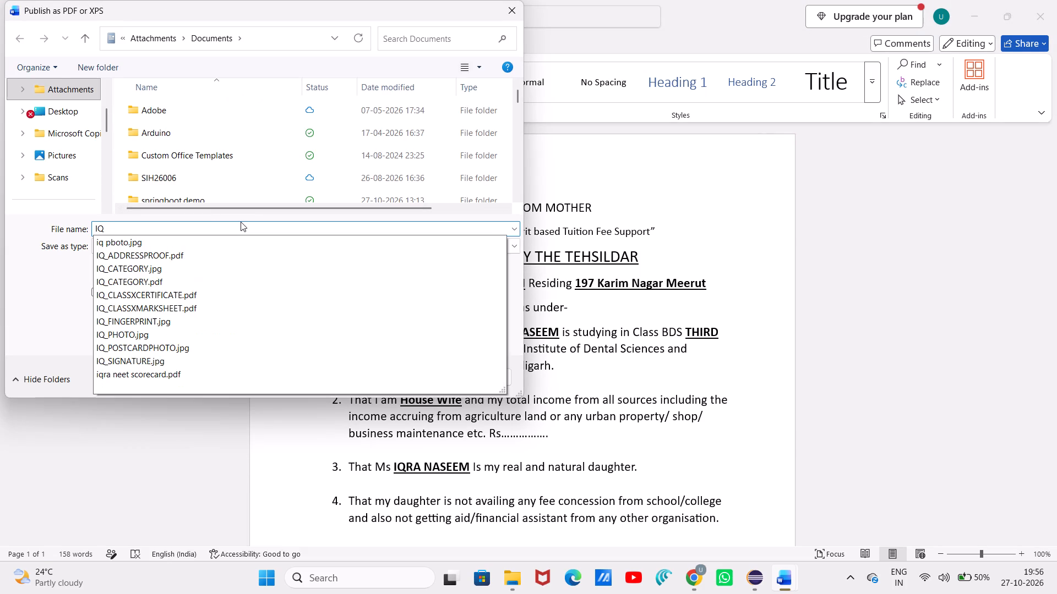
{"action": "type", "text": "qt"}
{"action": "key", "text": "BackSpace"}
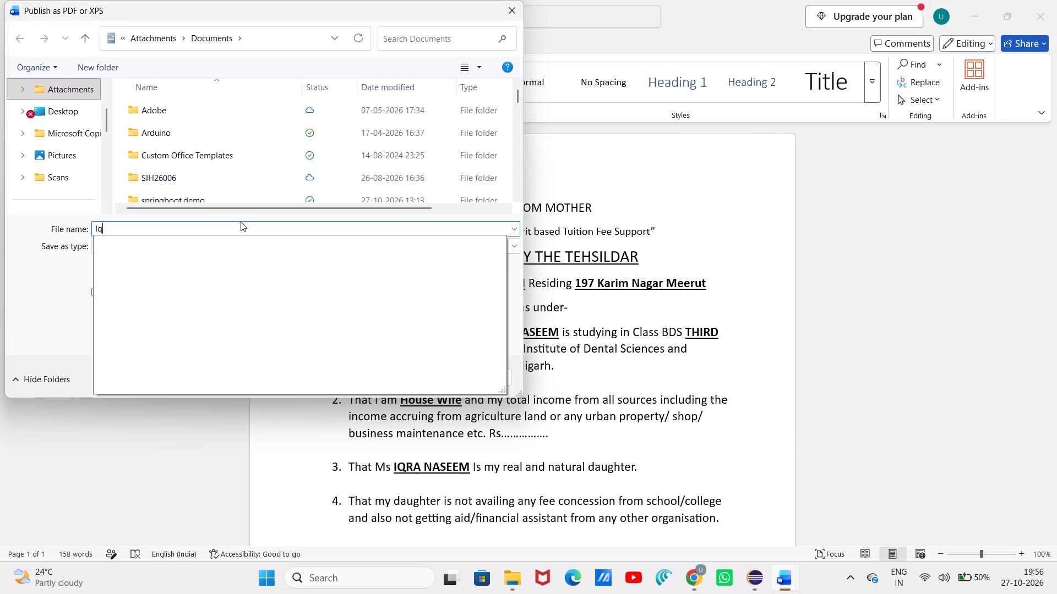
{"action": "type", "text": "ra"}
{"action": "key", "text": "space"}
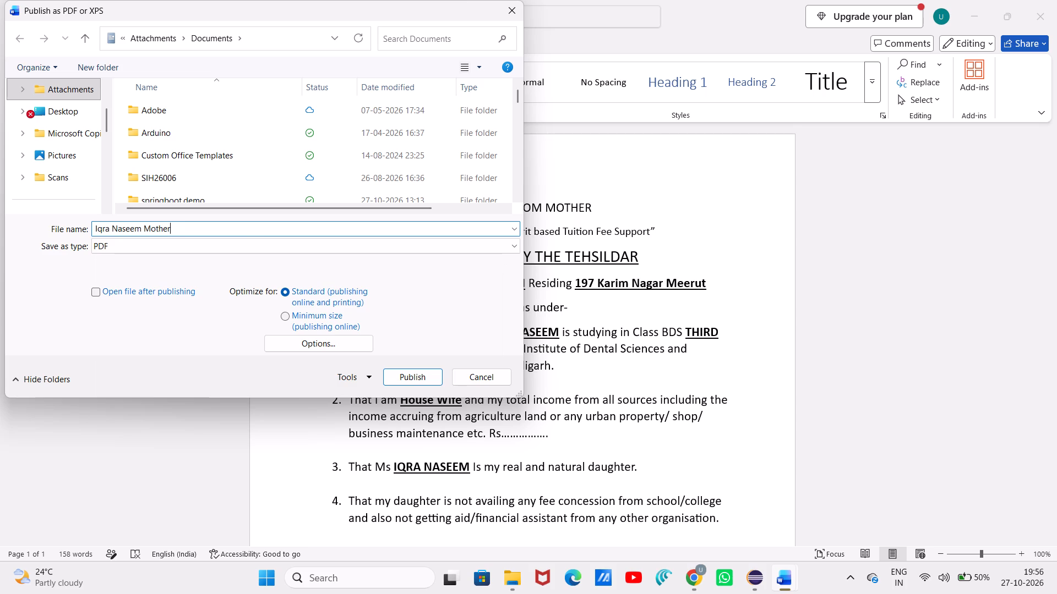
{"action": "key", "text": "Return"}
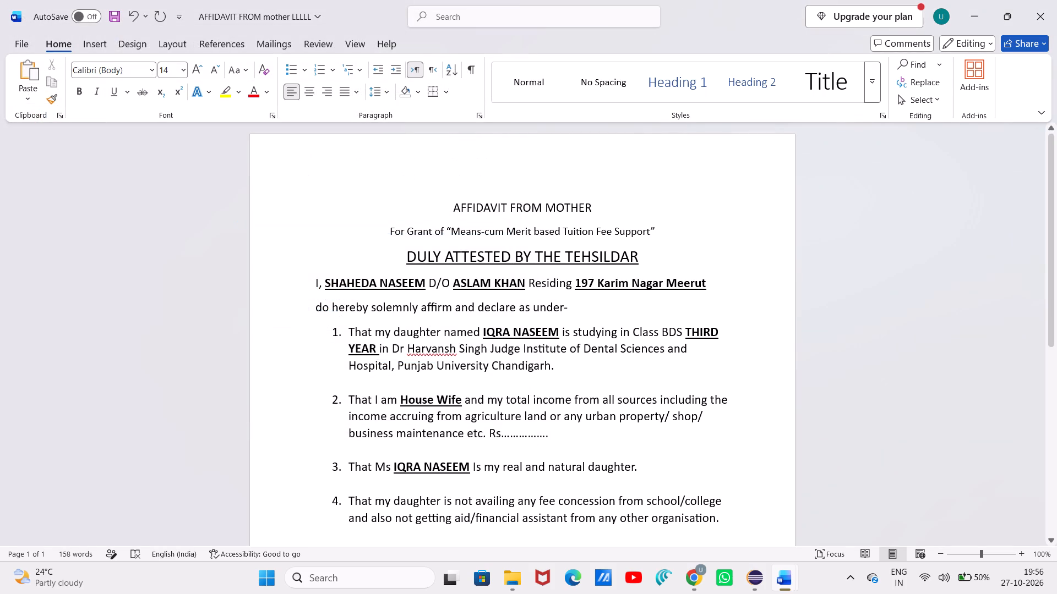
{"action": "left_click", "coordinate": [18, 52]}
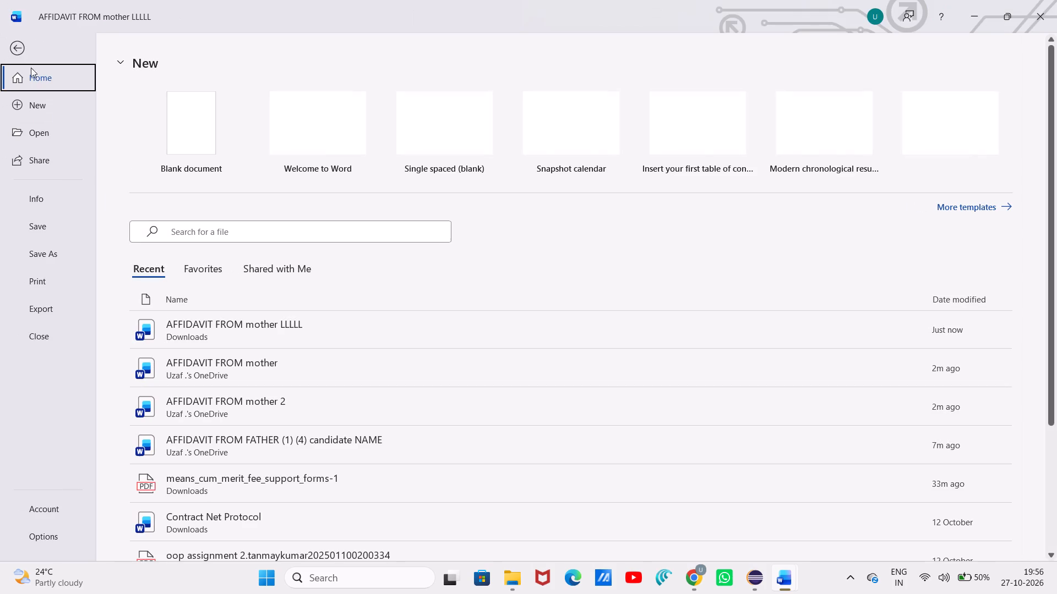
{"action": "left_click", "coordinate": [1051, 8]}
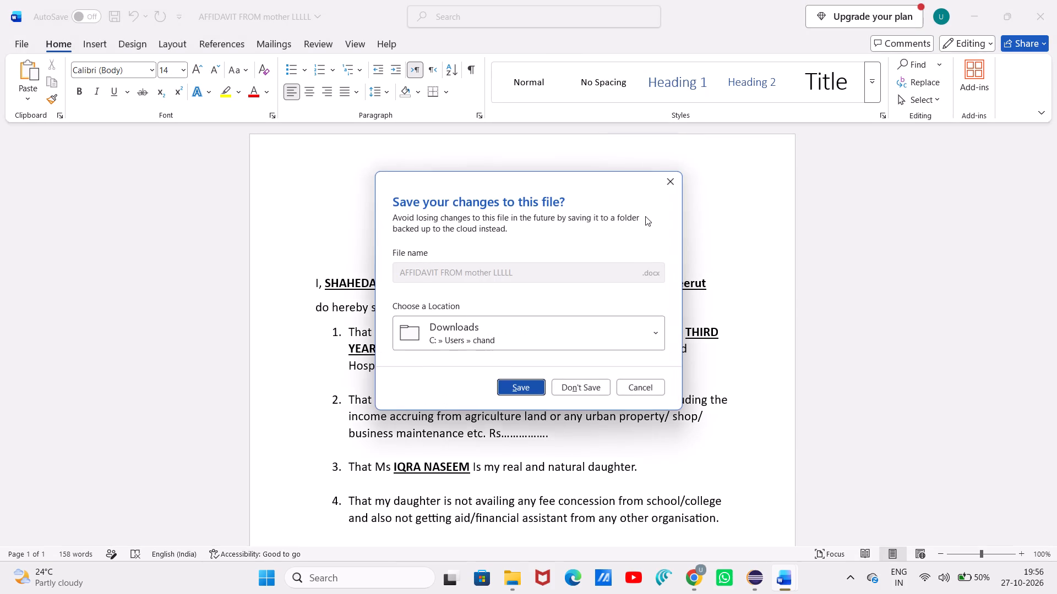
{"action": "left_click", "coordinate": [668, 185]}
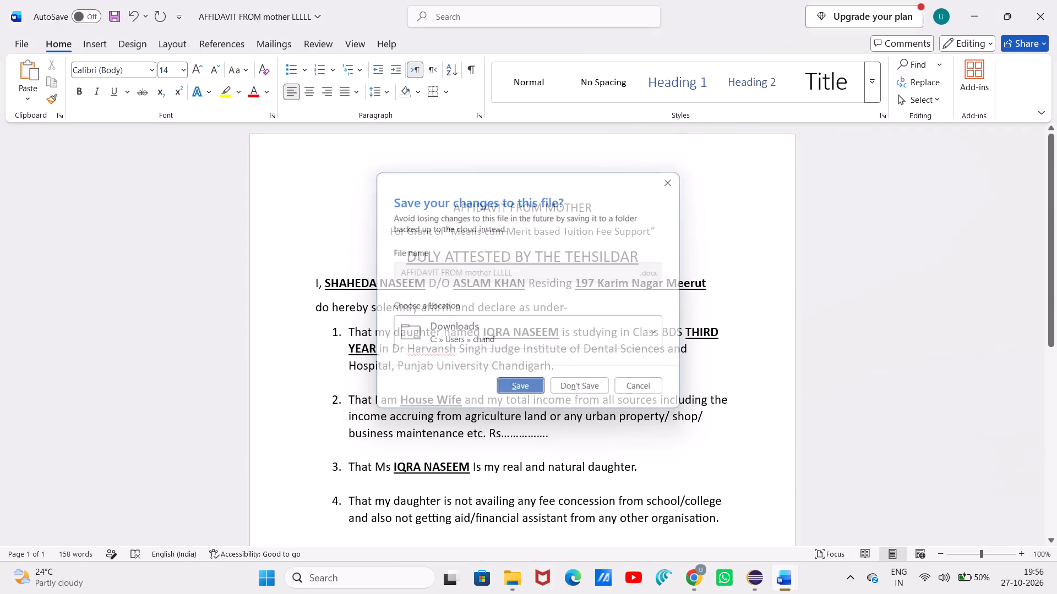
Set the title "AFFIDAVIT FROM MOTHER" to font size 18 and make it bold.
{"action": "left_click_drag", "start_coordinate": [454, 208], "coordinate": [631, 207]}
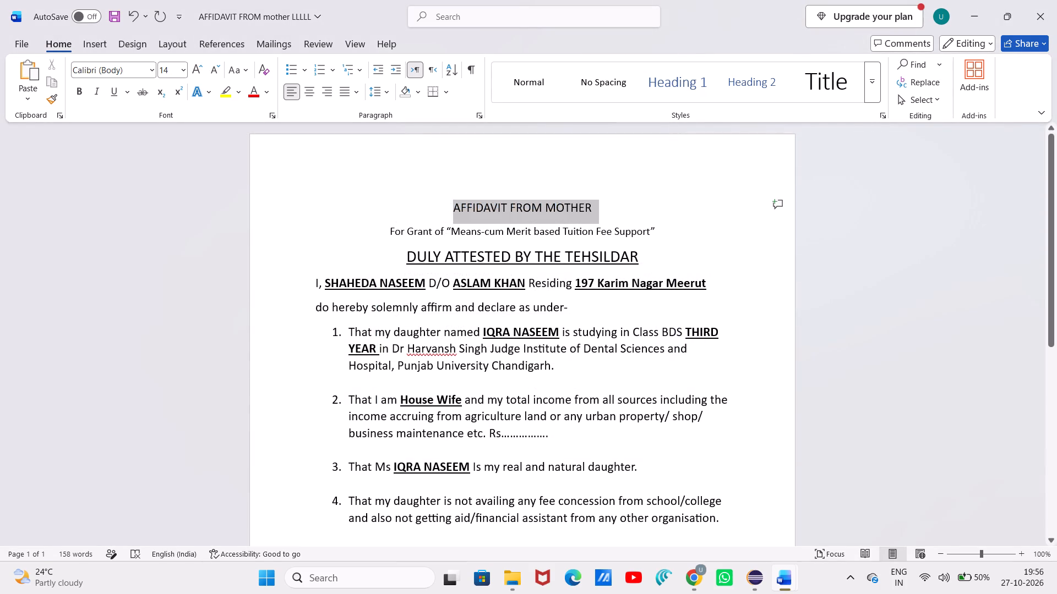
{"action": "left_click_drag", "start_coordinate": [631, 207], "coordinate": [630, 207]}
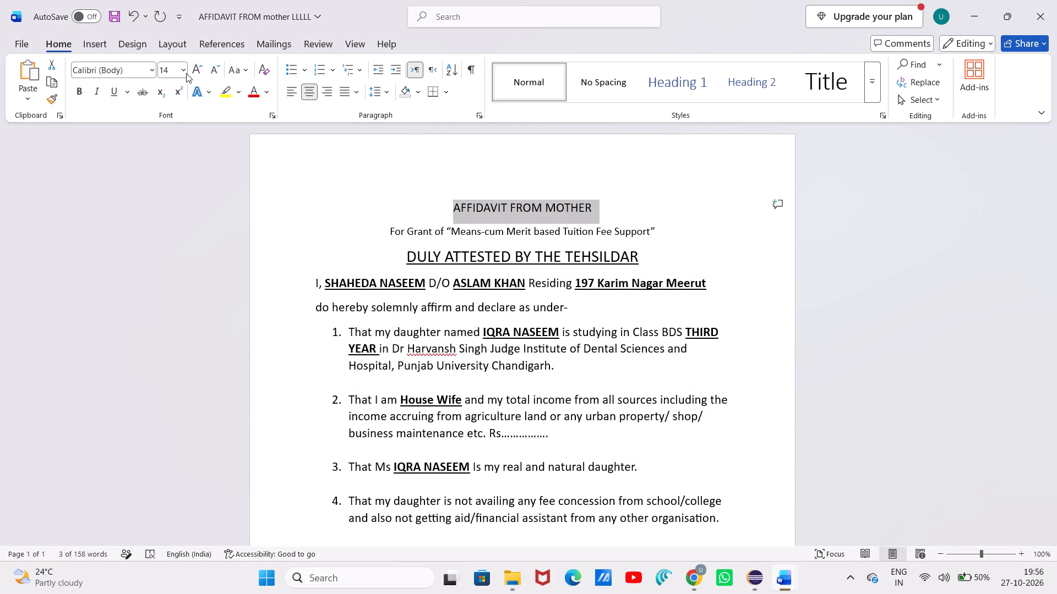
{"action": "left_click", "coordinate": [185, 73]}
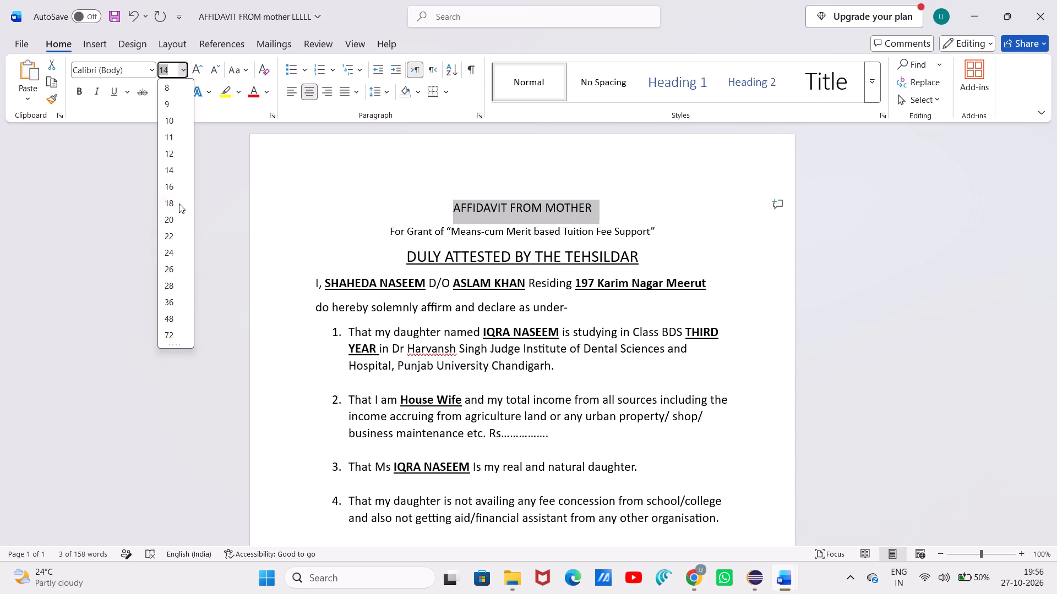
{"action": "left_click", "coordinate": [177, 203]}
{"action": "left_click", "coordinate": [76, 87]}
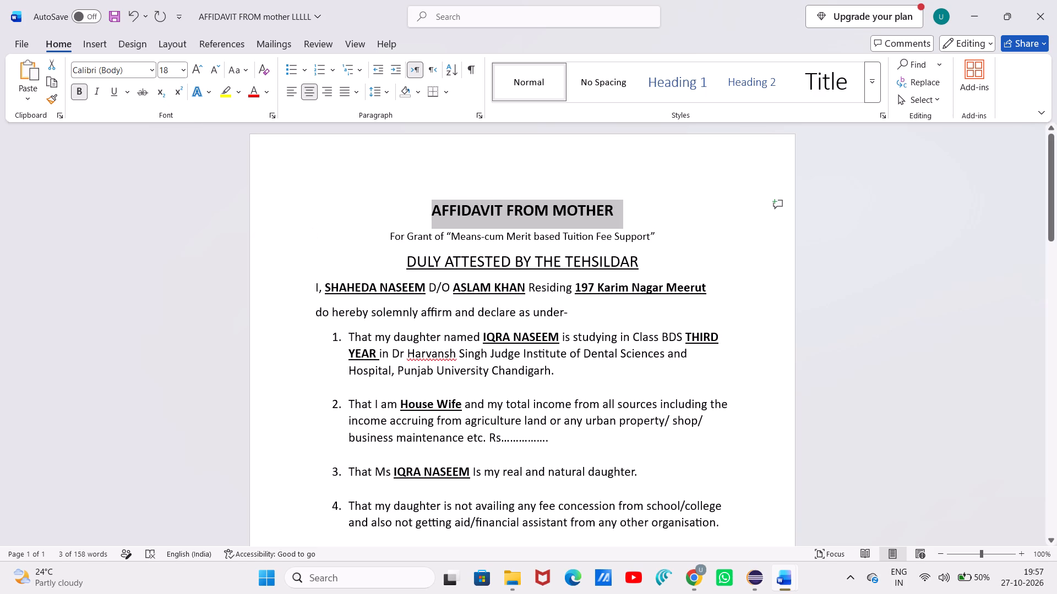
Set the font size of the line "For Grant of 'Means-cum Merit based Tuition Fee Support'" to 16.
{"action": "left_click_drag", "start_coordinate": [388, 241], "coordinate": [651, 241]}
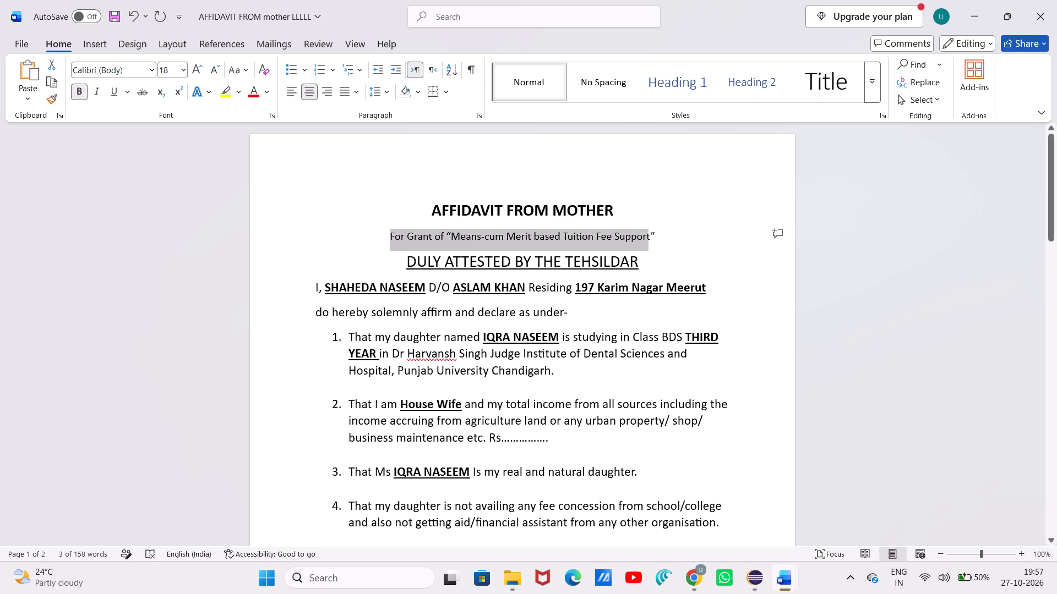
{"action": "left_click_drag", "start_coordinate": [651, 241], "coordinate": [655, 240]}
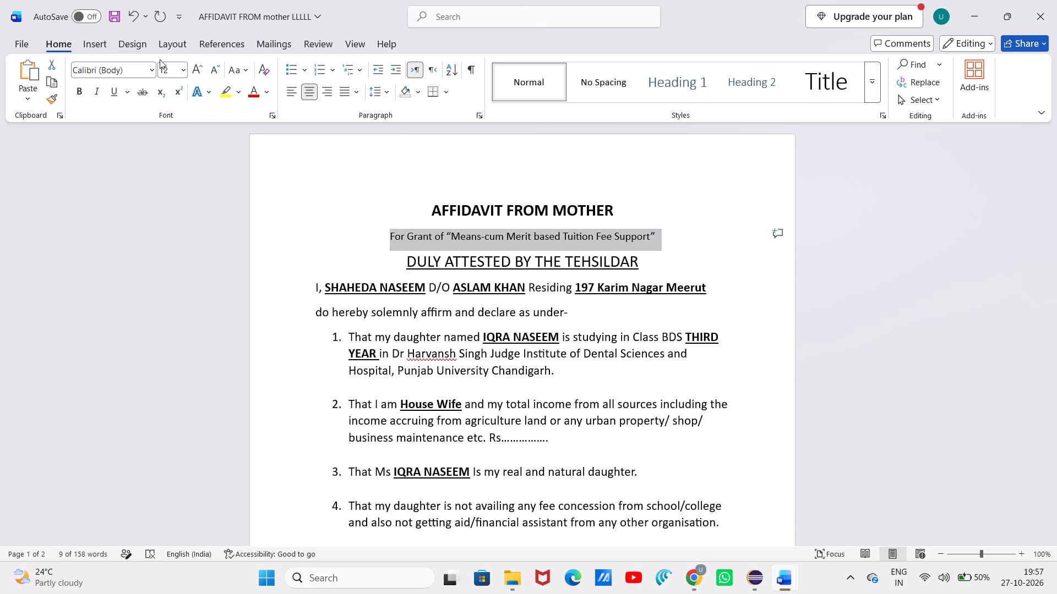
{"action": "left_click", "coordinate": [182, 69]}
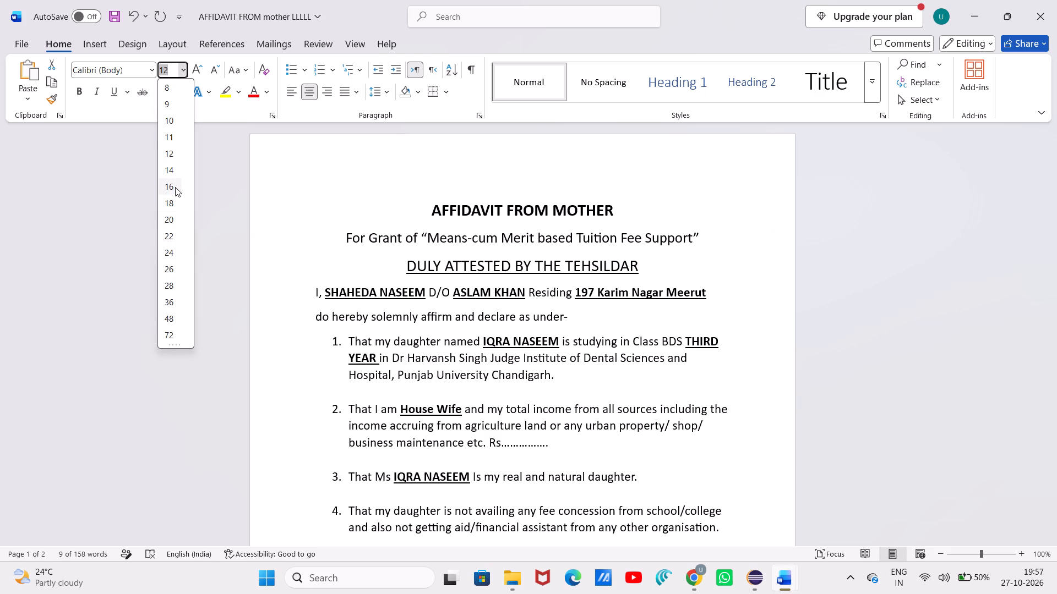
{"action": "left_click", "coordinate": [175, 187]}
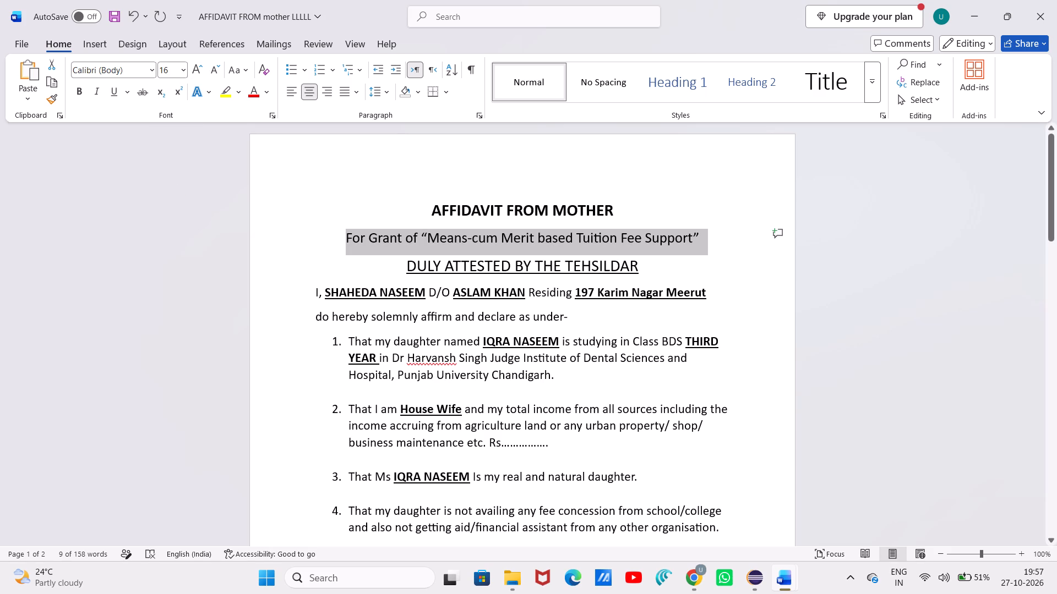
Replace "TEHSILDAR" with "EXECUTIVE MAGISTRATE" in the underlined "DULY ATTESTED BY THE" heading.
{"action": "left_click", "coordinate": [640, 267]}
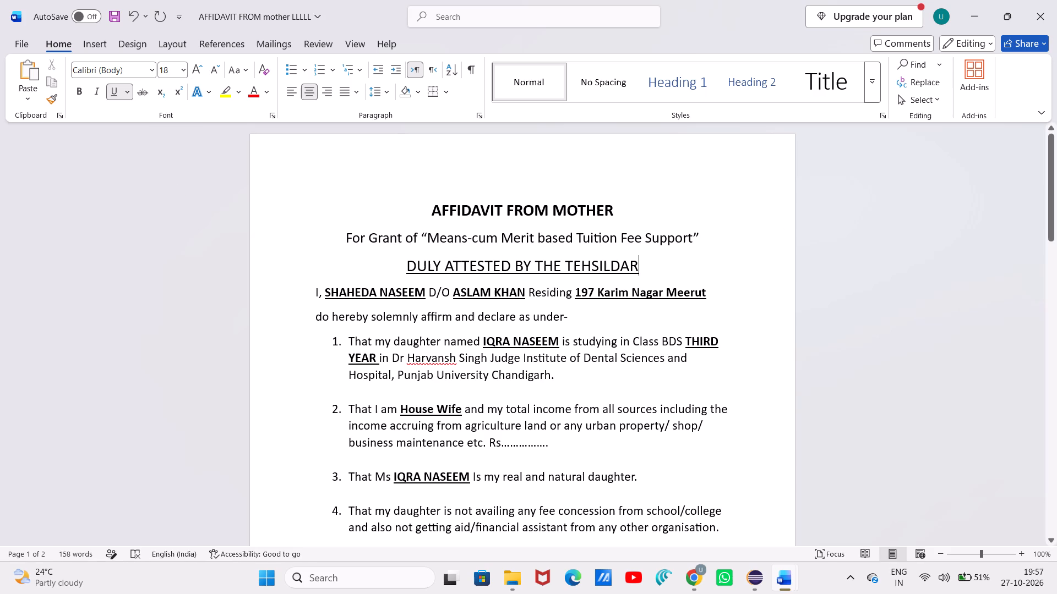
{"action": "key", "text": "BackSpace"}
{"action": "key", "text": "BackSpace"}
{"action": "key", "text": "BackSpace"}
{"action": "key", "text": "BackSpace"}
{"action": "key", "text": "BackSpace"}
{"action": "key", "text": "BackSpace"}
{"action": "key", "text": "BackSpace"}
{"action": "key", "text": "BackSpace"}
{"action": "key", "text": "BackSpace"}
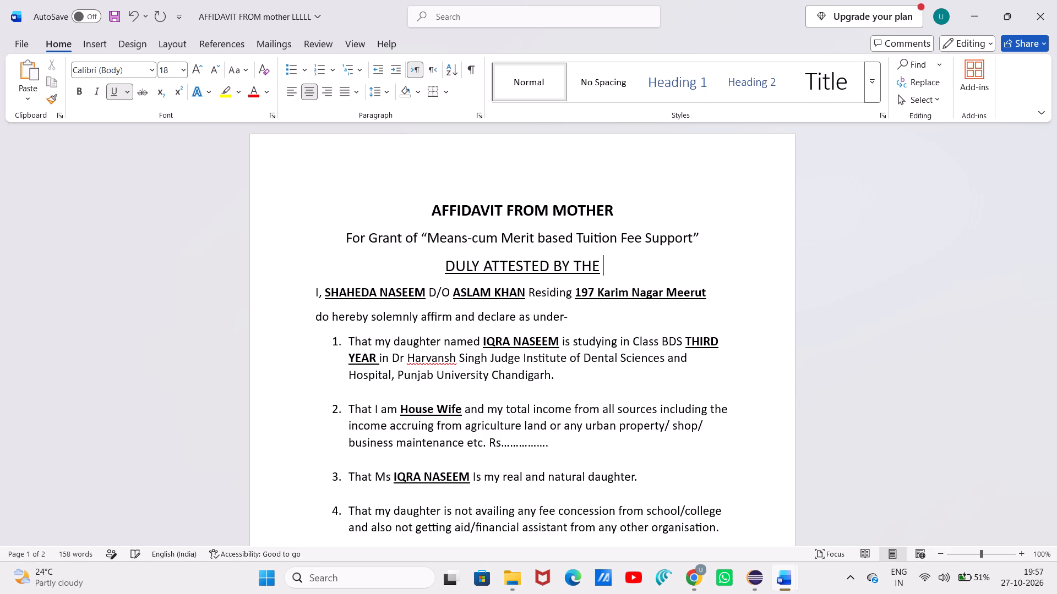
{"action": "key", "text": "e"}
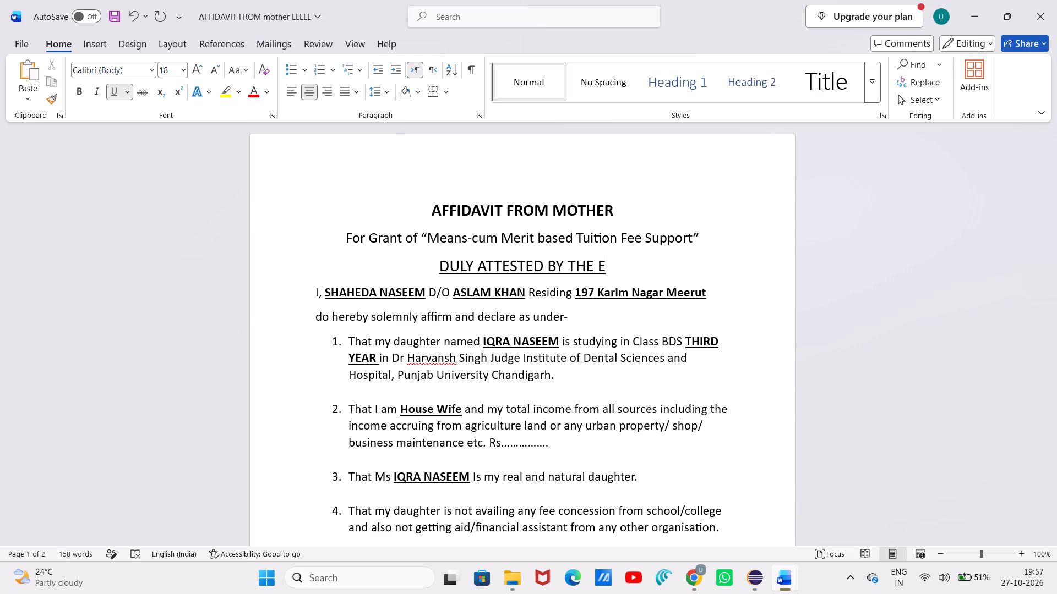
{"action": "type", "text": "XEXURI"}
{"action": "key", "text": "BackSpace"}
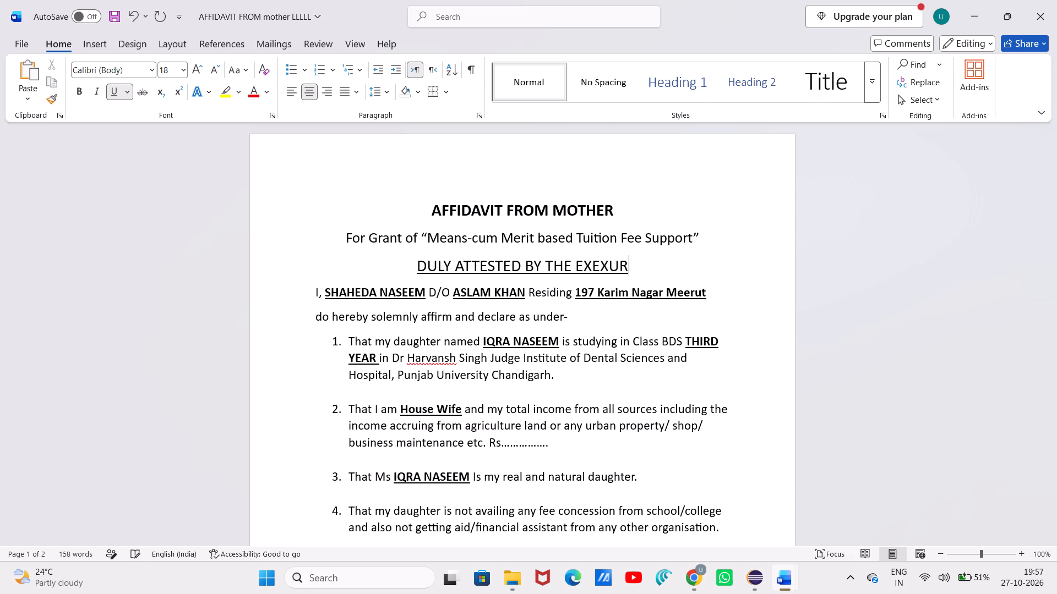
{"action": "key", "text": "BackSpace"}
{"action": "key", "text": "t"}
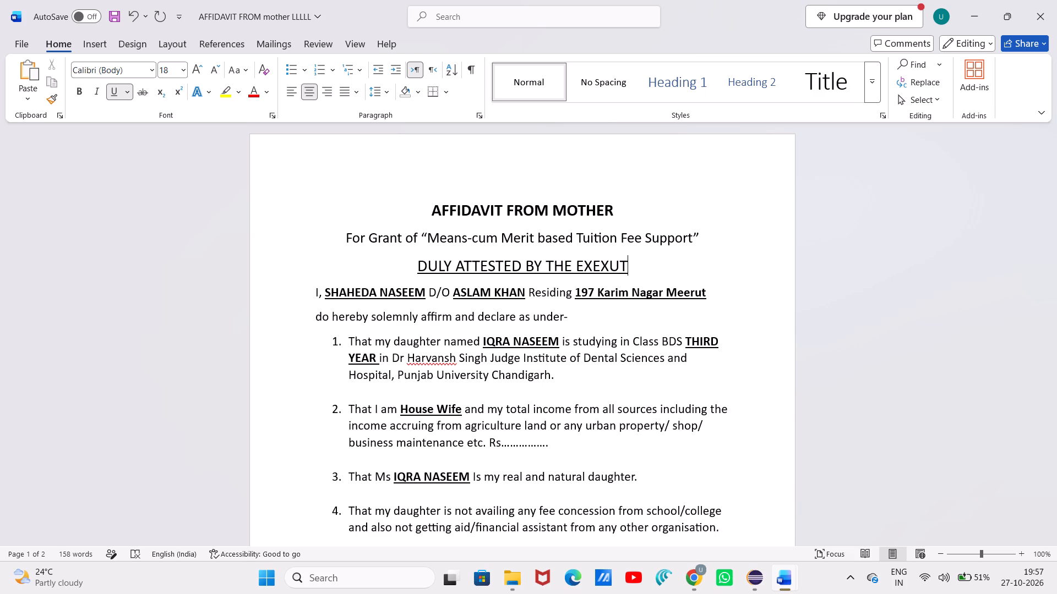
{"action": "key", "text": "BackSpace"}
{"action": "key", "text": "BackSpace"}
{"action": "key", "text": "BackSpace"}
{"action": "key", "text": "BackSpace"}
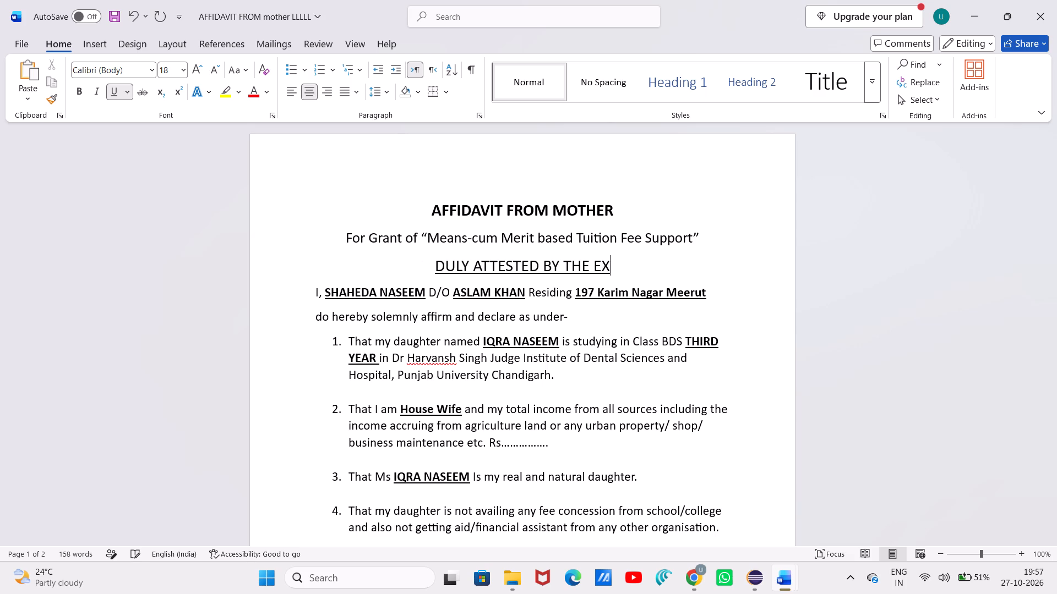
{"action": "type", "text": "ECUTIBE"}
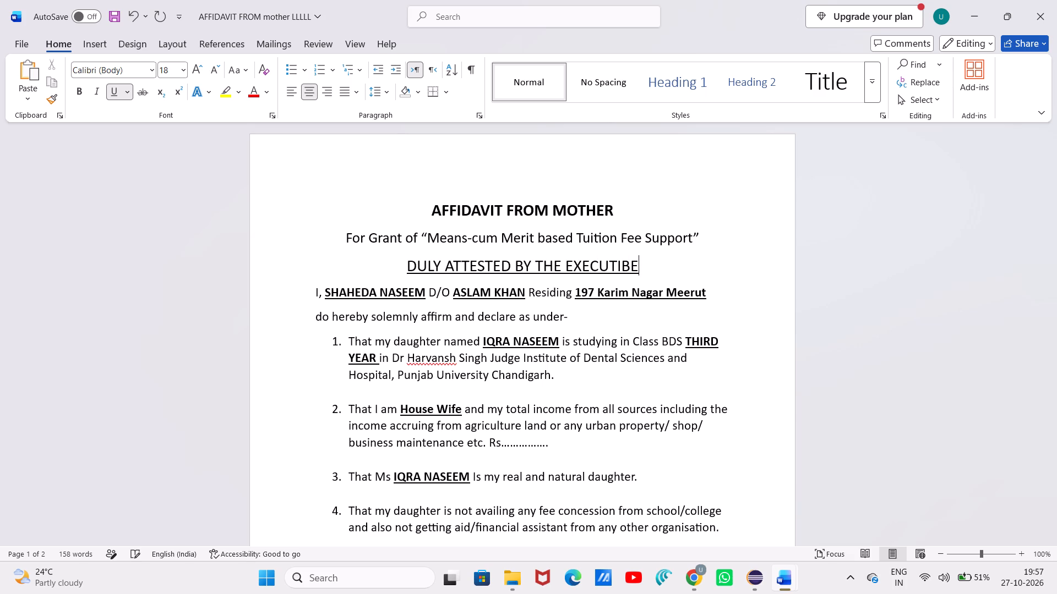
{"action": "key", "text": "BackSpace"}
{"action": "key", "text": "BackSpace"}
{"action": "type", "text": "VE"}
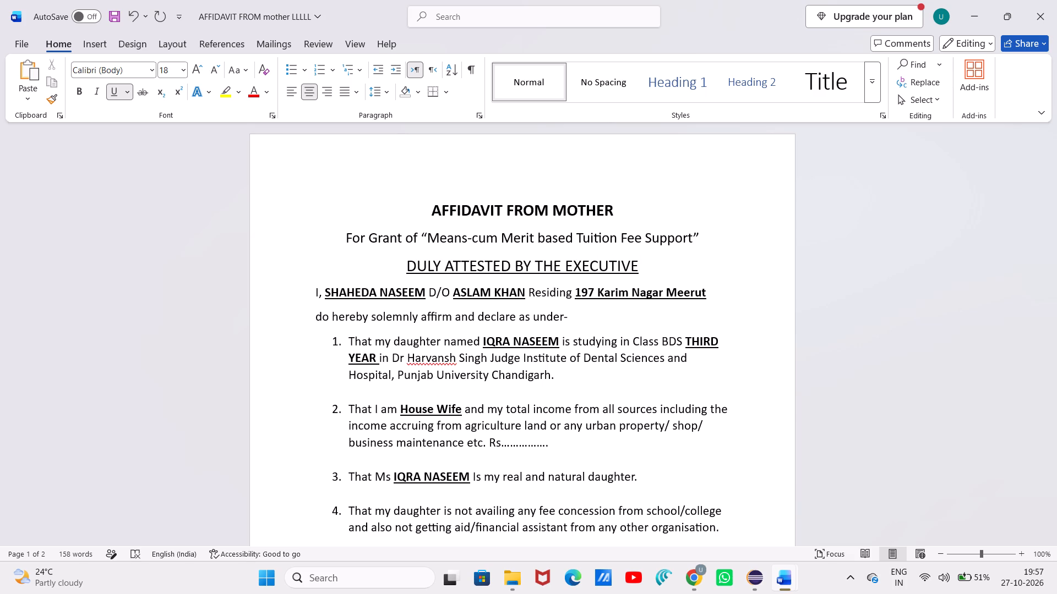
{"action": "key", "text": "space"}
{"action": "type", "text": "MAGISTRATE"}
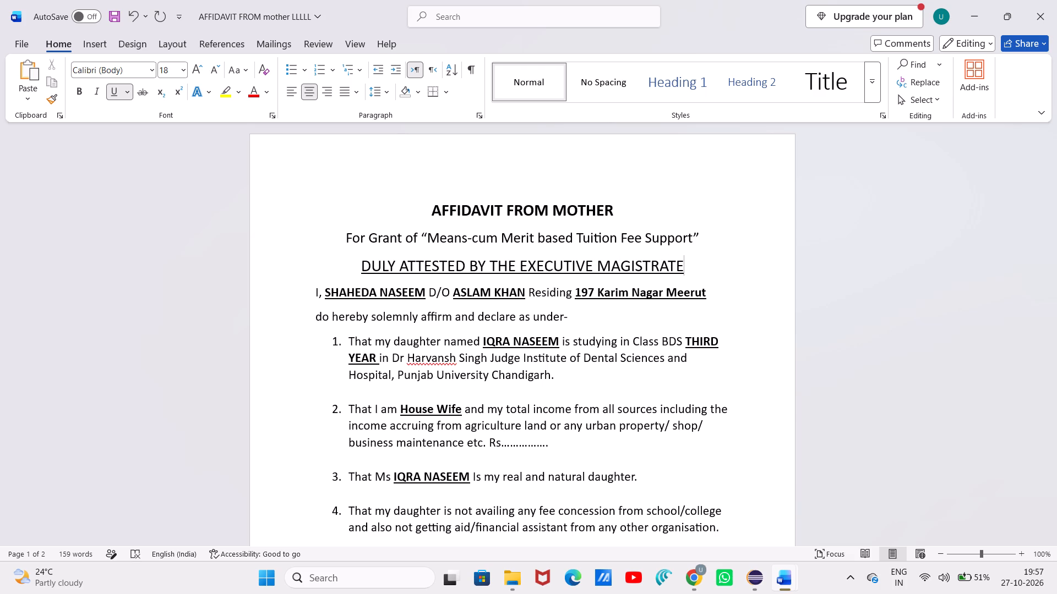
Make the whole "DULY ATTESTED BY THE EXECUTIVE MAGISTRATE" heading bold.
{"action": "left_click_drag", "start_coordinate": [684, 260], "coordinate": [323, 265]}
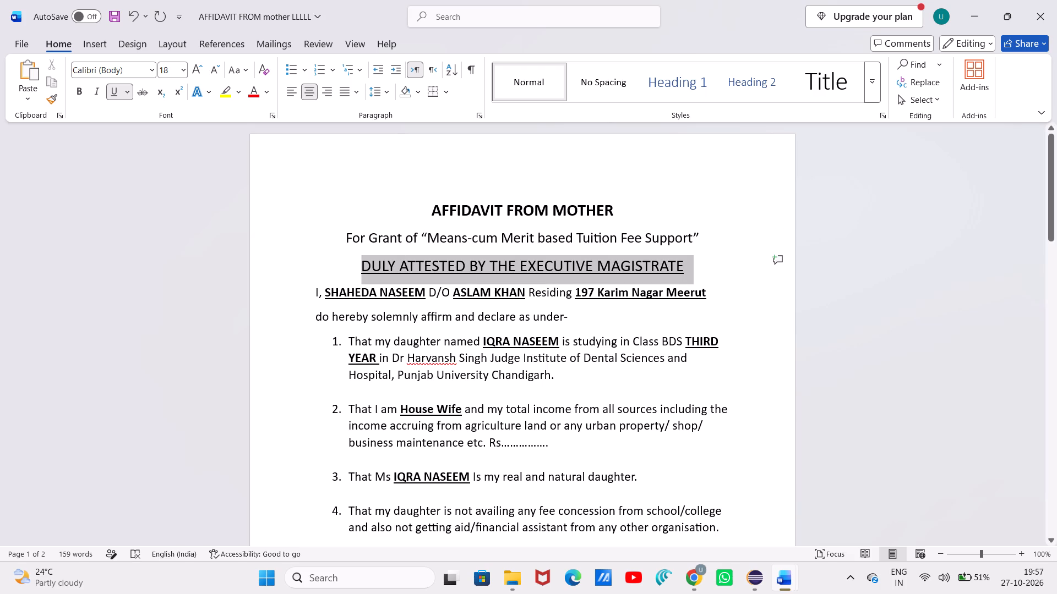
{"action": "left_click_drag", "start_coordinate": [323, 265], "coordinate": [352, 261]}
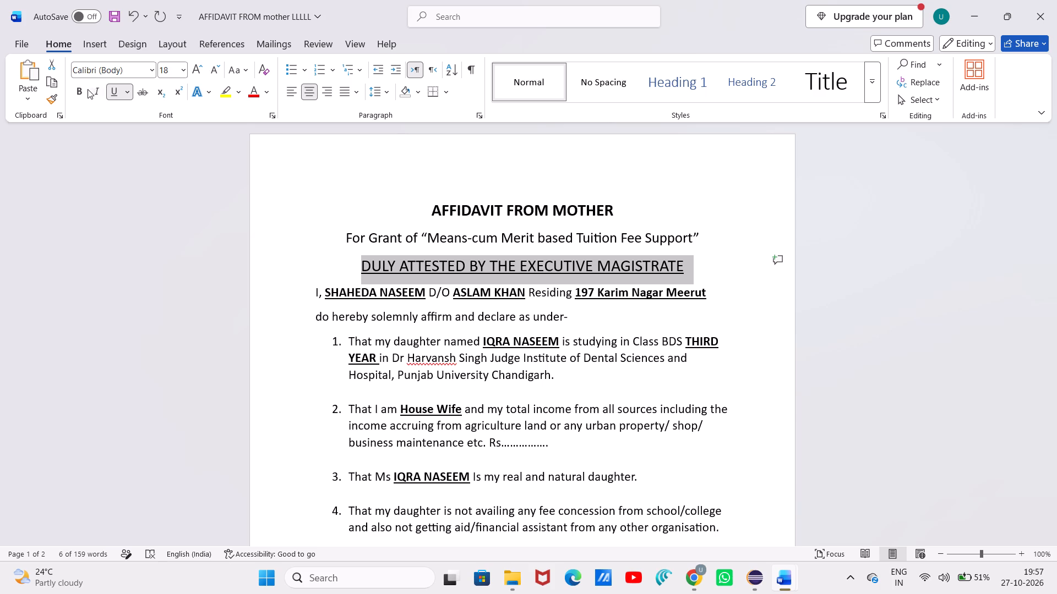
{"action": "left_click", "coordinate": [84, 90]}
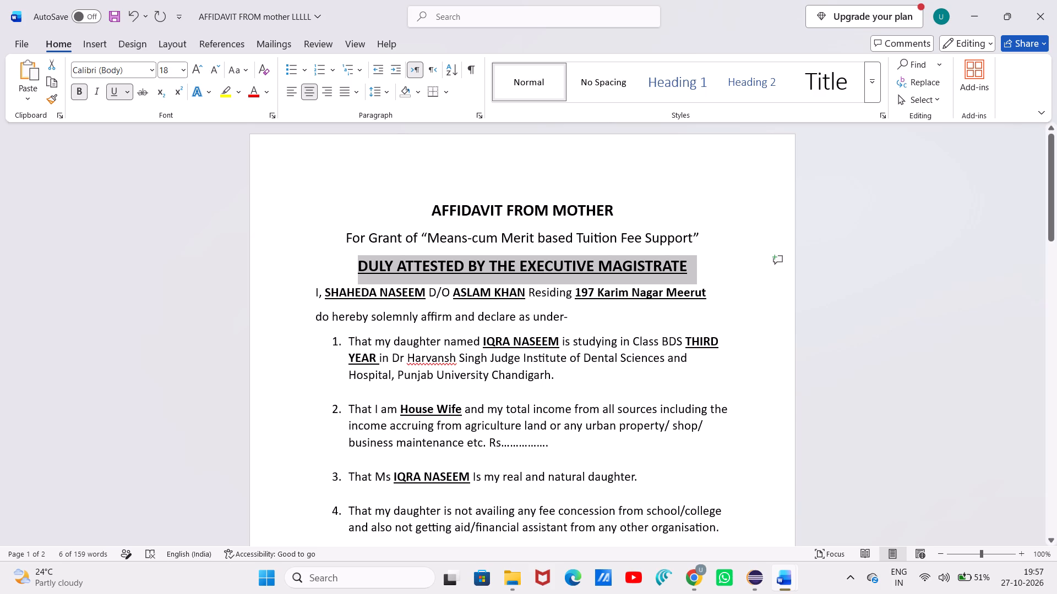
{"action": "left_click", "coordinate": [874, 381]}
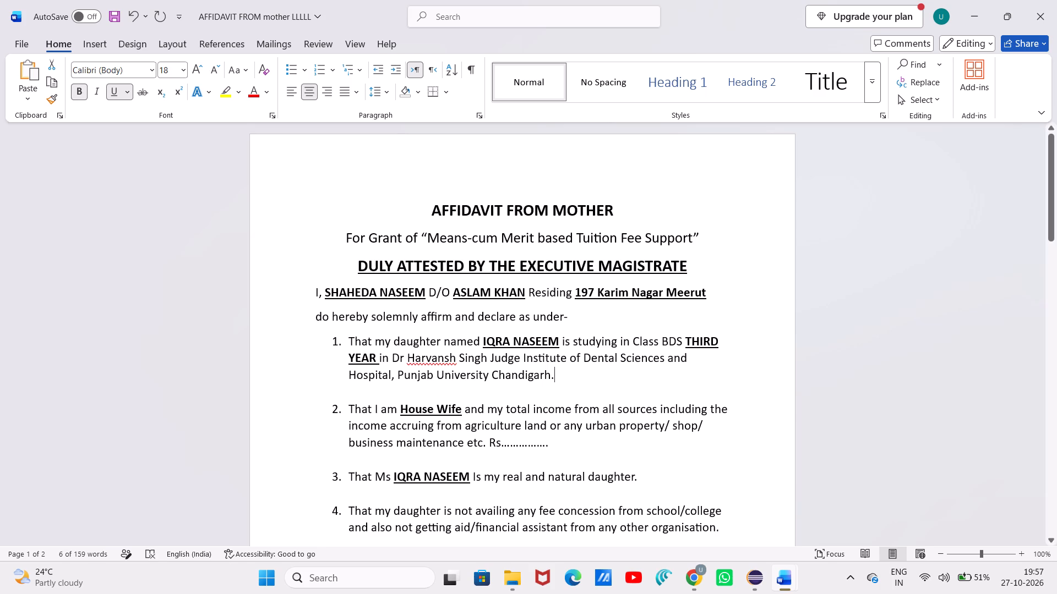
Remove the blank second page at the end of the mother's affidavit.
{"action": "scroll", "coordinate": [964, 361], "scroll_direction": "down", "scroll_amount": 2}
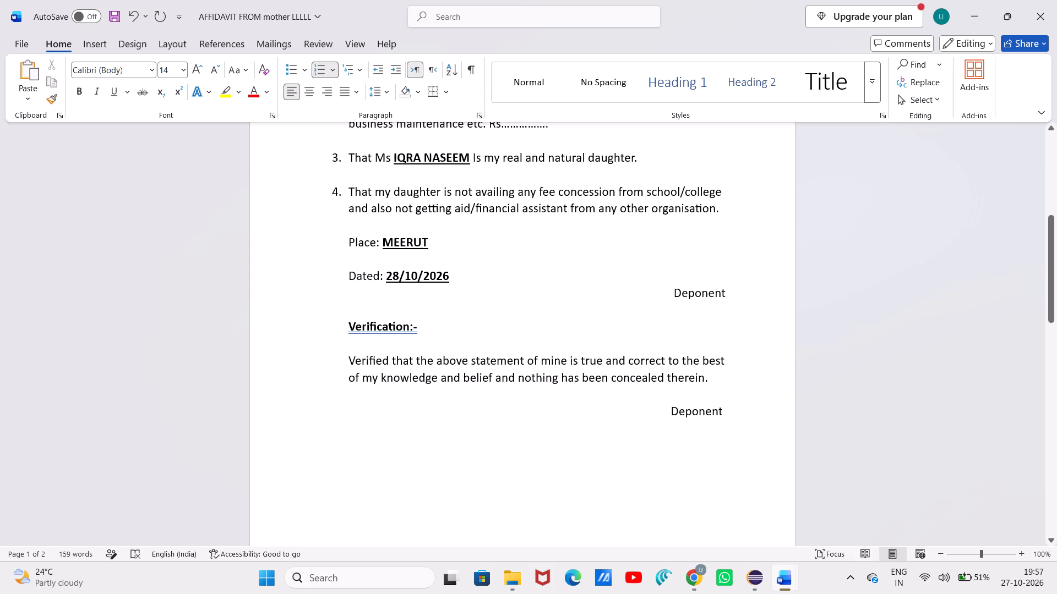
{"action": "scroll", "coordinate": [944, 375], "scroll_direction": "down", "scroll_amount": 1}
{"action": "scroll", "coordinate": [942, 296], "scroll_direction": "down", "scroll_amount": 3}
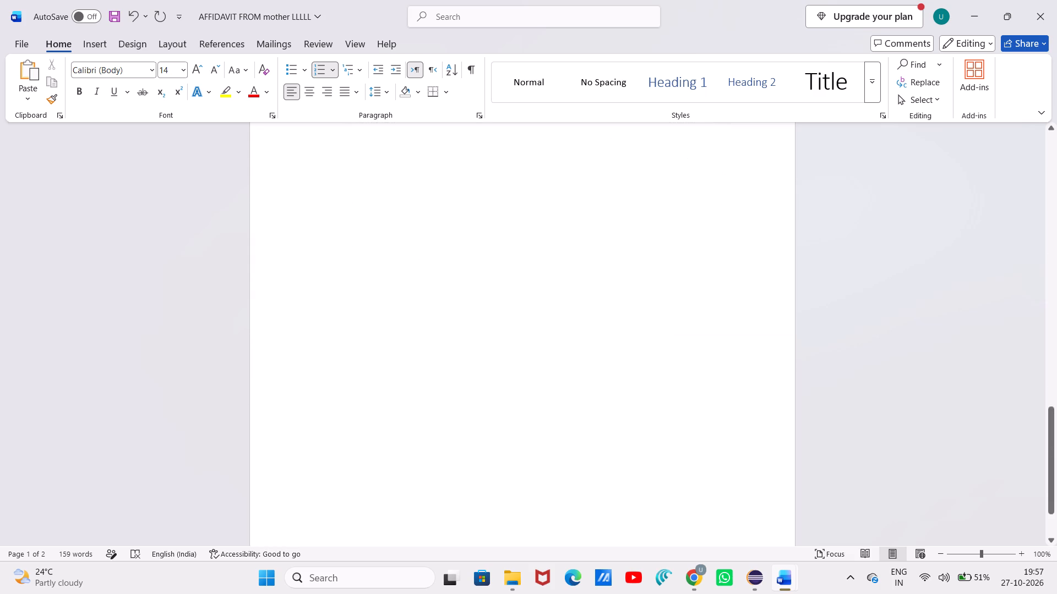
{"action": "scroll", "coordinate": [942, 296], "scroll_direction": "down", "scroll_amount": 2}
{"action": "left_click", "coordinate": [630, 376]}
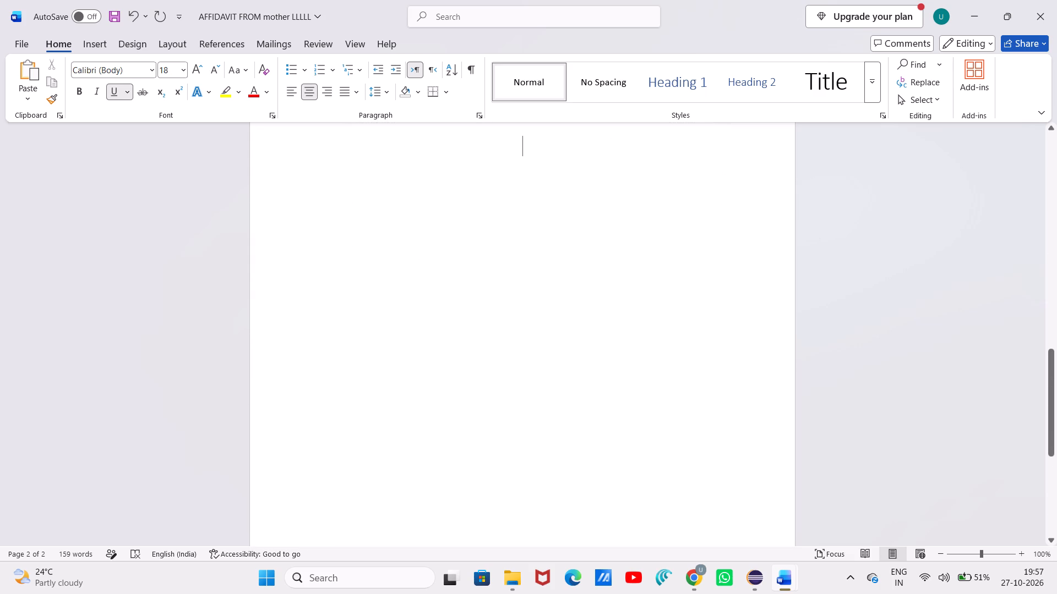
{"action": "key", "text": "ctrl+Delete"}
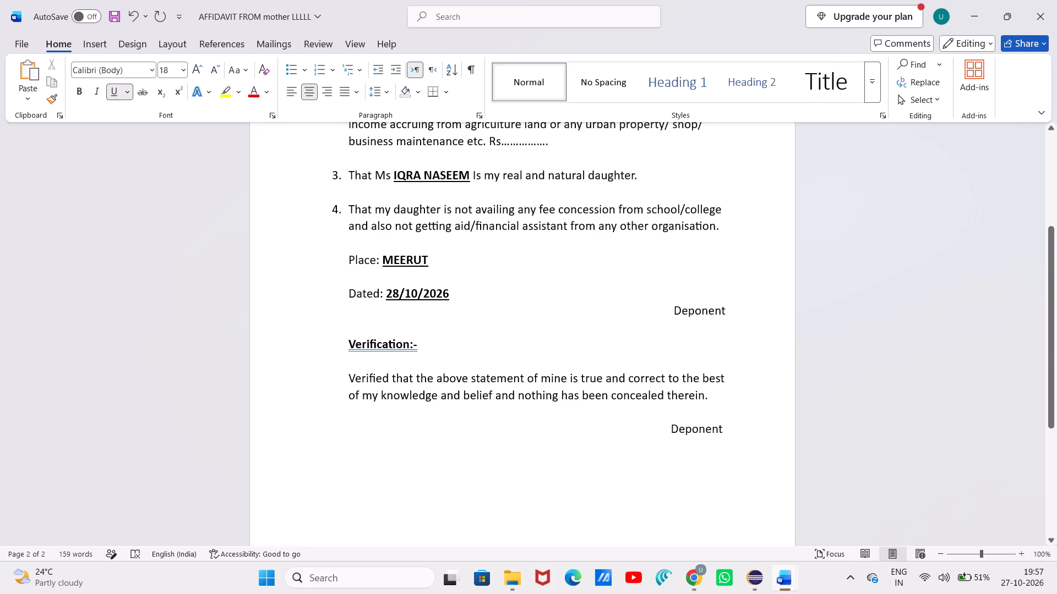
{"action": "scroll", "coordinate": [724, 395], "scroll_direction": "down", "scroll_amount": 2}
{"action": "scroll", "coordinate": [724, 395], "scroll_direction": "up", "scroll_amount": 7}
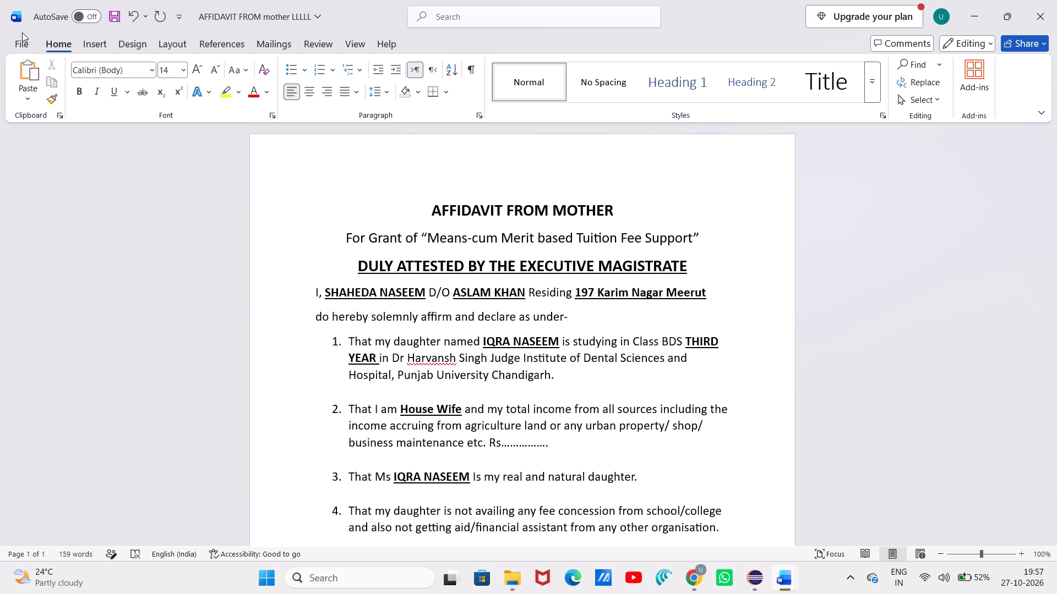
Start exporting the revised mother's affidavit as a PDF, with Downloads as the destination folder.
{"action": "left_click", "coordinate": [12, 47]}
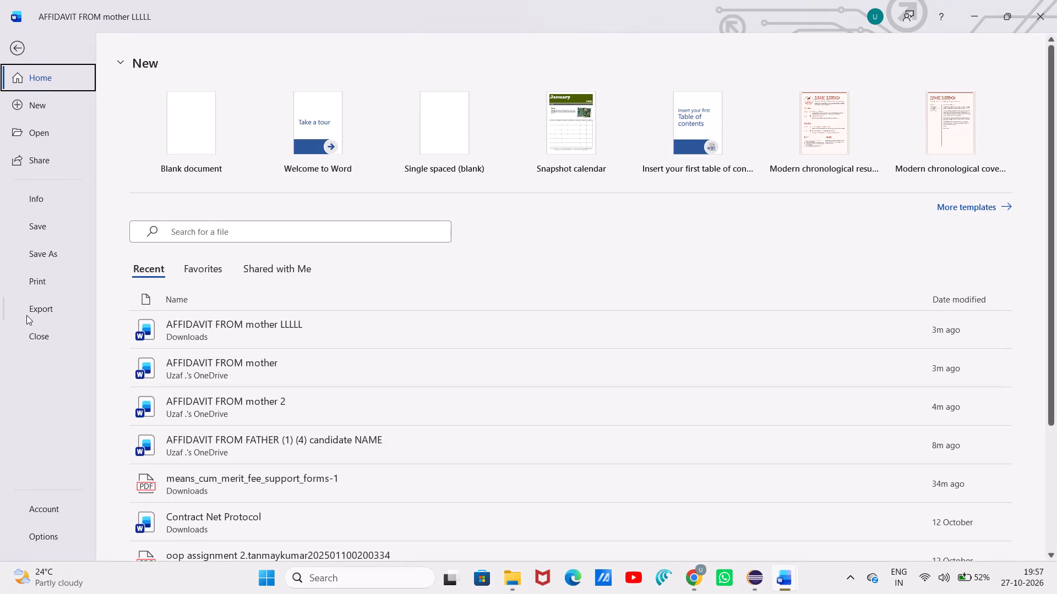
{"action": "left_click", "coordinate": [28, 315]}
{"action": "double_click", "coordinate": [227, 94]}
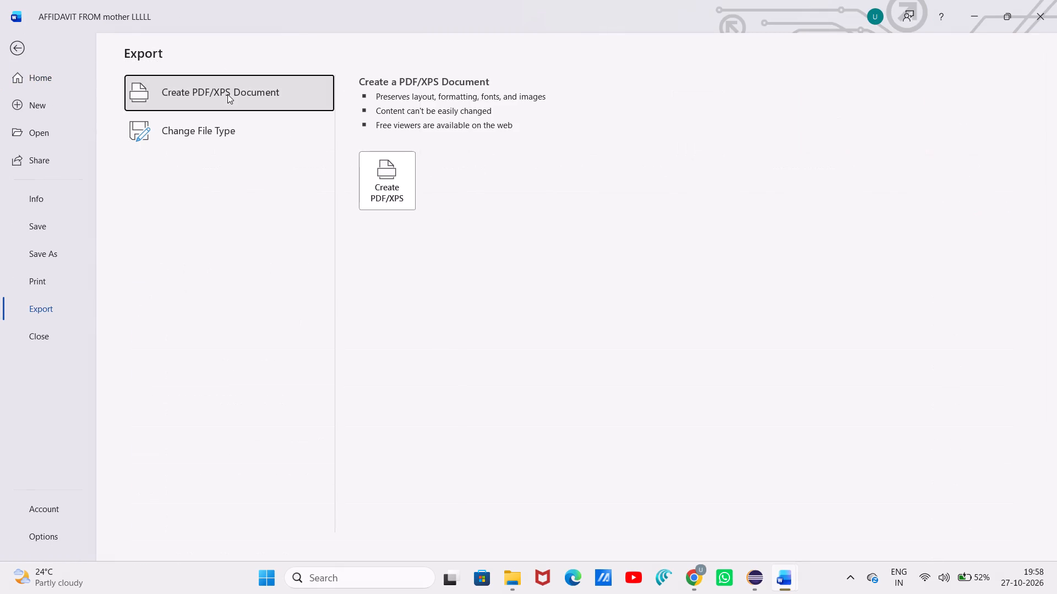
{"action": "scroll", "coordinate": [64, 144], "scroll_direction": "up", "scroll_amount": 3}
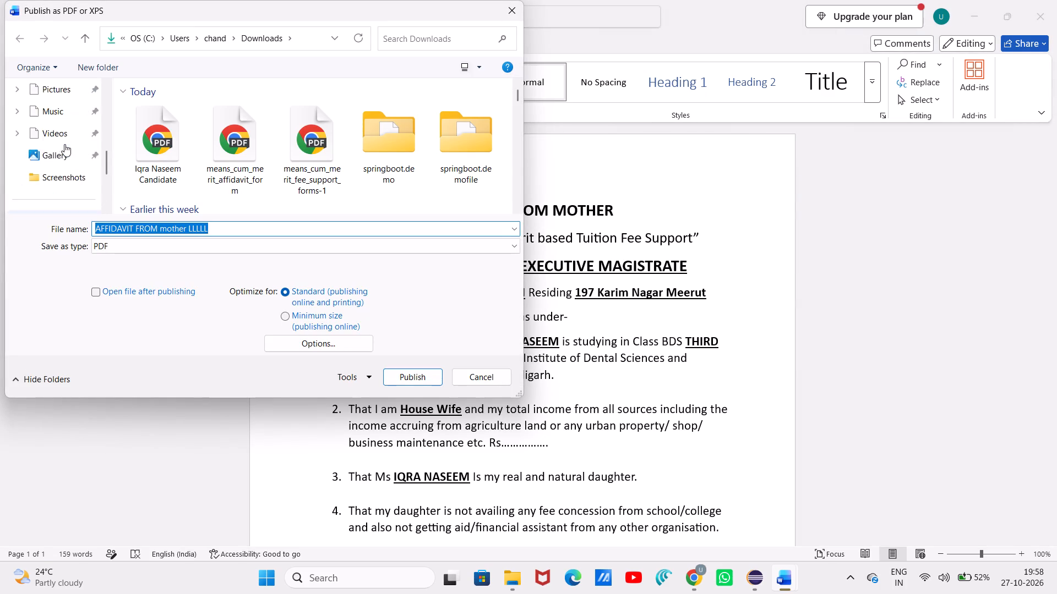
{"action": "scroll", "coordinate": [64, 144], "scroll_direction": "up", "scroll_amount": 5}
{"action": "scroll", "coordinate": [58, 173], "scroll_direction": "down", "scroll_amount": 1}
{"action": "left_click", "coordinate": [61, 129]}
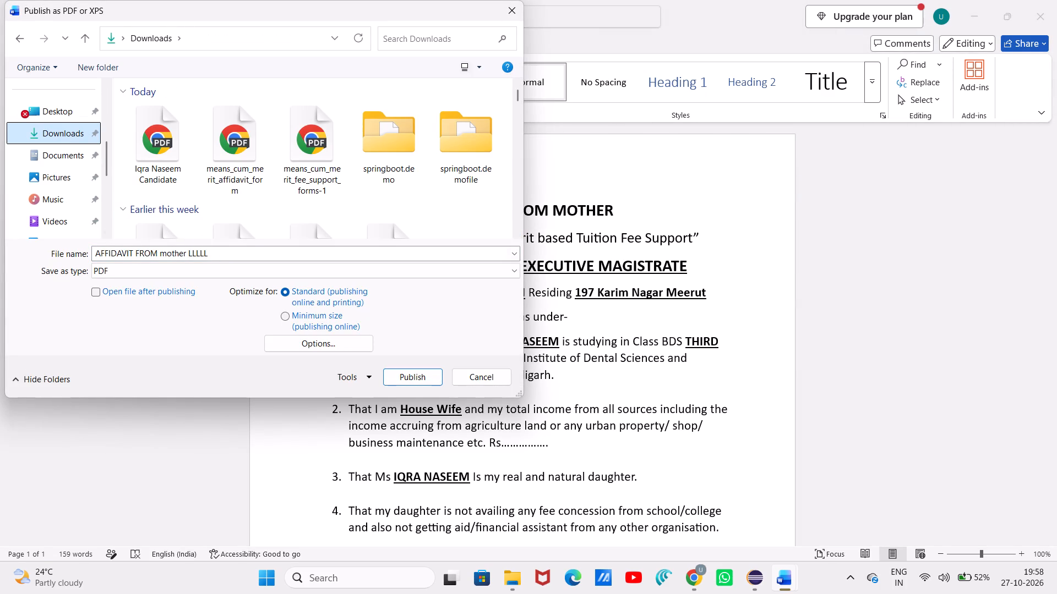
Name the PDF with the candidate's full name followed by "Mother Affidavit" and publish it to Downloads.
{"action": "left_click_drag", "start_coordinate": [216, 256], "coordinate": [61, 248]}
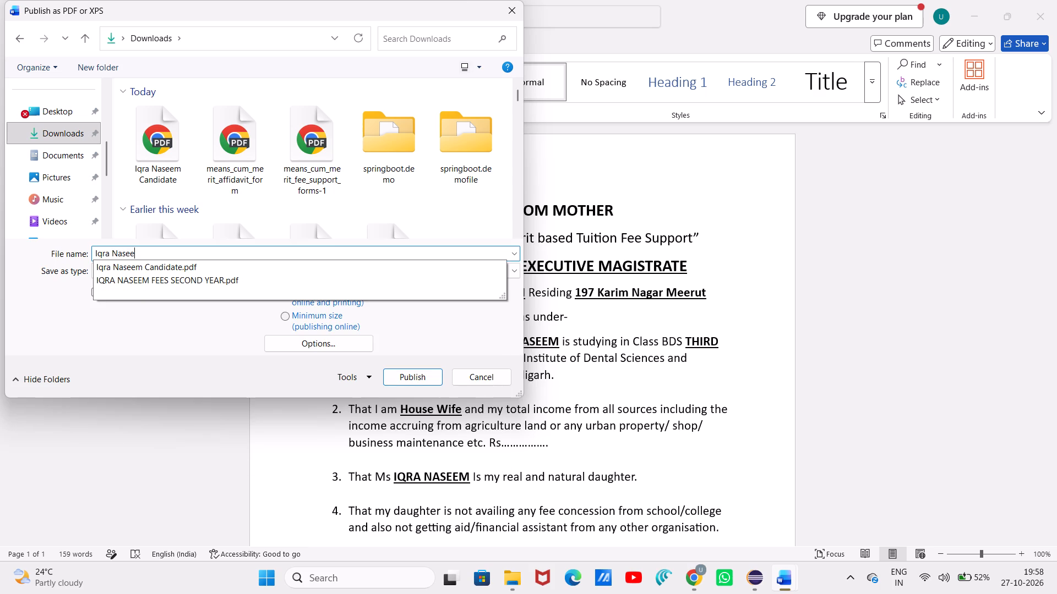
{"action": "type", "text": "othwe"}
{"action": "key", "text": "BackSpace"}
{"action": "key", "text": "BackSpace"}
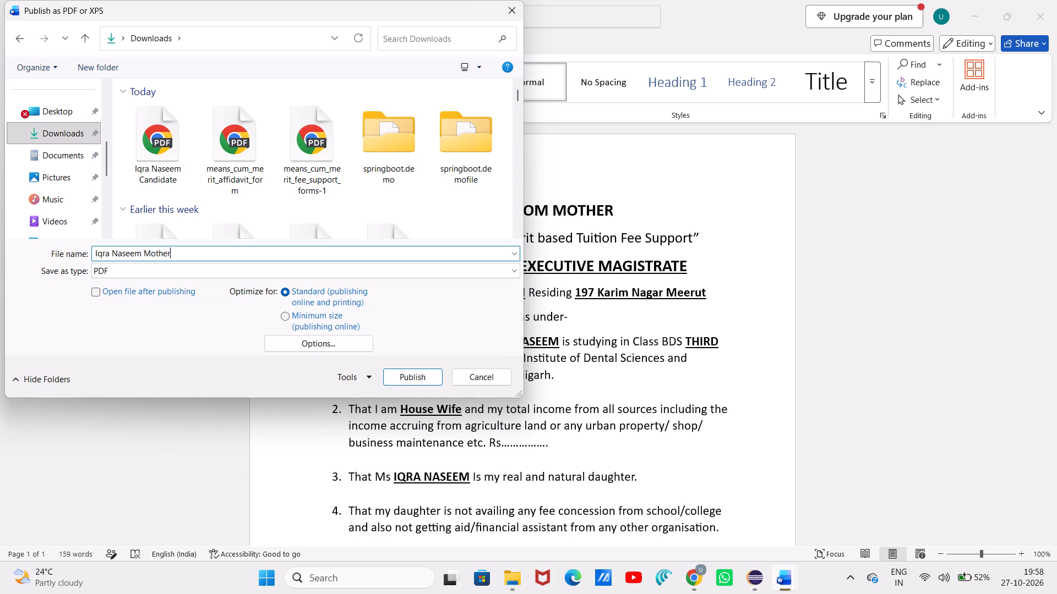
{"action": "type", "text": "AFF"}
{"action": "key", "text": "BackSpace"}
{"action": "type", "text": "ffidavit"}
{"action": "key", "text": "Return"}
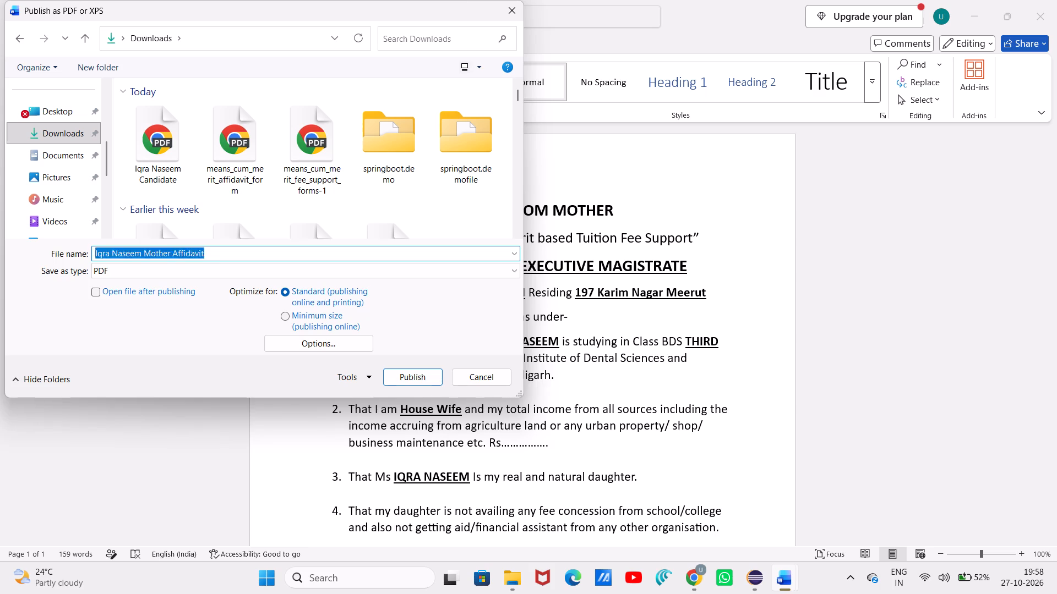
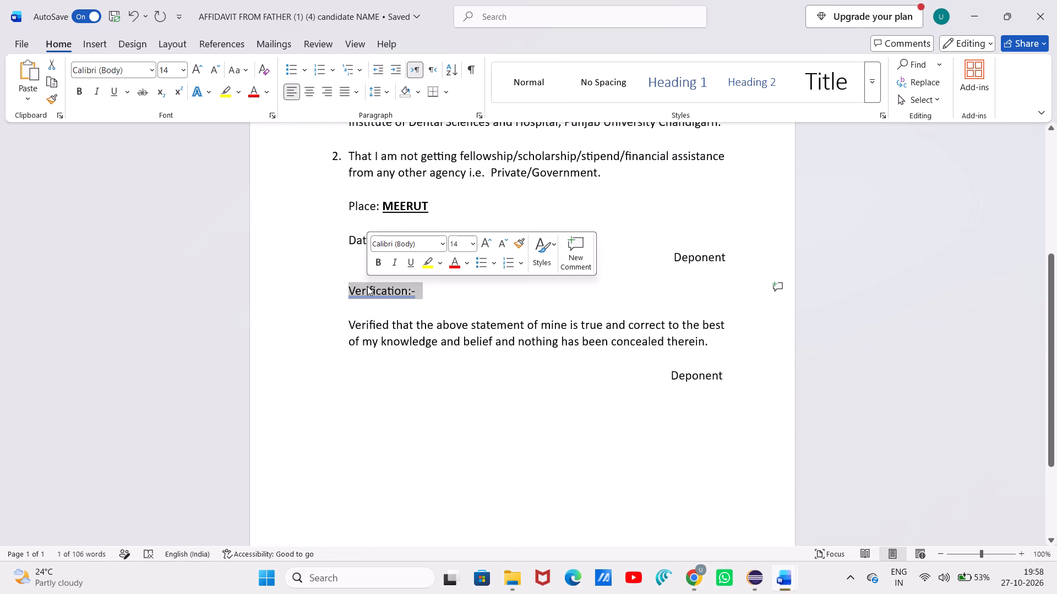
Make the "Verification:-" heading bold in the candidate's affidavit.
{"action": "left_click", "coordinate": [83, 95]}
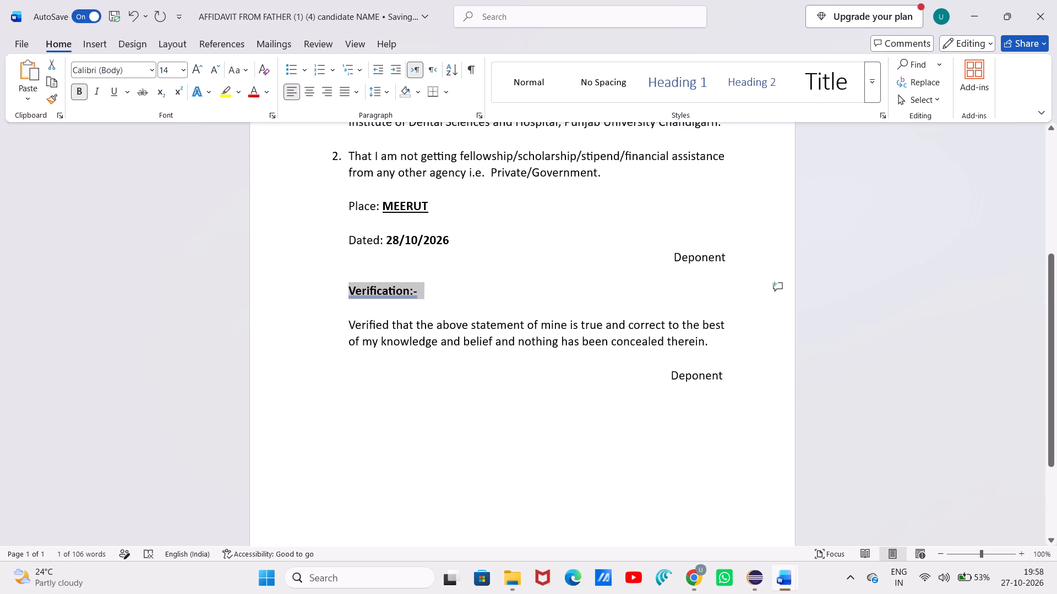
{"action": "left_click", "coordinate": [831, 336]}
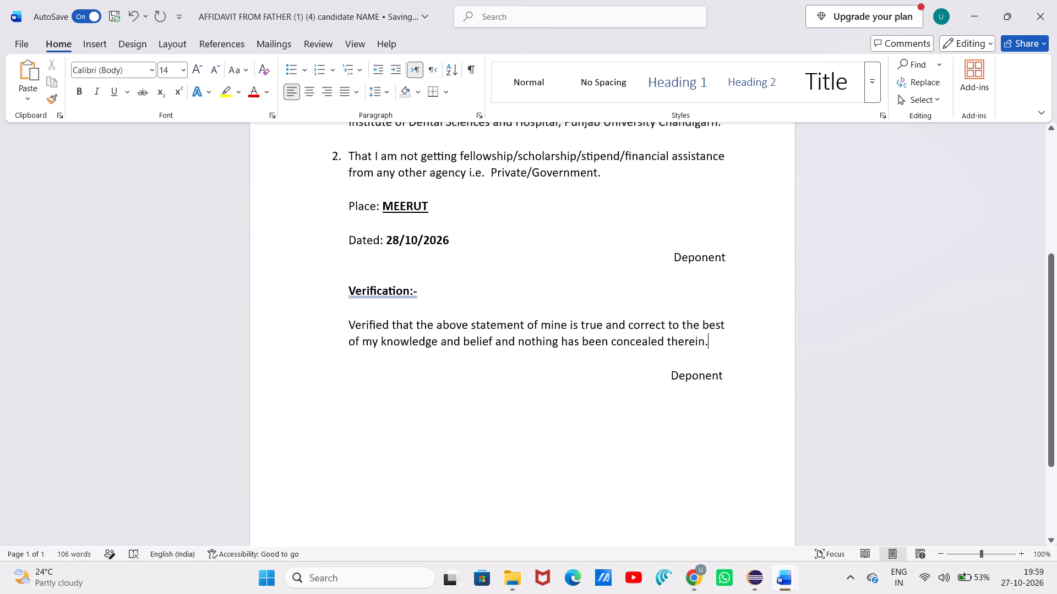
Underline the date 28/10/2026 on the "Dated:" line of the candidate's affidavit.
{"action": "left_click", "coordinate": [955, 513]}
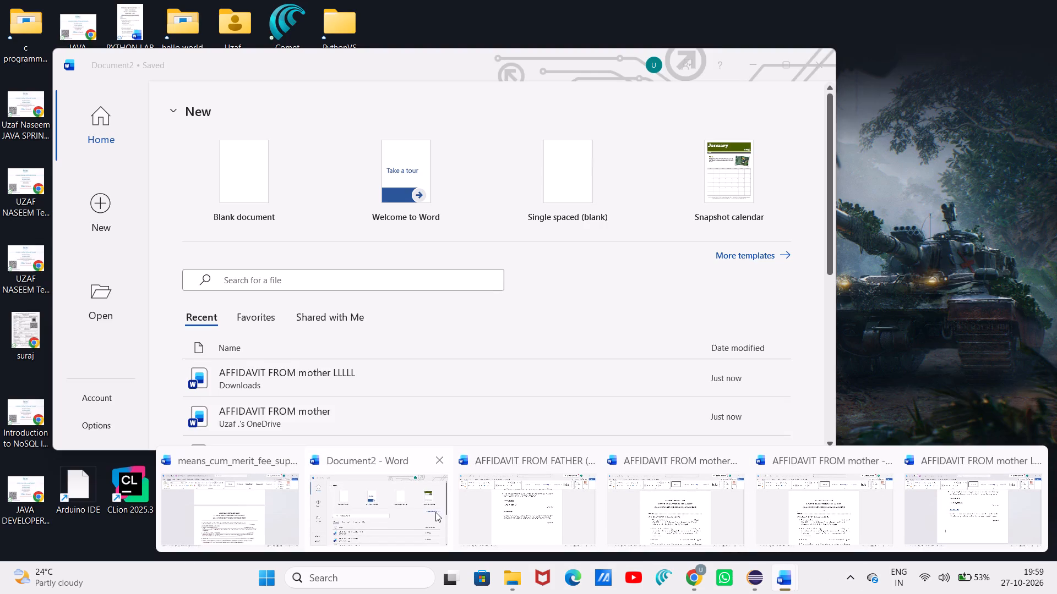
{"action": "left_click", "coordinate": [548, 527]}
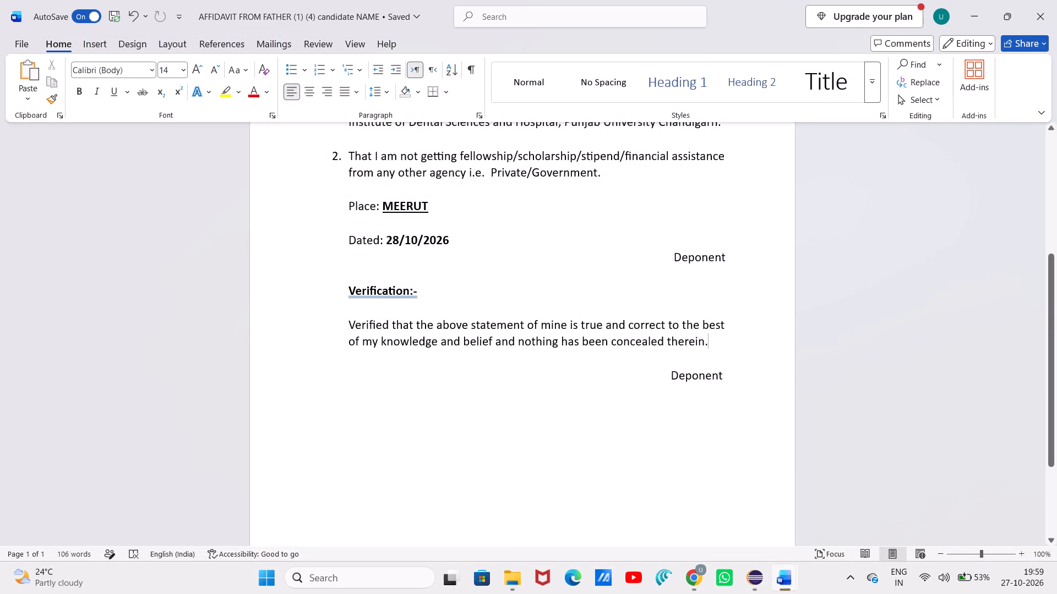
{"action": "left_click_drag", "start_coordinate": [451, 238], "coordinate": [396, 237]}
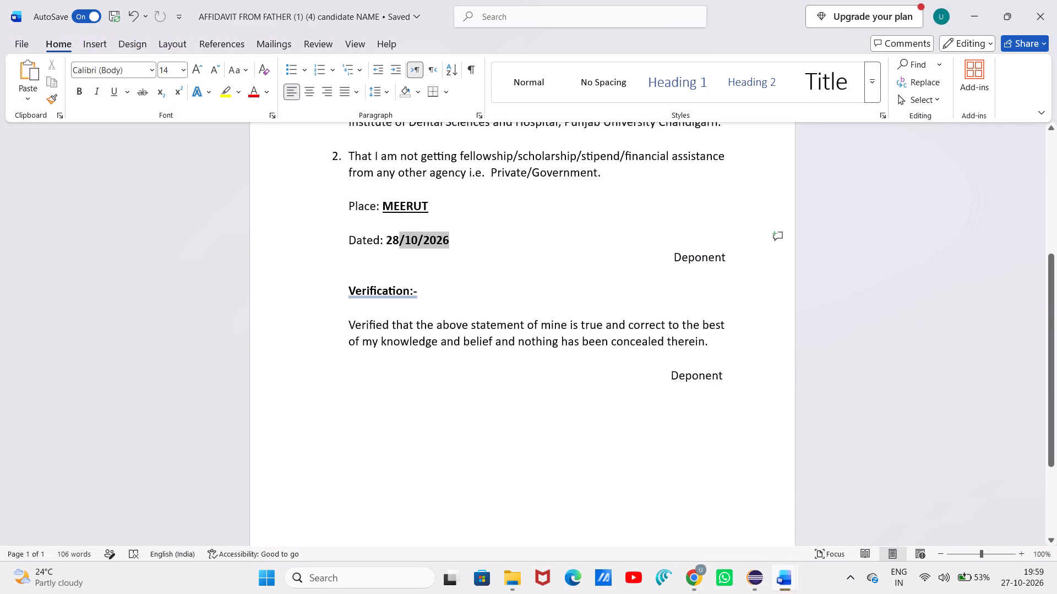
{"action": "left_click_drag", "start_coordinate": [396, 237], "coordinate": [390, 238]}
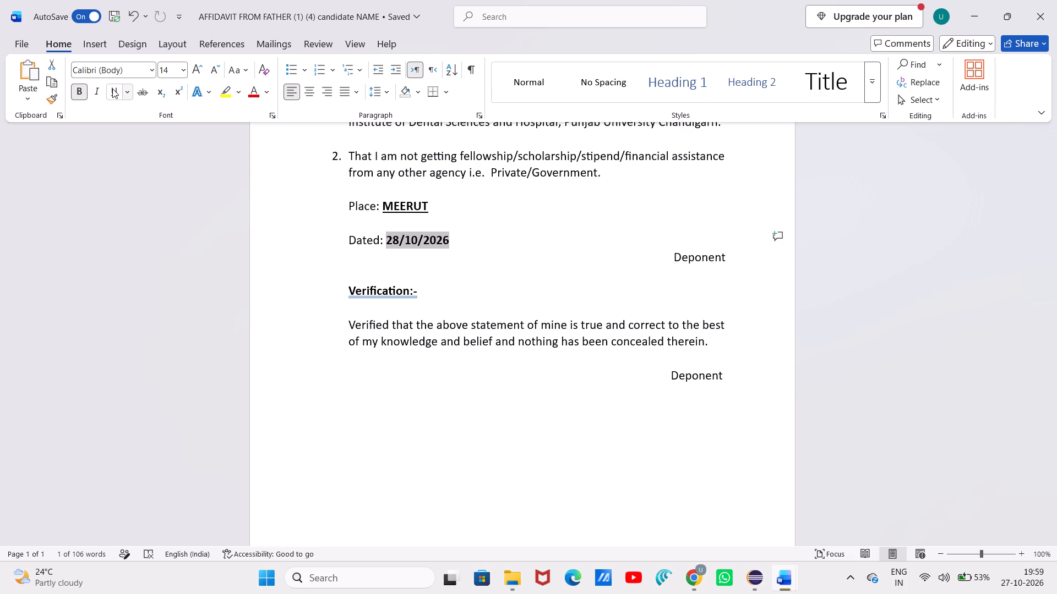
{"action": "left_click", "coordinate": [112, 89]}
{"action": "left_click", "coordinate": [947, 392]}
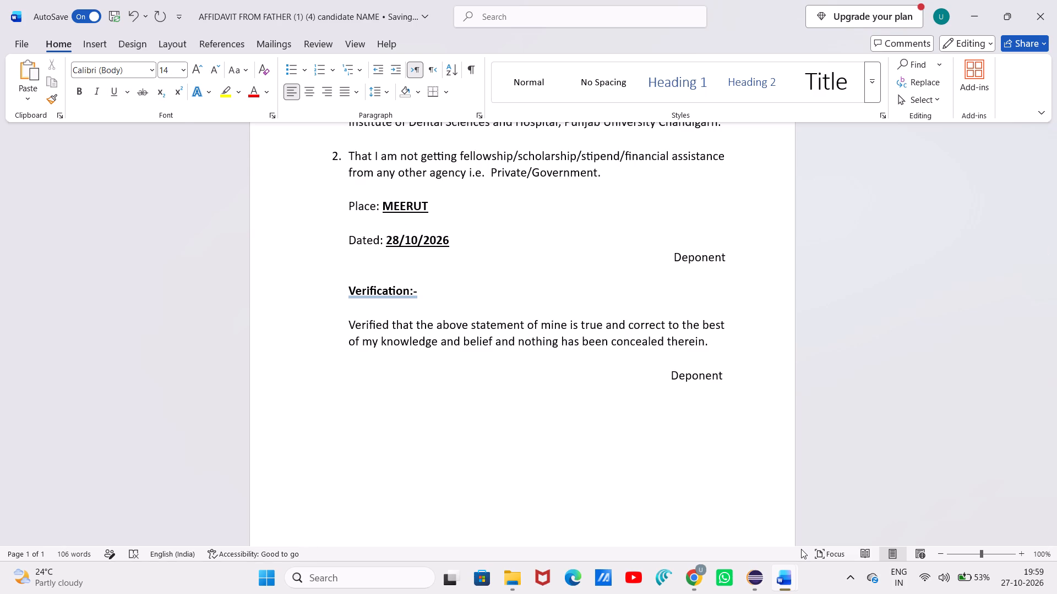
Compare the formatting of the candidate's affidavit with the mother's, from the verification section up to the title.
{"action": "key", "text": "alt+Tab"}
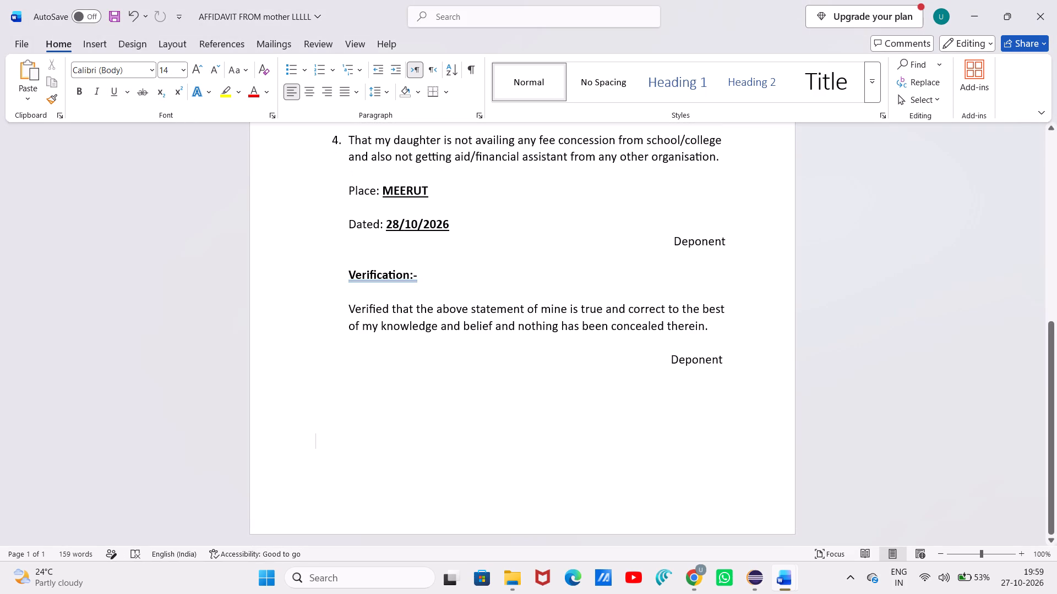
{"action": "scroll", "coordinate": [619, 502], "scroll_direction": "up", "scroll_amount": 1}
{"action": "key", "text": "alt+Tab"}
{"action": "scroll", "coordinate": [619, 502], "scroll_direction": "up", "scroll_amount": 1}
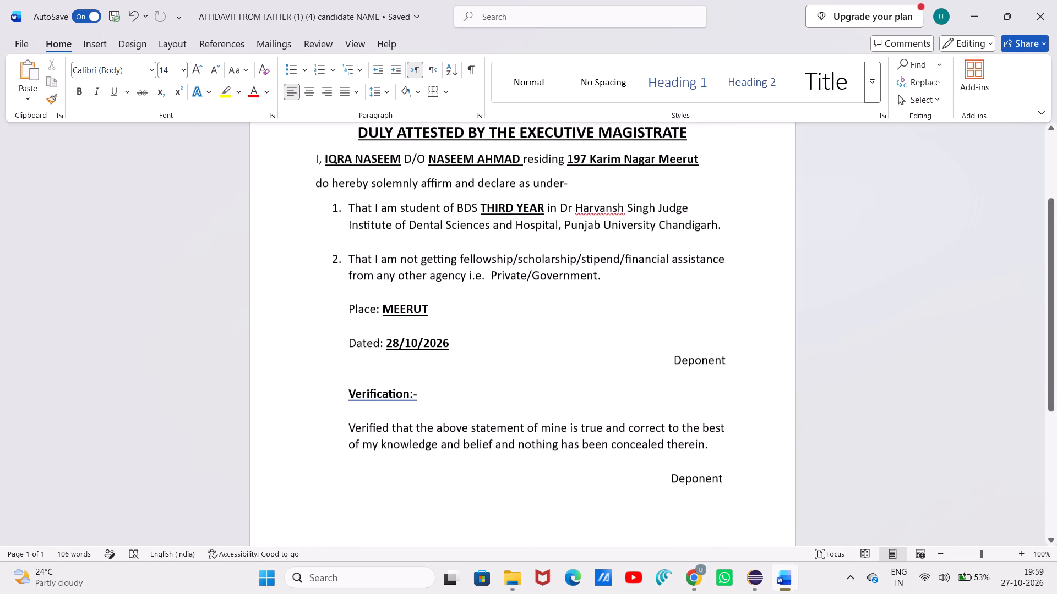
{"action": "scroll", "coordinate": [619, 502], "scroll_direction": "up", "scroll_amount": 1}
{"action": "key", "text": "alt+Tab"}
{"action": "key", "text": "alt+Tab"}
{"action": "key", "text": "alt+Tab"}
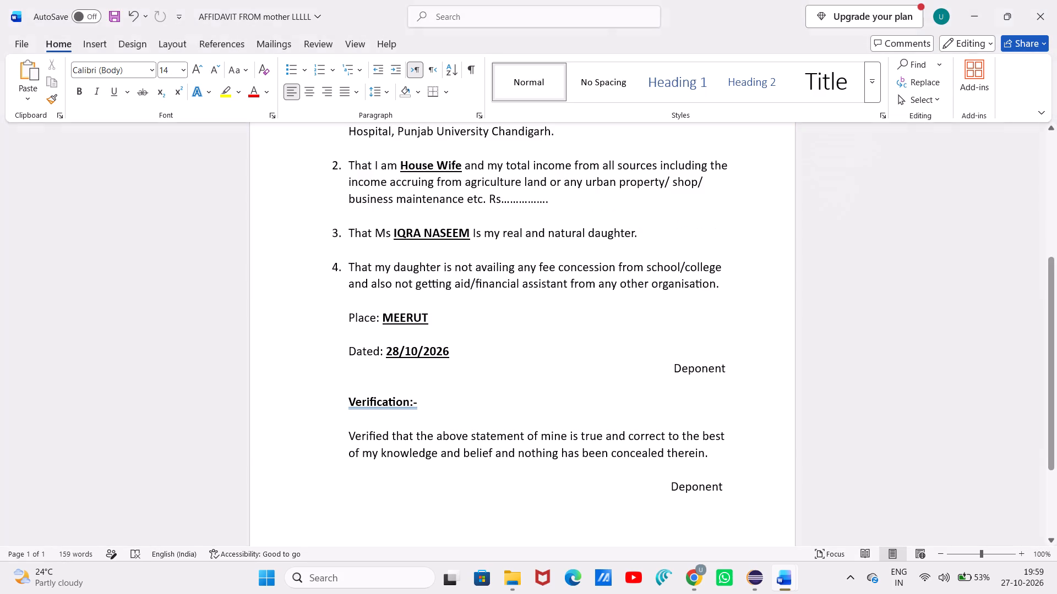
{"action": "key", "text": "alt+Tab"}
{"action": "key", "text": "alt+Tab"}
{"action": "key", "text": "alt+Tab"}
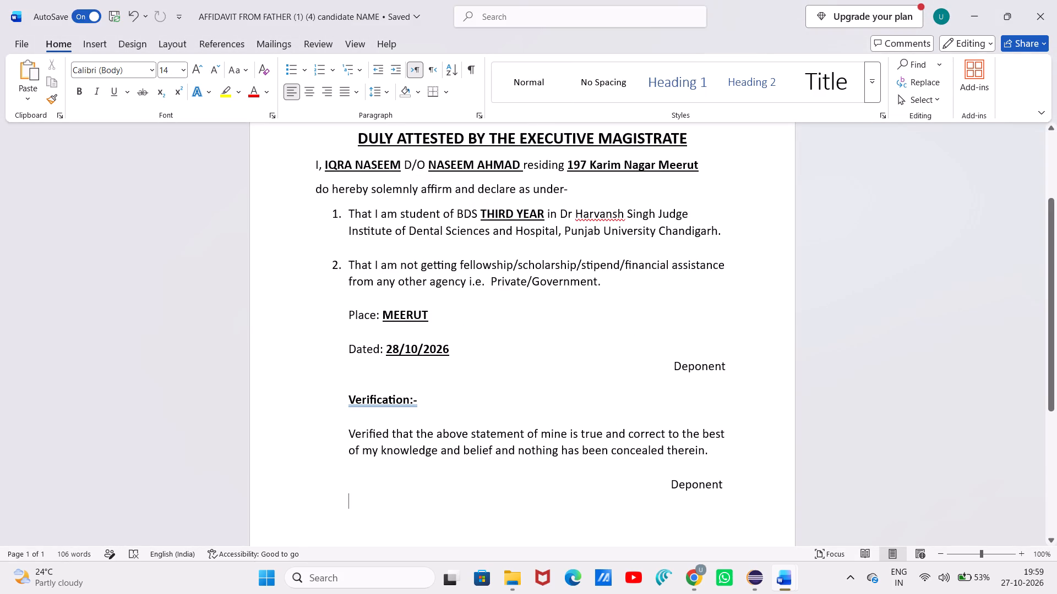
{"action": "key", "text": "alt+Tab"}
{"action": "scroll", "coordinate": [619, 502], "scroll_direction": "up", "scroll_amount": 2}
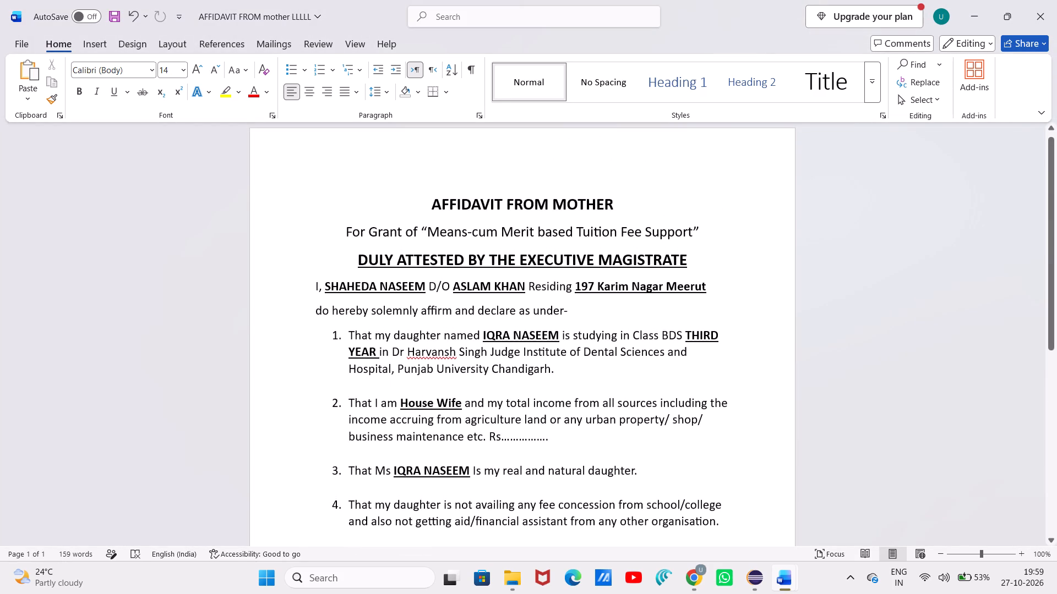
{"action": "key", "text": "alt+Tab"}
{"action": "scroll", "coordinate": [619, 502], "scroll_direction": "up", "scroll_amount": 1}
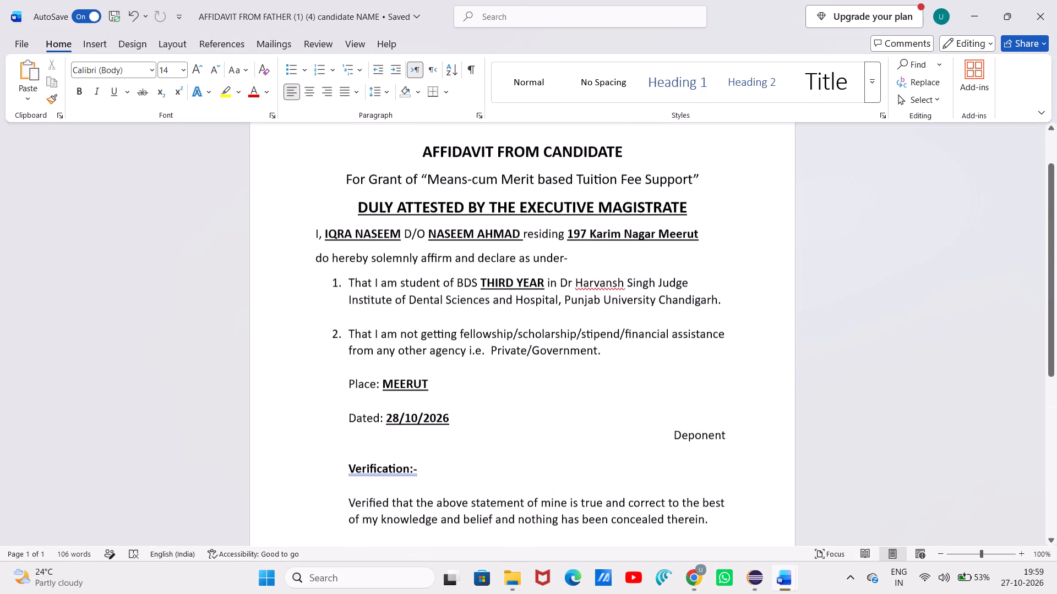
{"action": "scroll", "coordinate": [619, 502], "scroll_direction": "up", "scroll_amount": 1}
{"action": "key", "text": "alt+Tab"}
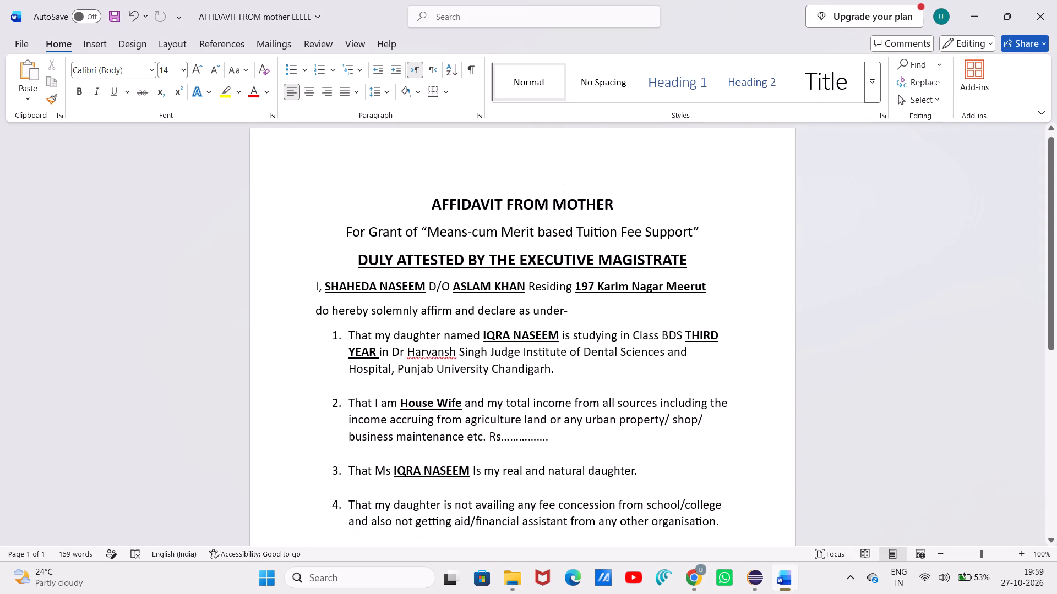
{"action": "scroll", "coordinate": [619, 502], "scroll_direction": "up", "scroll_amount": 1}
{"action": "key", "text": "alt+Tab"}
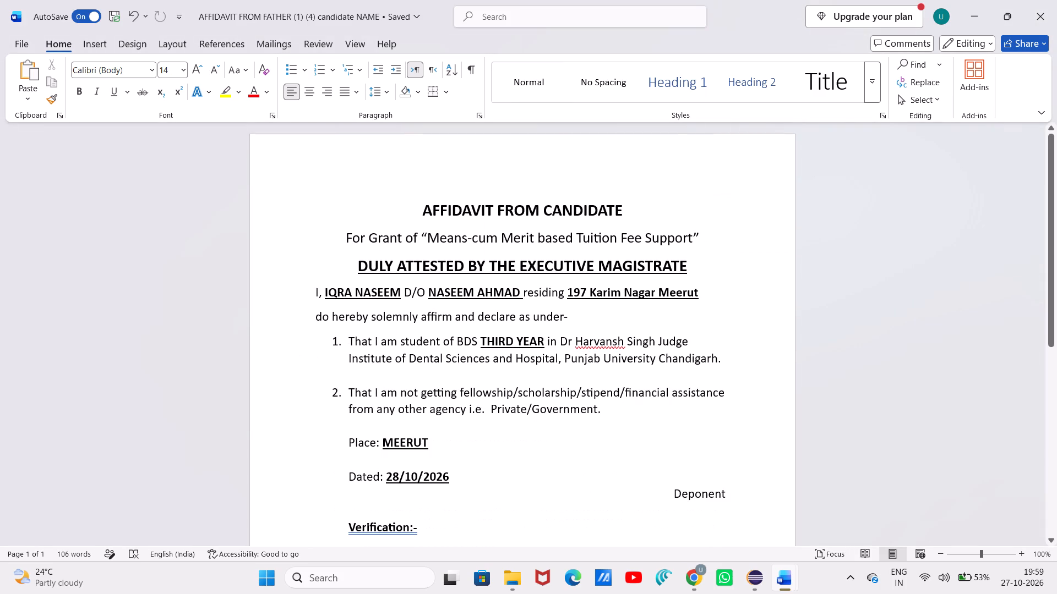
{"action": "key", "text": "alt+Tab"}
{"action": "key", "text": "alt+Tab"}
Export the candidate's affidavit as a PDF to Downloads, named with the candidate's name followed by "Candidate Affidavit".
{"action": "left_click", "coordinate": [14, 41]}
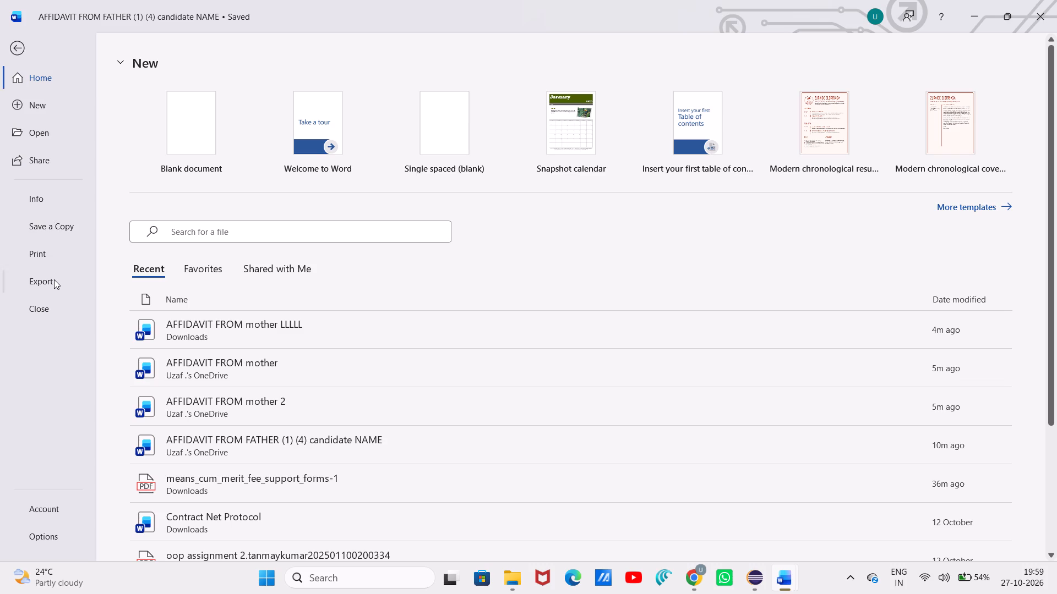
{"action": "left_click", "coordinate": [54, 279]}
{"action": "double_click", "coordinate": [265, 97]}
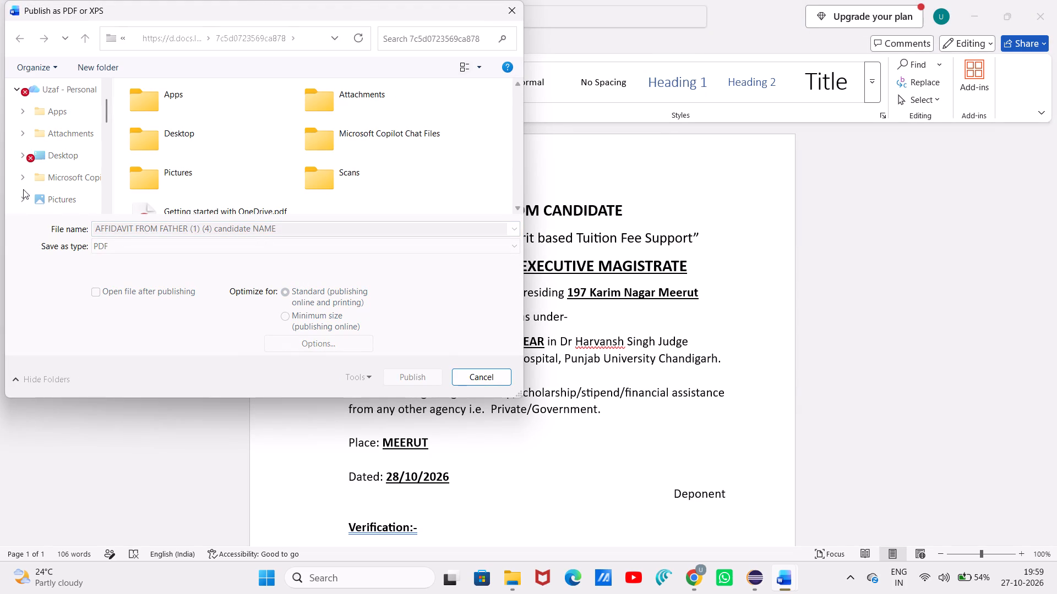
{"action": "scroll", "coordinate": [48, 164], "scroll_direction": "down", "scroll_amount": 1}
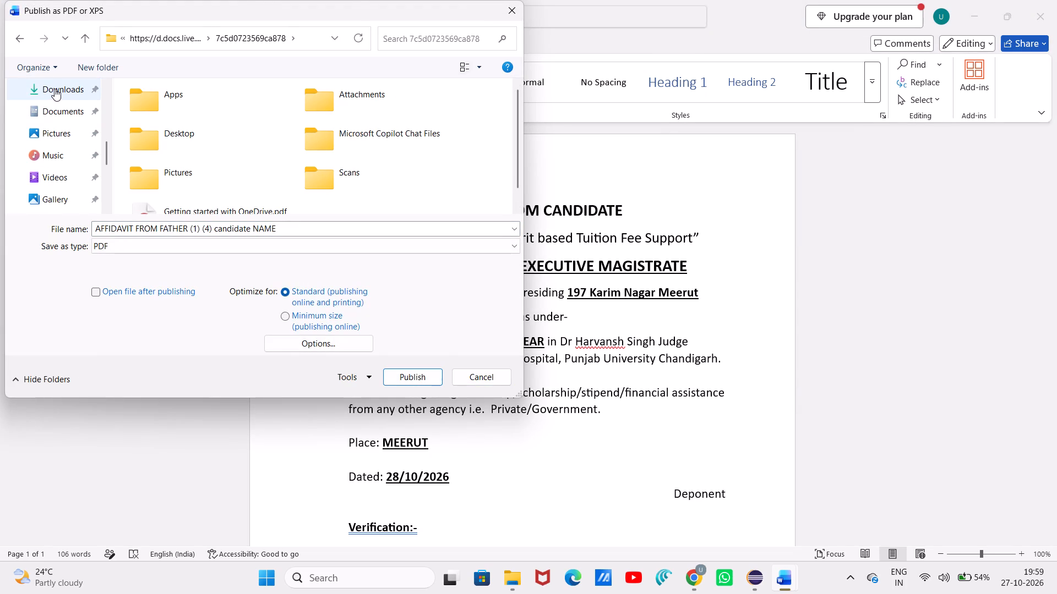
{"action": "left_click", "coordinate": [55, 89]}
{"action": "left_click", "coordinate": [280, 222]}
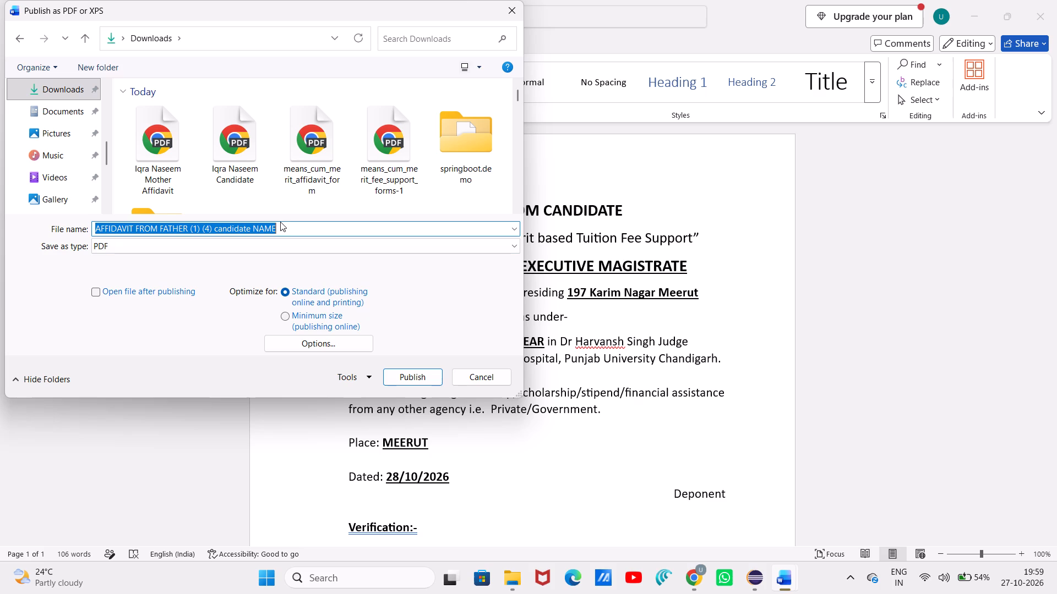
{"action": "key", "text": "i"}
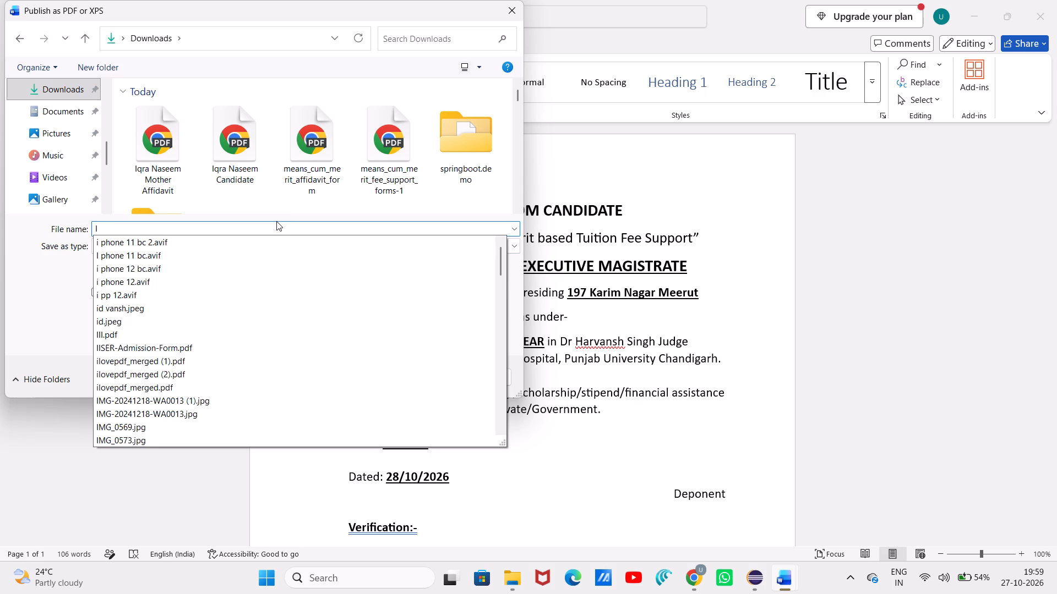
{"action": "key", "text": "n"}
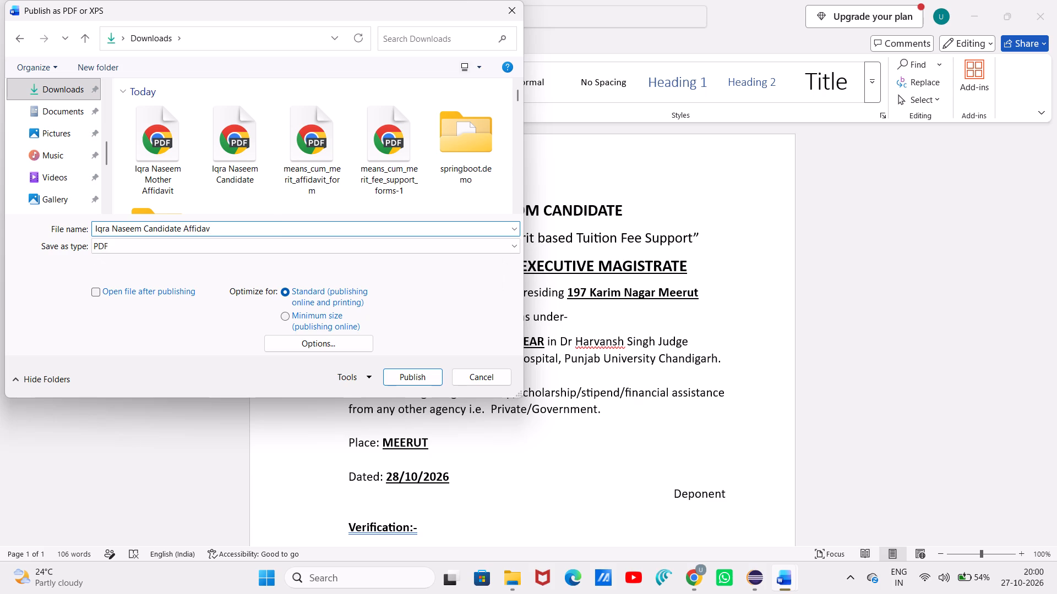
{"action": "key", "text": "Return"}
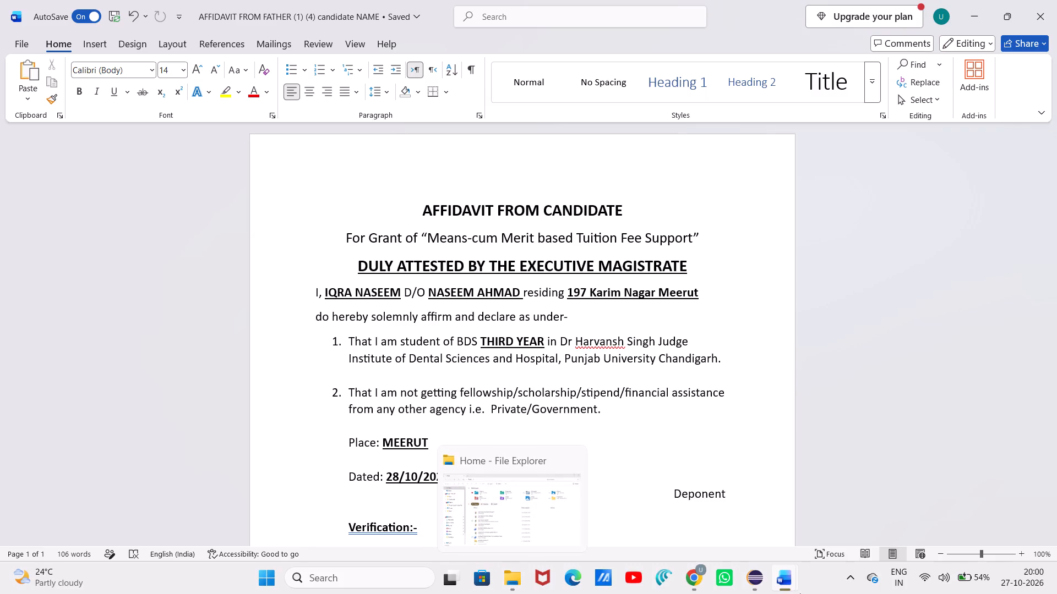
Search the Home location for "AFF" and open the latest "AFFIDAVIT FROM FATHER (1) (4) candidate" document to look it over.
{"action": "left_click", "coordinate": [17, 38]}
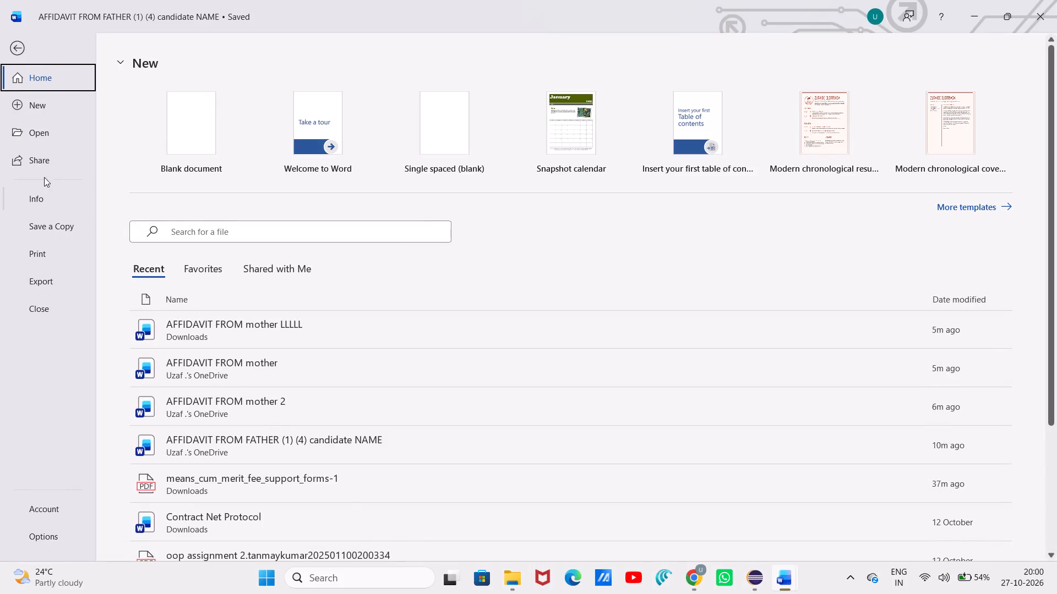
{"action": "double_click", "coordinate": [54, 135]}
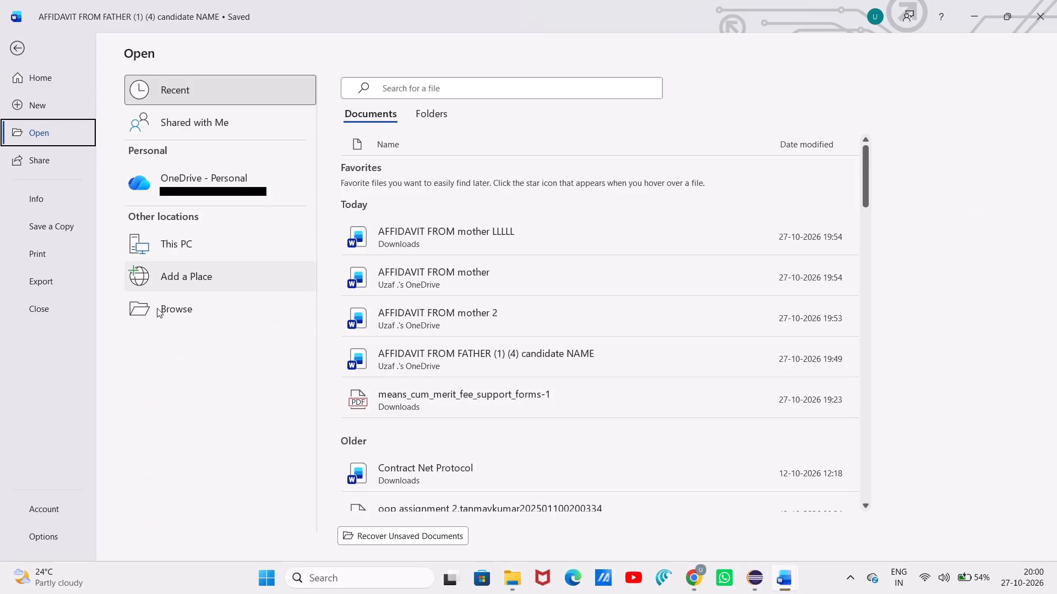
{"action": "double_click", "coordinate": [157, 308]}
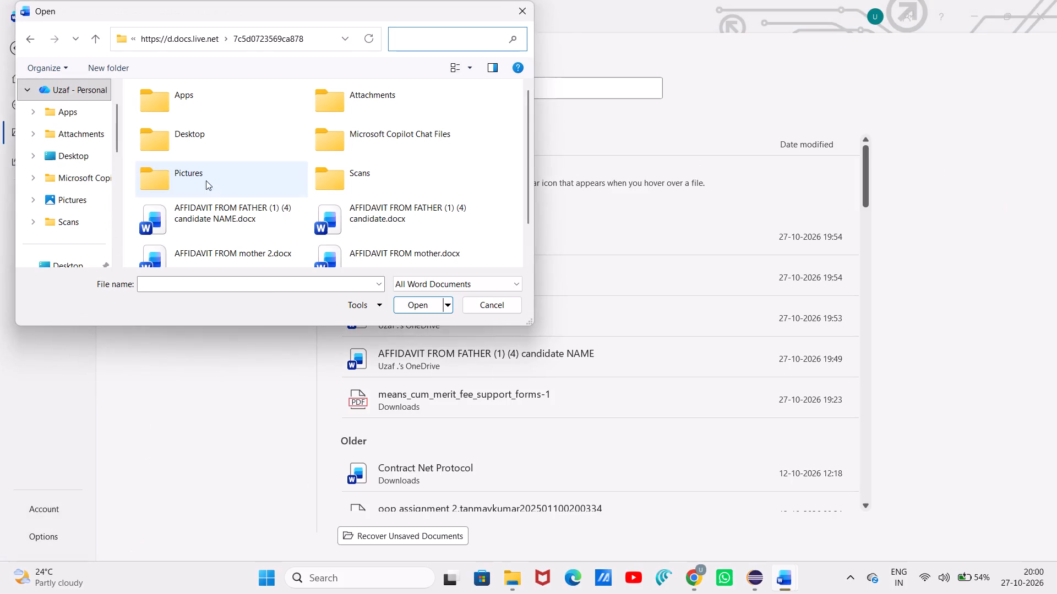
{"action": "scroll", "coordinate": [31, 139], "scroll_direction": "up", "scroll_amount": 4}
{"action": "left_click", "coordinate": [71, 96]}
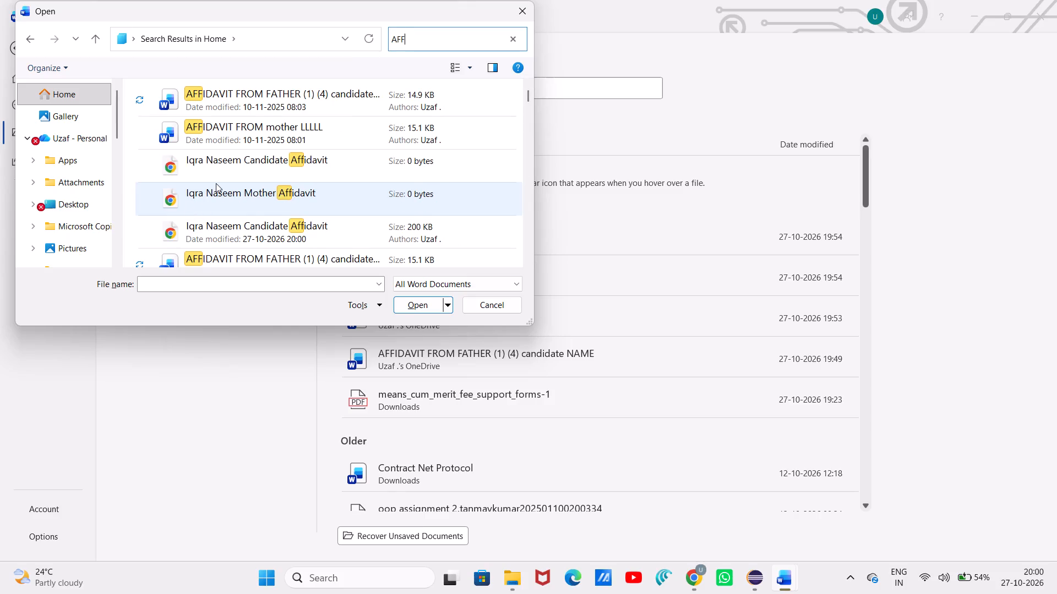
{"action": "scroll", "coordinate": [243, 200], "scroll_direction": "down", "scroll_amount": 2}
{"action": "scroll", "coordinate": [288, 138], "scroll_direction": "up", "scroll_amount": 1}
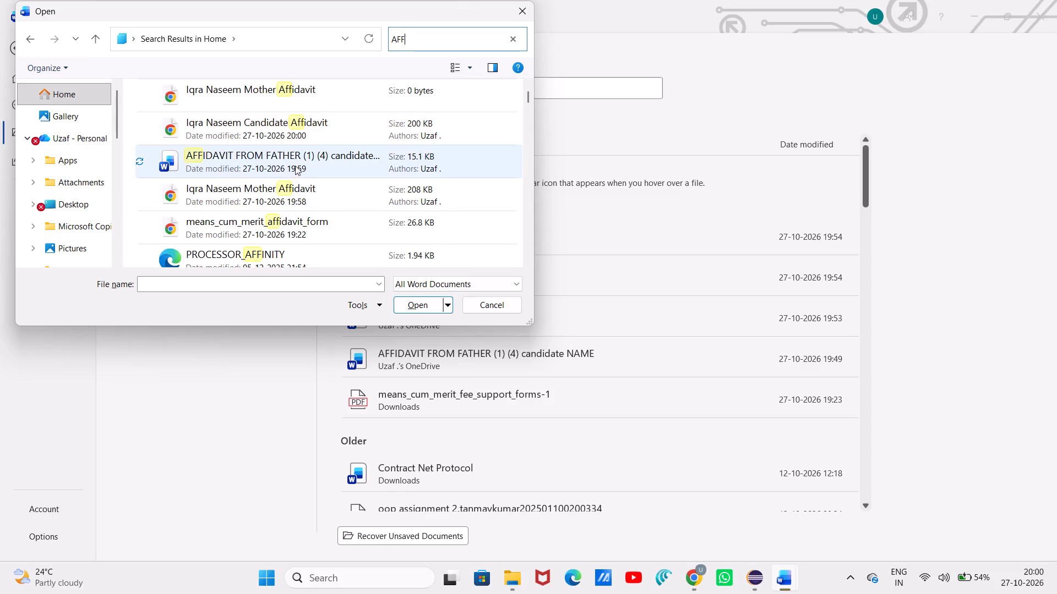
{"action": "double_click", "coordinate": [287, 162]}
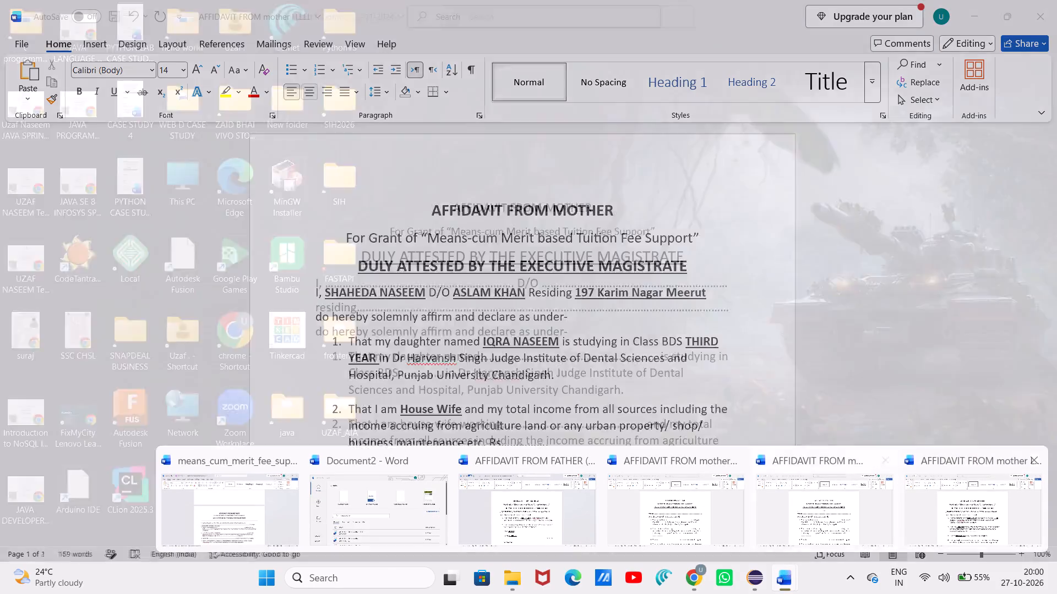
{"action": "scroll", "coordinate": [647, 306], "scroll_direction": "down", "scroll_amount": 1}
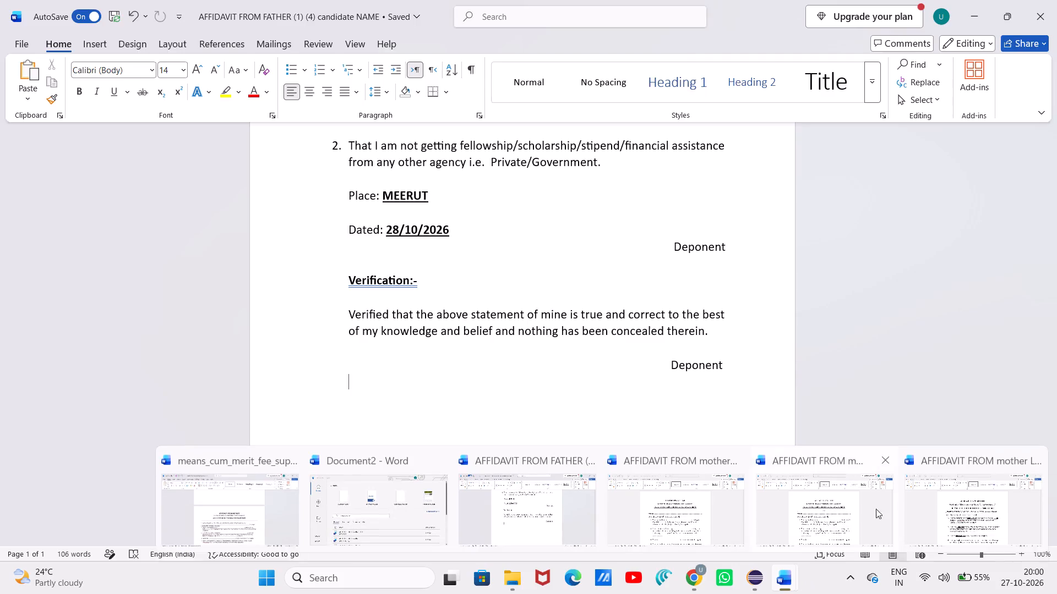
Search the Home location for "AFF" and open the "AFFIDAVIT FROM FATHER (KKKK" document.
{"action": "left_click", "coordinate": [1001, 507]}
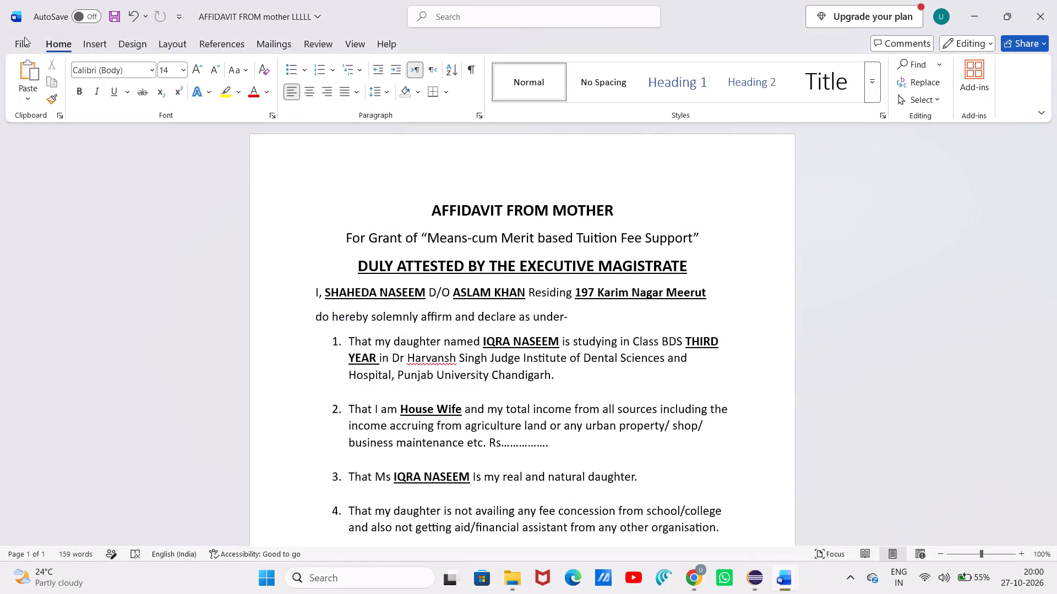
{"action": "left_click", "coordinate": [24, 37]}
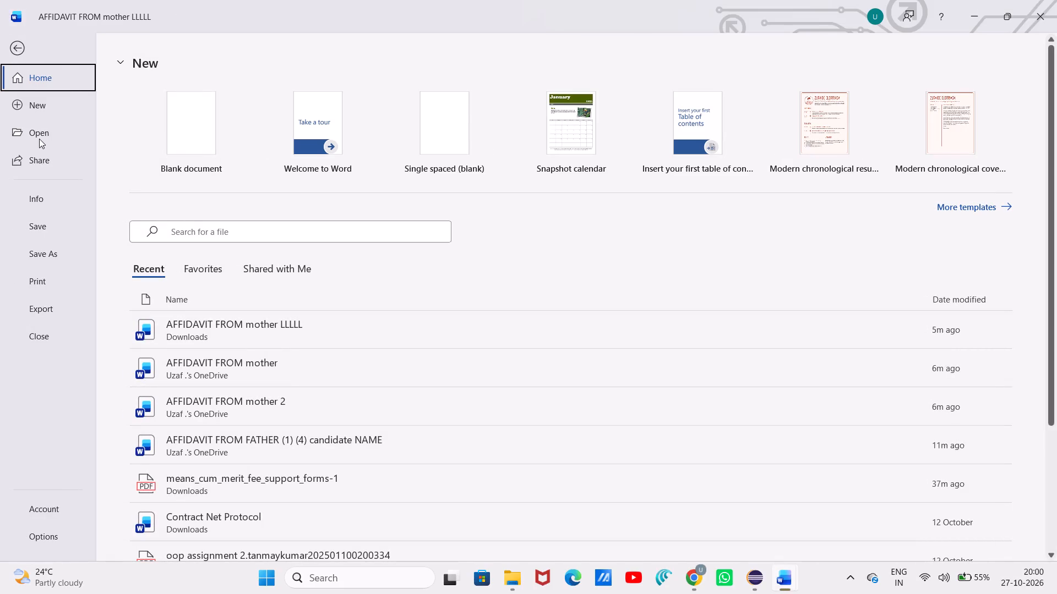
{"action": "double_click", "coordinate": [39, 139]}
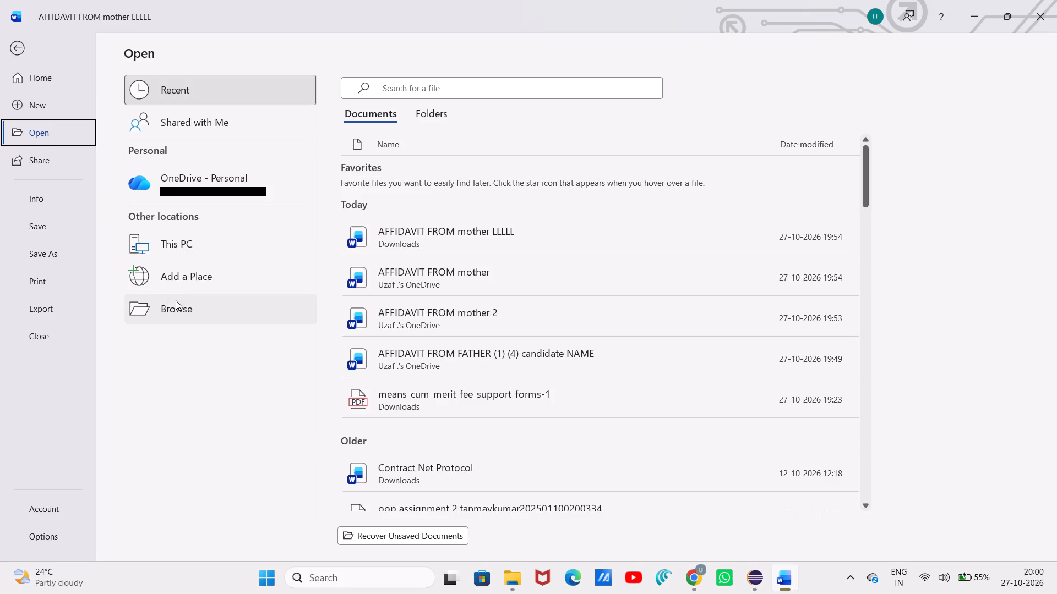
{"action": "double_click", "coordinate": [176, 300]}
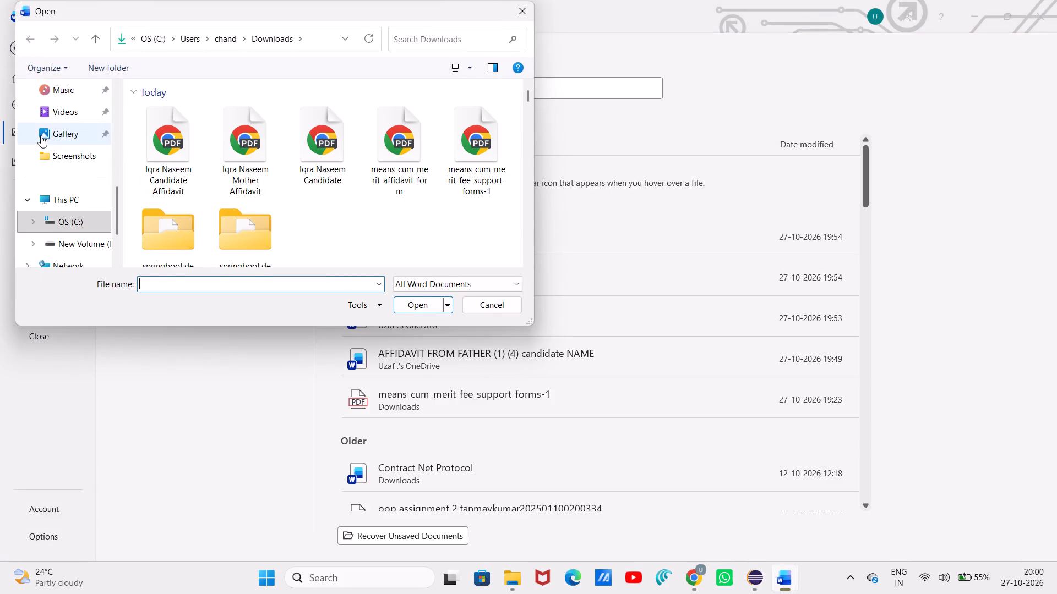
{"action": "scroll", "coordinate": [41, 135], "scroll_direction": "up", "scroll_amount": 3}
{"action": "left_click", "coordinate": [51, 97]}
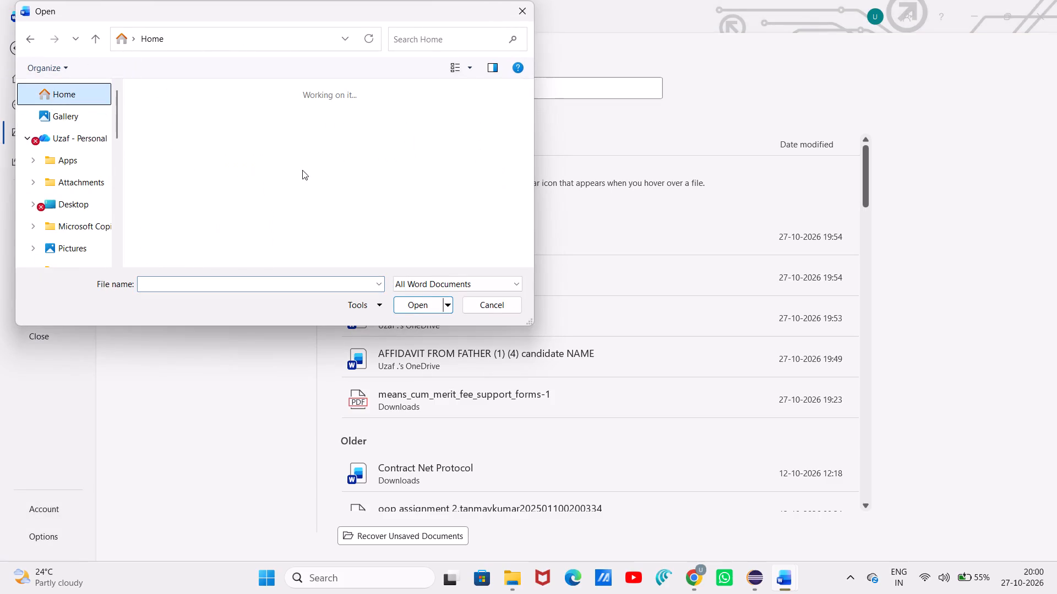
{"action": "scroll", "coordinate": [200, 165], "scroll_direction": "down", "scroll_amount": 2}
{"action": "scroll", "coordinate": [200, 165], "scroll_direction": "up", "scroll_amount": 2}
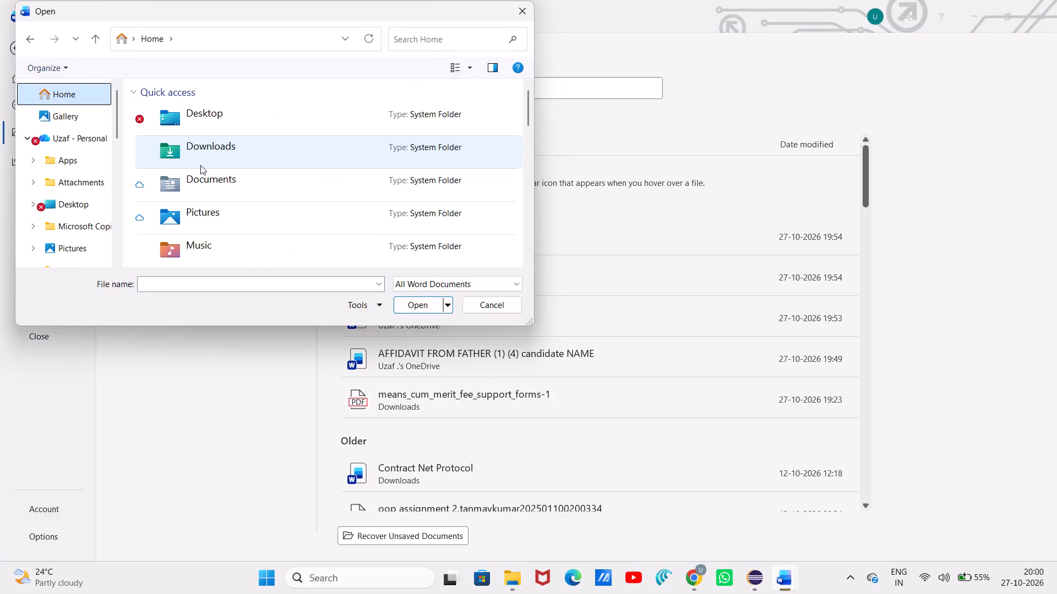
{"action": "scroll", "coordinate": [288, 214], "scroll_direction": "down", "scroll_amount": 2}
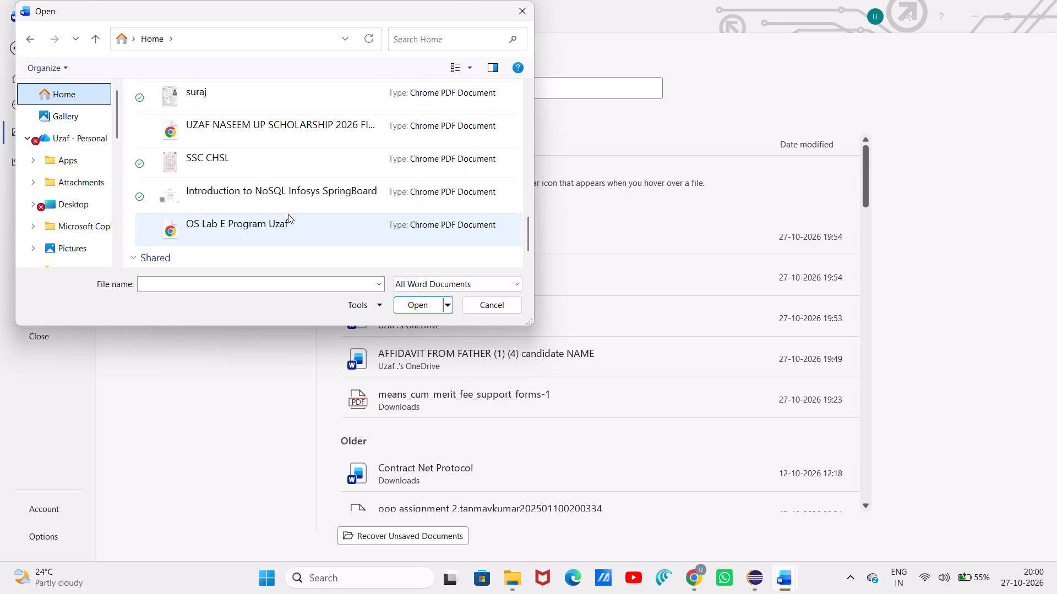
{"action": "scroll", "coordinate": [225, 174], "scroll_direction": "up", "scroll_amount": 9}
{"action": "left_click", "coordinate": [433, 36]}
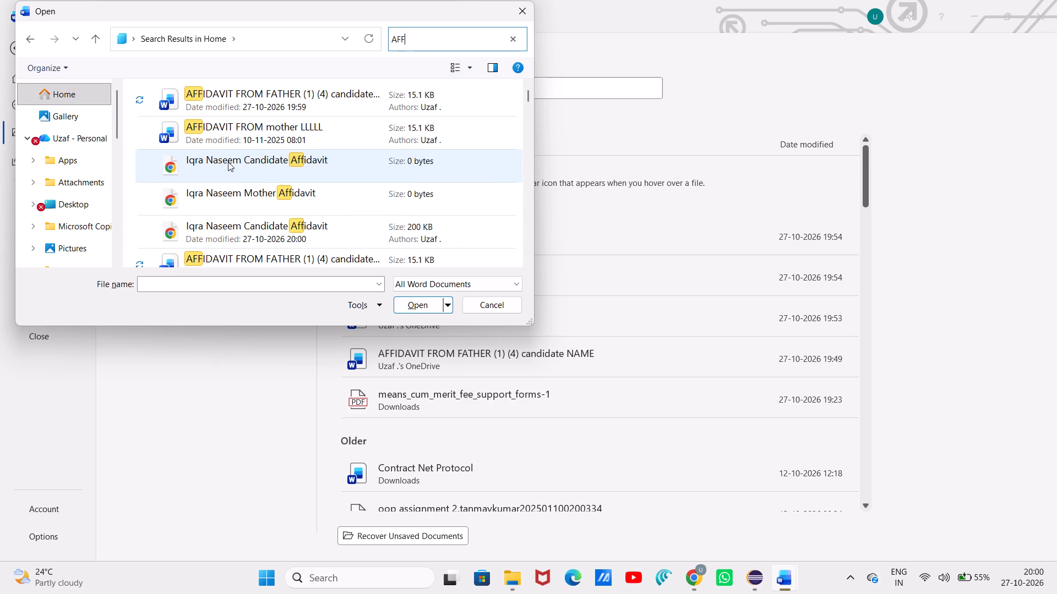
{"action": "scroll", "coordinate": [246, 227], "scroll_direction": "down", "scroll_amount": 1}
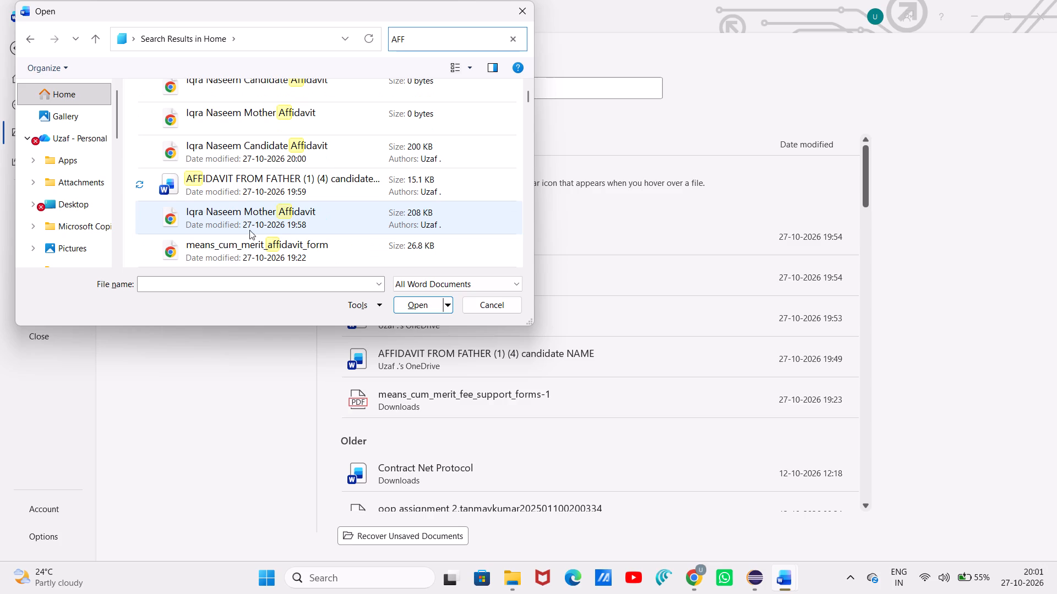
{"action": "scroll", "coordinate": [263, 234], "scroll_direction": "down", "scroll_amount": 3}
{"action": "scroll", "coordinate": [290, 151], "scroll_direction": "up", "scroll_amount": 1}
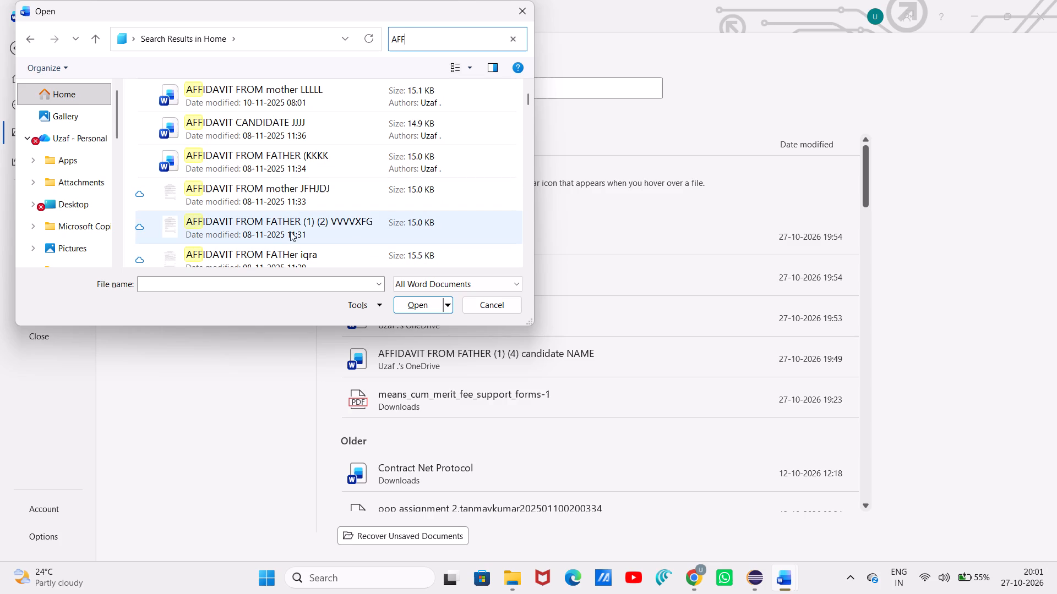
{"action": "double_click", "coordinate": [269, 163]}
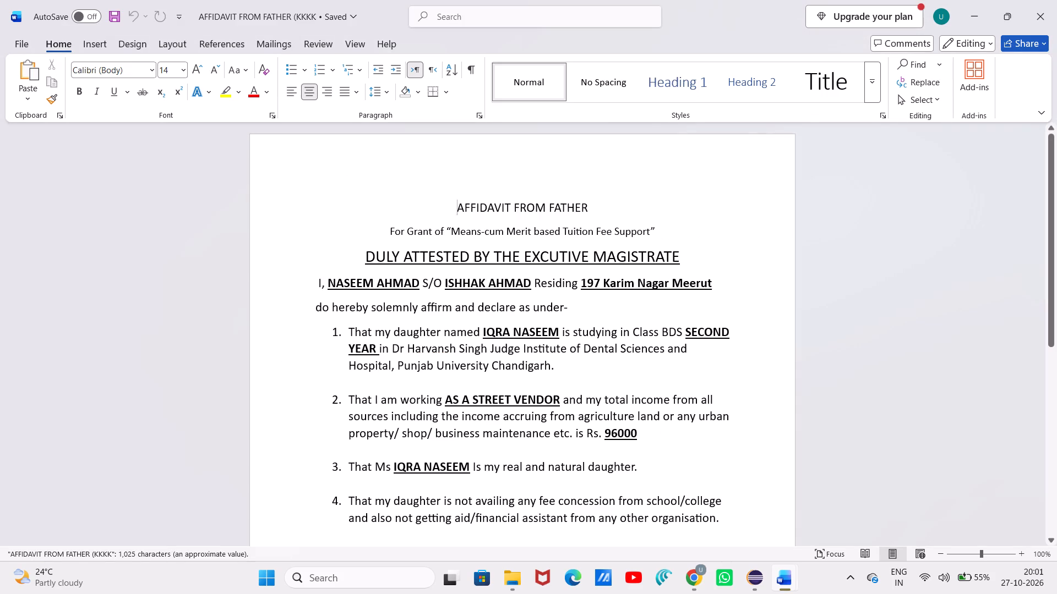
Review the father's affidavit from the title down to the verification section and back up to the heading.
{"action": "scroll", "coordinate": [432, 354], "scroll_direction": "down", "scroll_amount": 1}
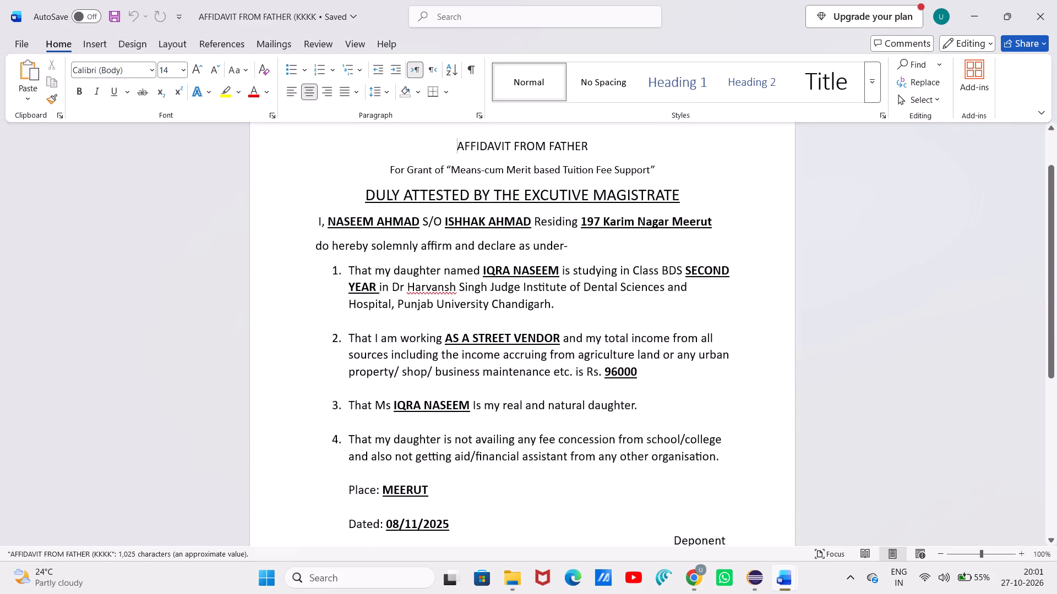
{"action": "scroll", "coordinate": [625, 339], "scroll_direction": "down", "scroll_amount": 2}
{"action": "scroll", "coordinate": [492, 355], "scroll_direction": "down", "scroll_amount": 1}
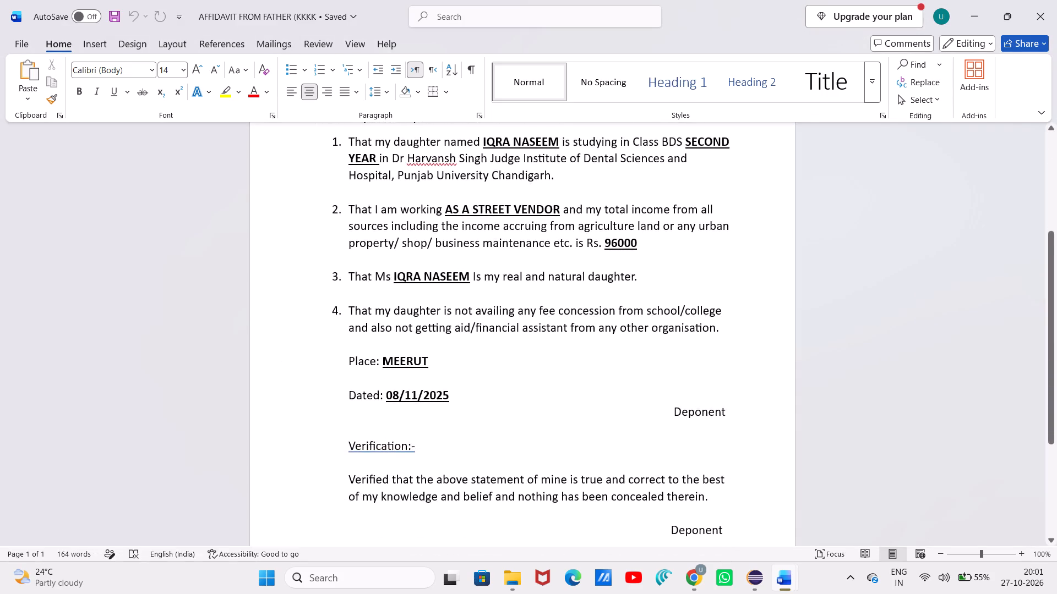
{"action": "scroll", "coordinate": [492, 355], "scroll_direction": "down", "scroll_amount": 2}
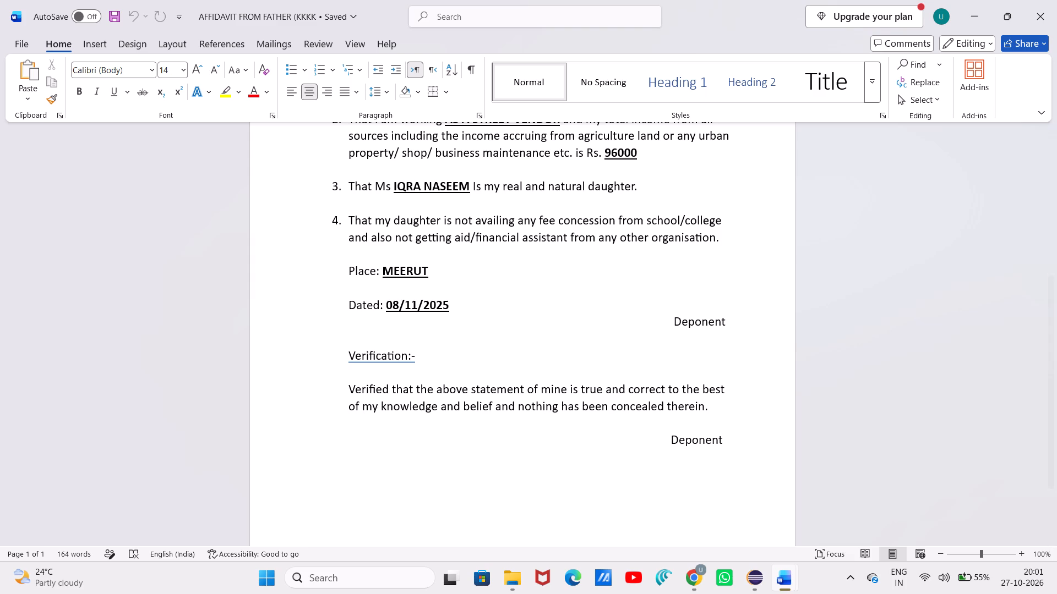
{"action": "scroll", "coordinate": [492, 311], "scroll_direction": "up", "scroll_amount": 1}
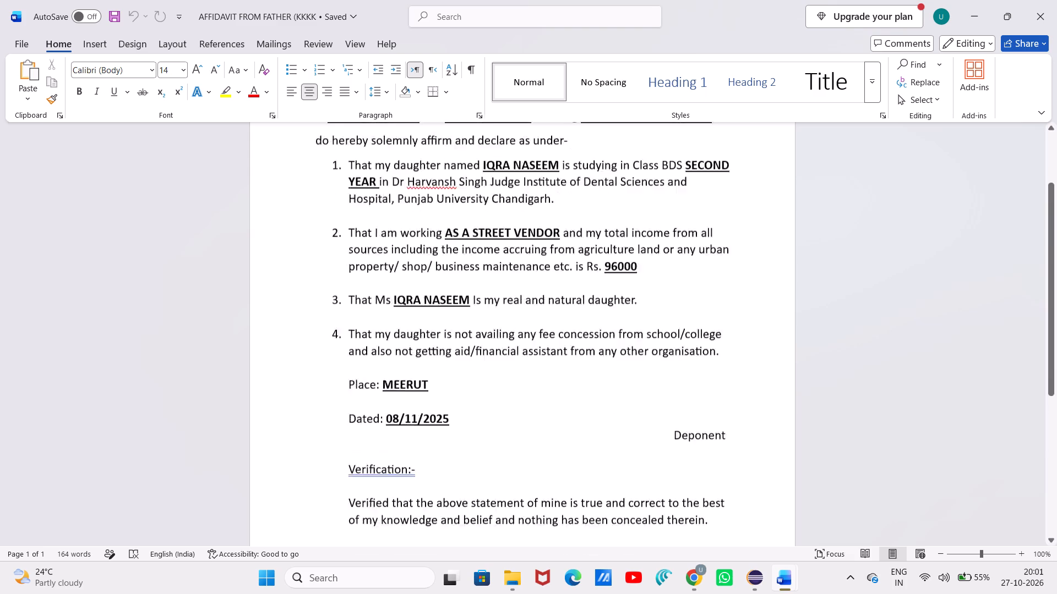
{"action": "scroll", "coordinate": [492, 311], "scroll_direction": "up", "scroll_amount": 2}
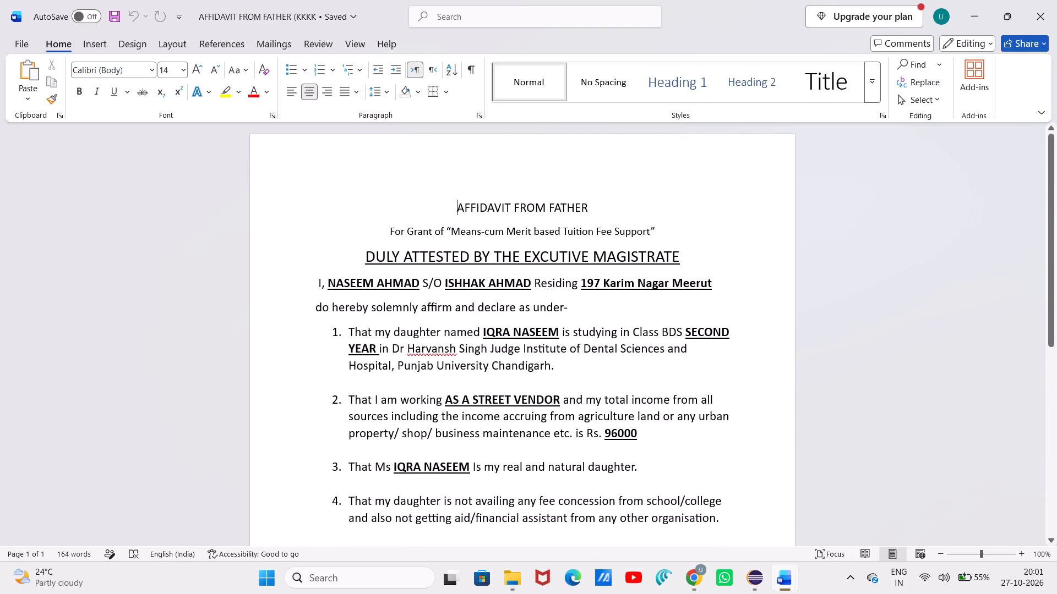
{"action": "scroll", "coordinate": [492, 311], "scroll_direction": "up", "scroll_amount": 1}
Set the "AFFIDAVIT FROM FATHER" title to 18 pt and make it bold.
{"action": "left_click_drag", "start_coordinate": [591, 210], "coordinate": [471, 206]}
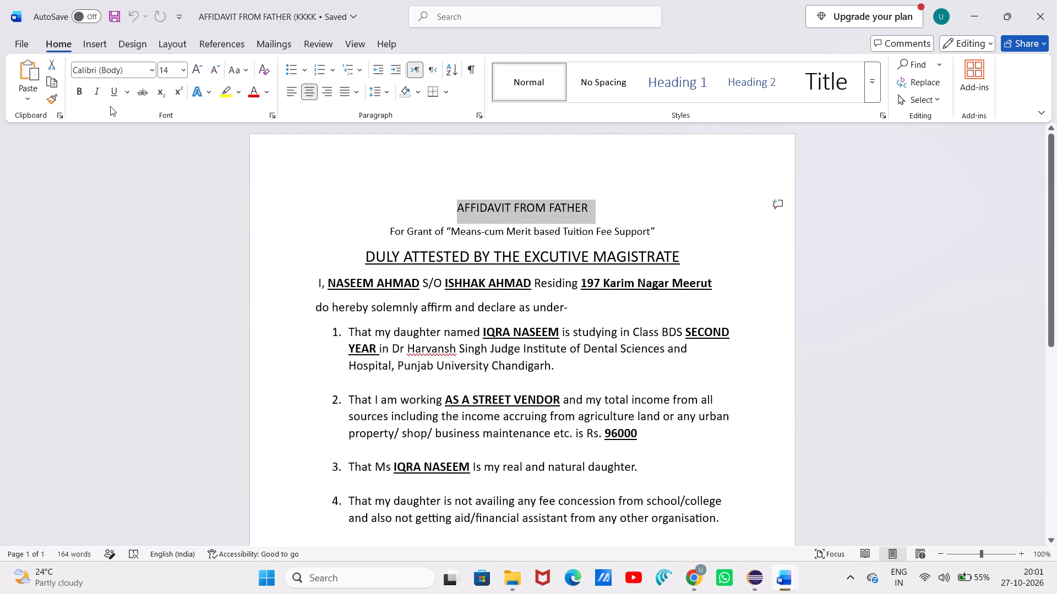
{"action": "left_click", "coordinate": [183, 75]}
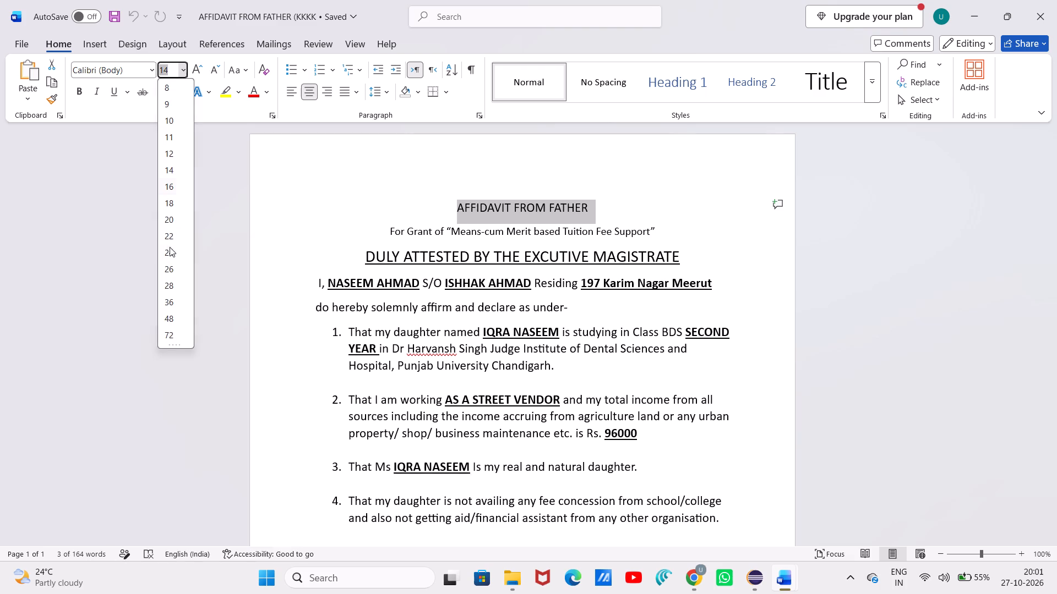
{"action": "left_click", "coordinate": [172, 204]}
{"action": "left_click", "coordinate": [81, 92]}
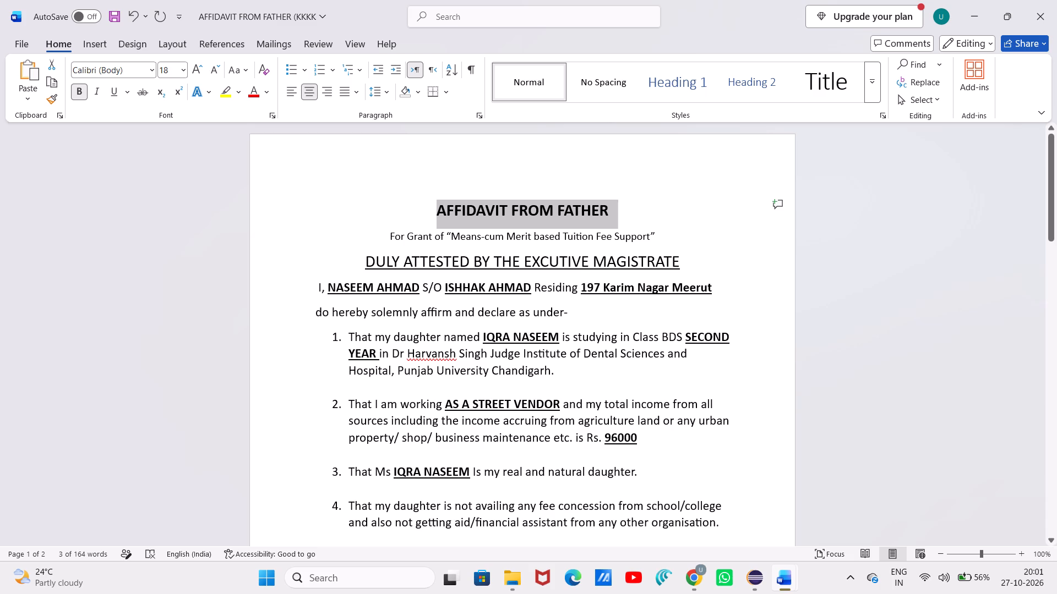
Correct the spelling of "EXECUTIVE" in the "DULY ATTESTED" heading line by adding the missing E.
{"action": "left_click", "coordinate": [544, 261]}
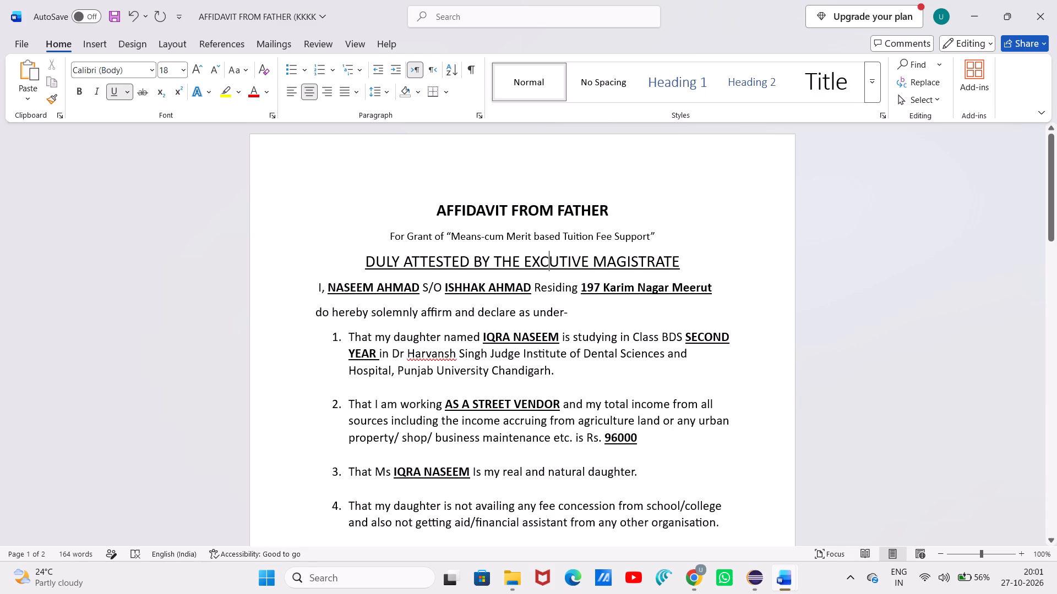
{"action": "key", "text": "Left"}
{"action": "key", "text": "e"}
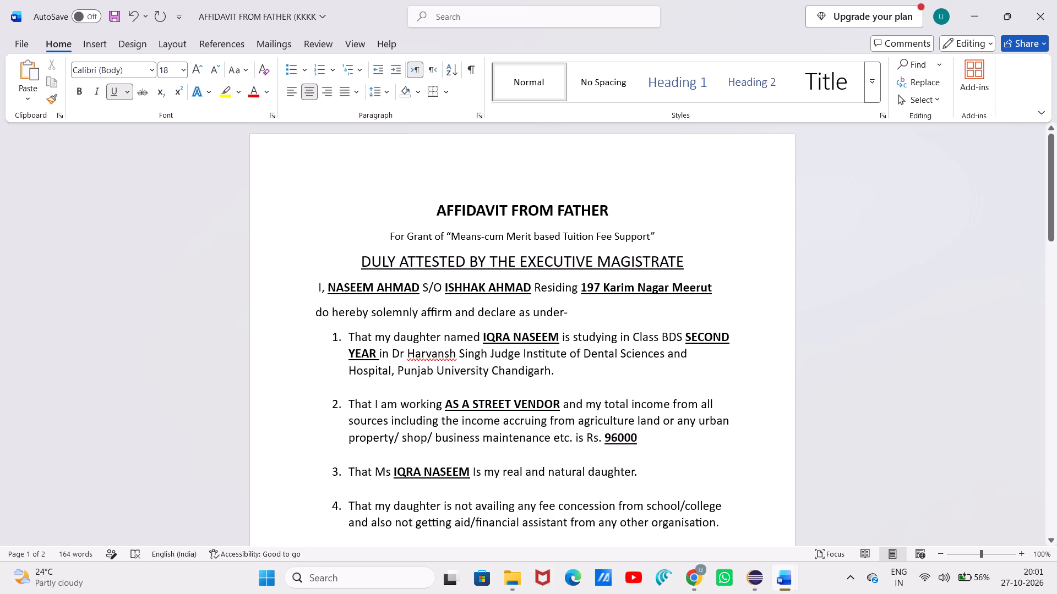
Set the "For Grant of 'Means-cum Merit based Tuition Fee Support'" line to 16 pt.
{"action": "left_click_drag", "start_coordinate": [657, 228], "coordinate": [464, 228]}
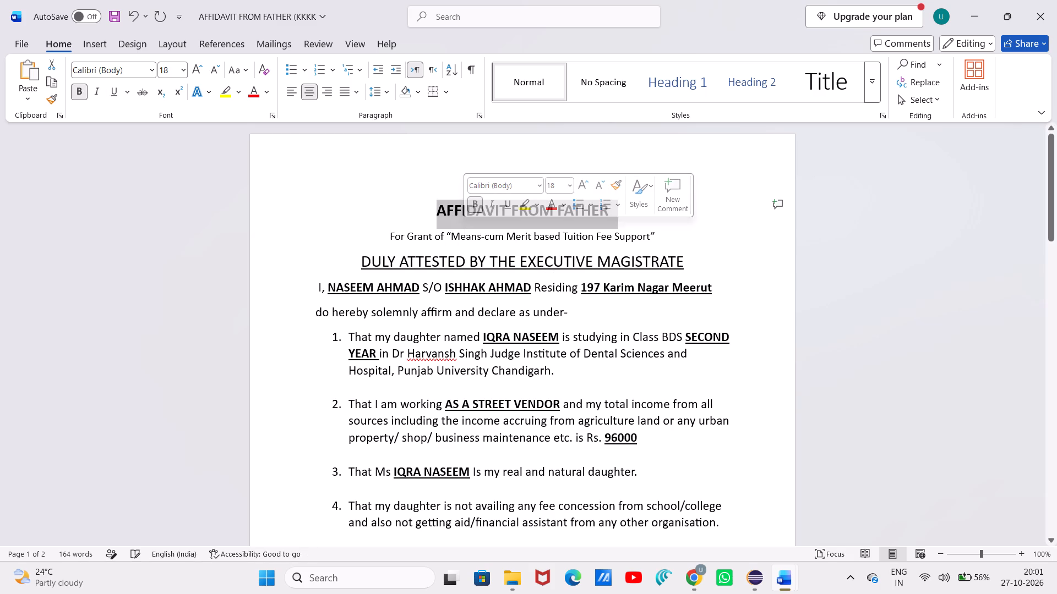
{"action": "left_click", "coordinate": [651, 234]}
{"action": "left_click_drag", "start_coordinate": [661, 237], "coordinate": [389, 237]}
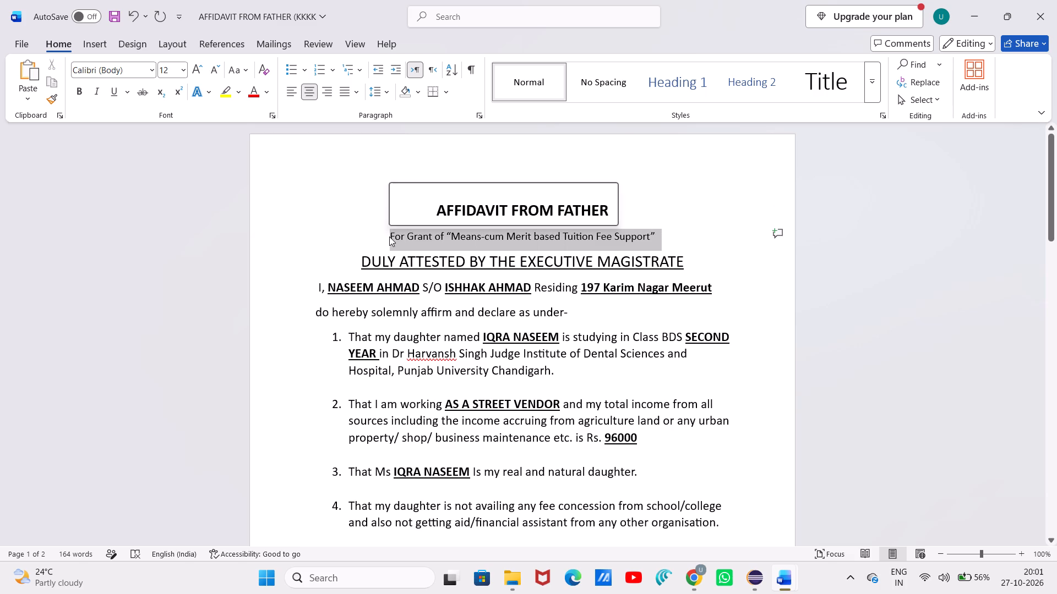
{"action": "left_click", "coordinate": [187, 73]}
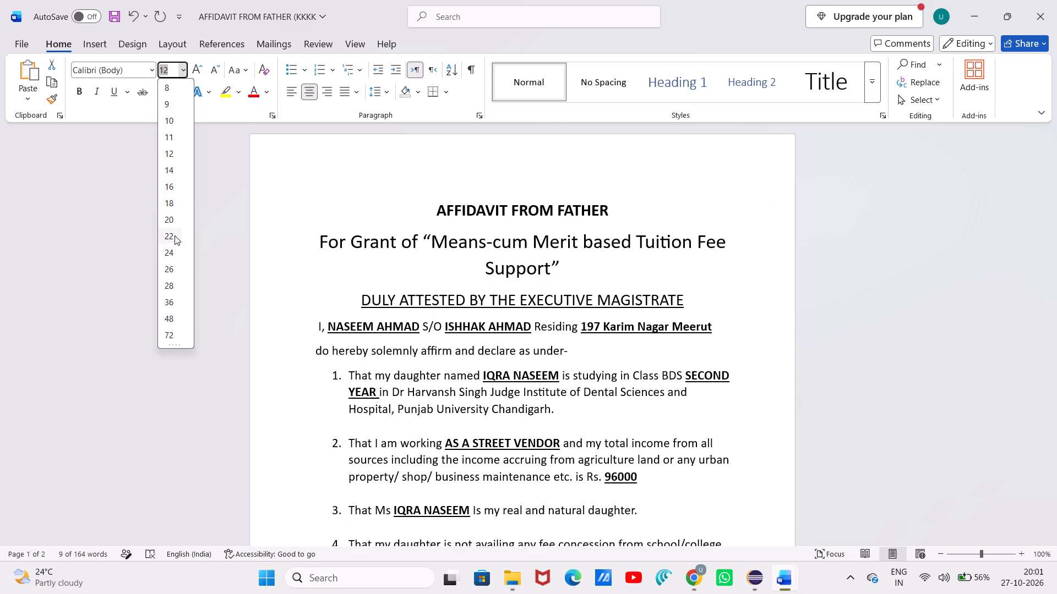
{"action": "left_click", "coordinate": [166, 190]}
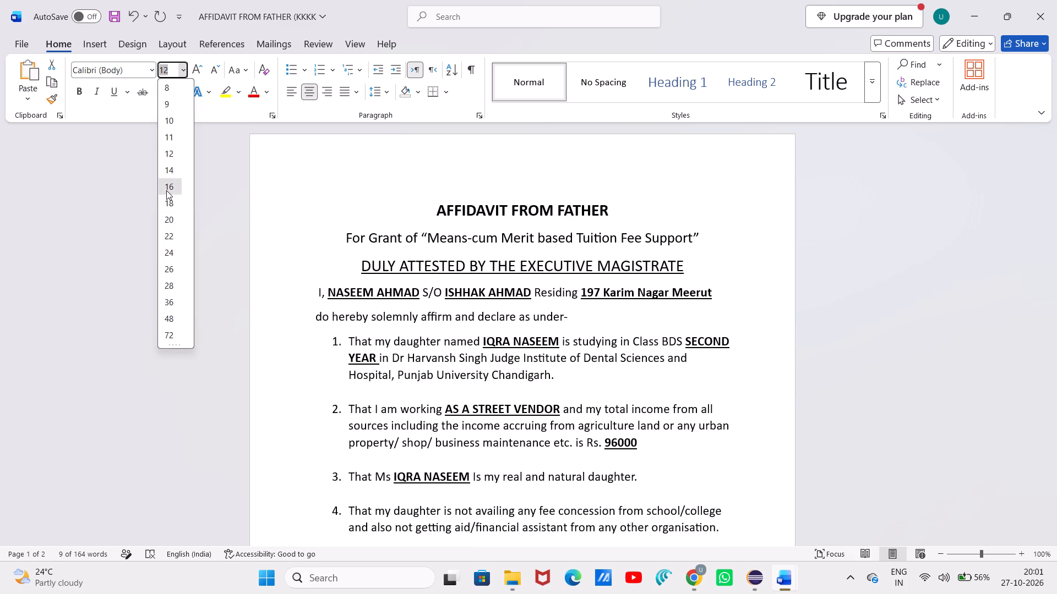
Make the "DULY ATTESTED BY THE EXECUTIVE MAGISTRATE" line bold.
{"action": "left_click_drag", "start_coordinate": [359, 267], "coordinate": [400, 267]}
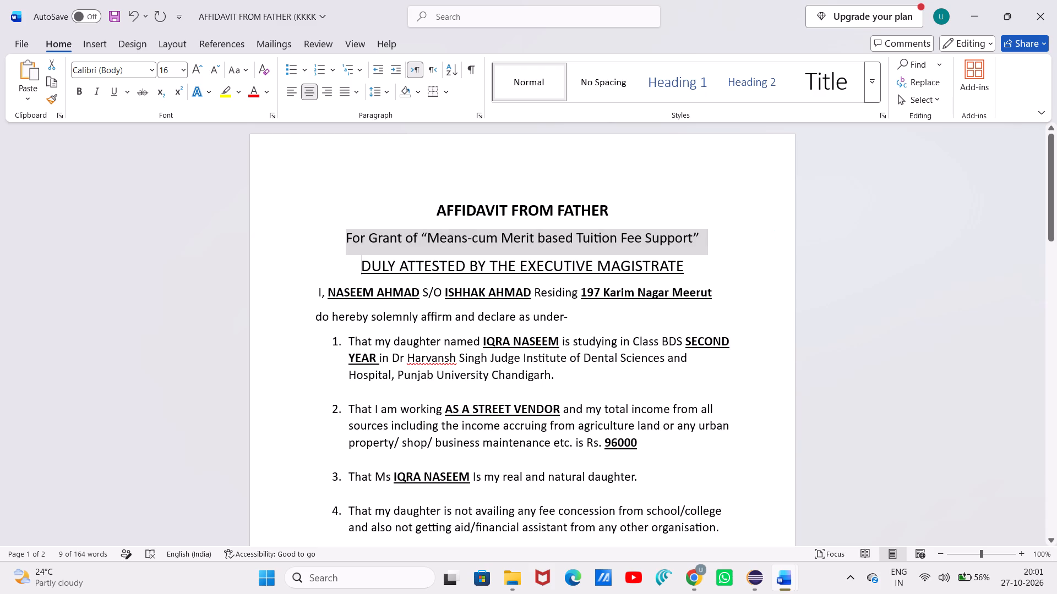
{"action": "left_click_drag", "start_coordinate": [400, 267], "coordinate": [640, 263]}
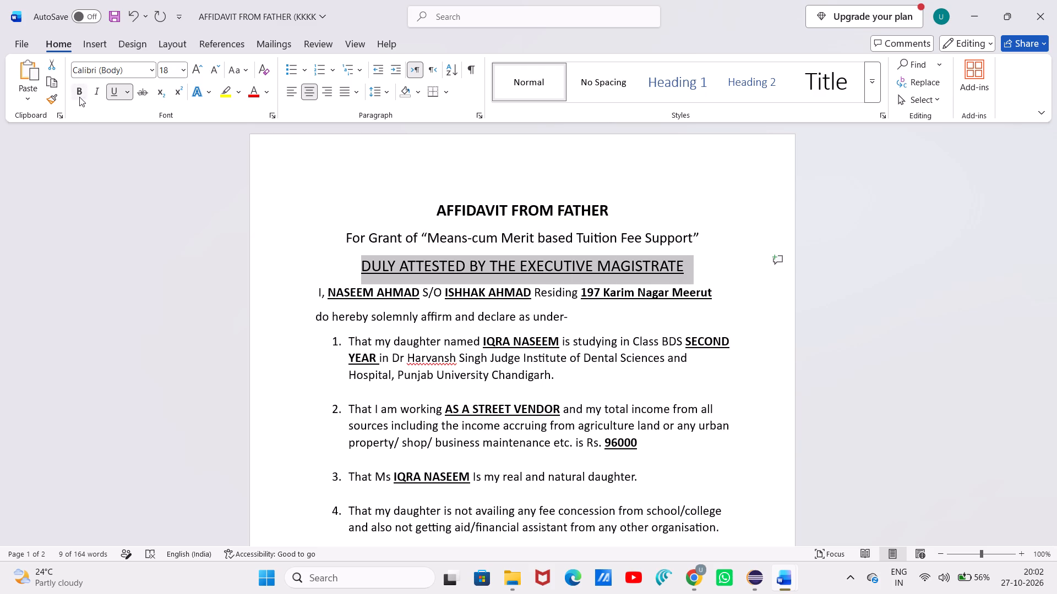
{"action": "left_click", "coordinate": [79, 97]}
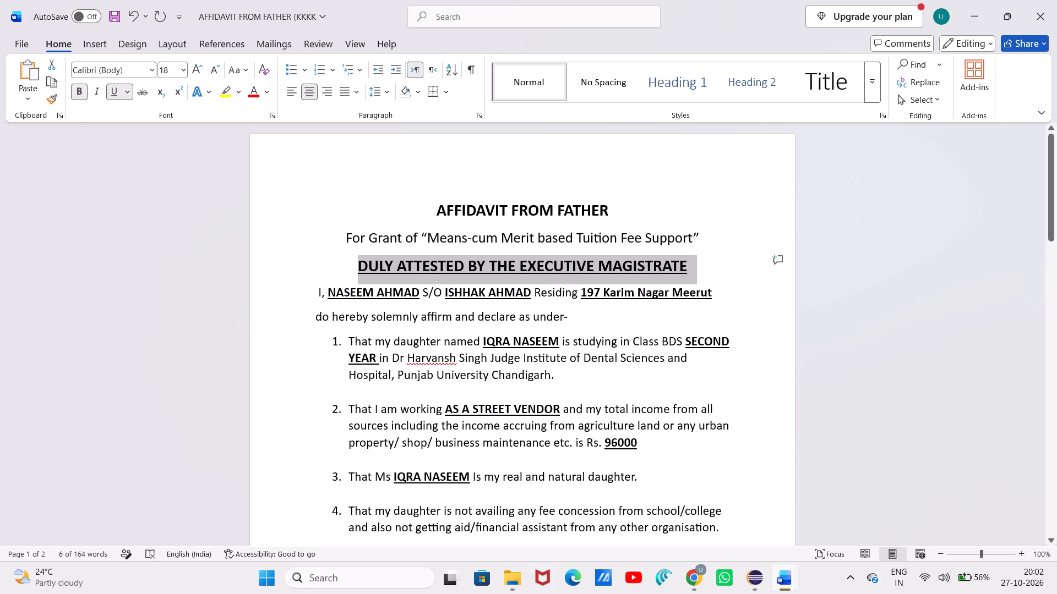
{"action": "left_click", "coordinate": [851, 325]}
{"action": "left_click", "coordinate": [586, 241]}
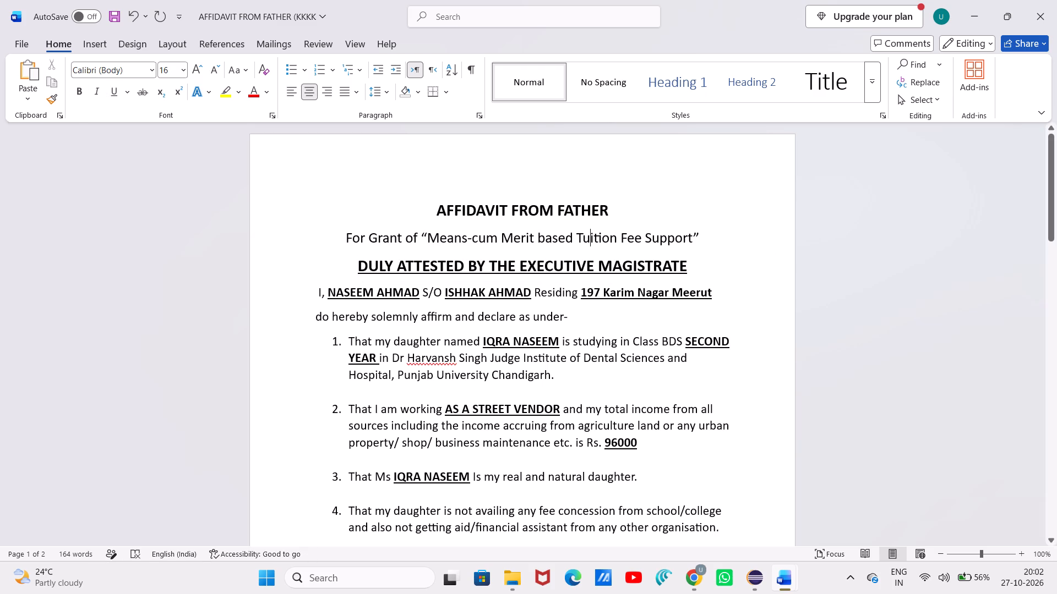
{"action": "left_click", "coordinate": [832, 316]}
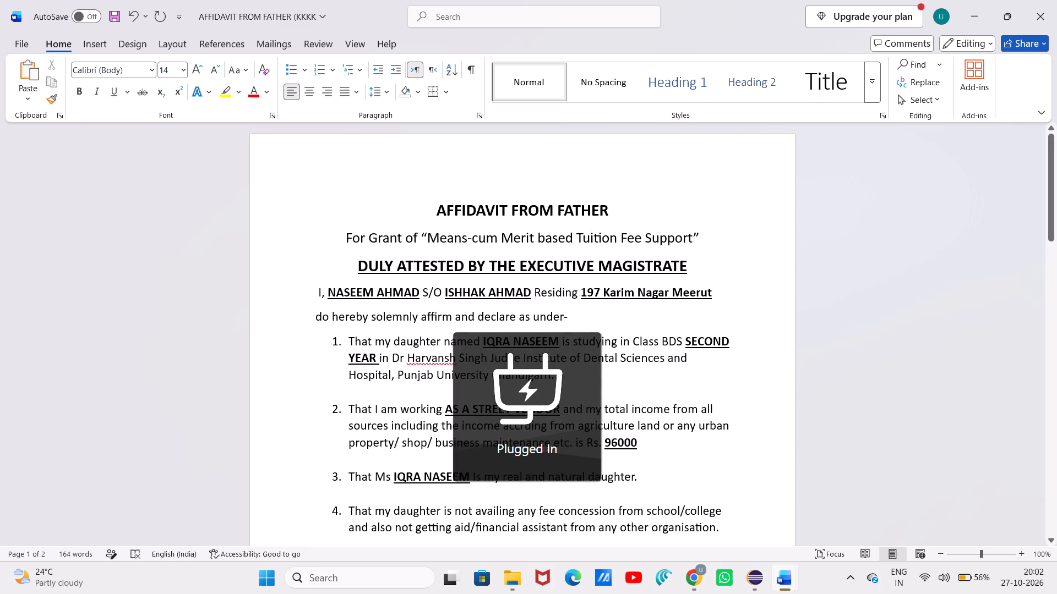
Change the daughter's BDS year of study in point 1 of the father's affidavit to "THIRD".
{"action": "scroll", "coordinate": [963, 390], "scroll_direction": "down", "scroll_amount": 1}
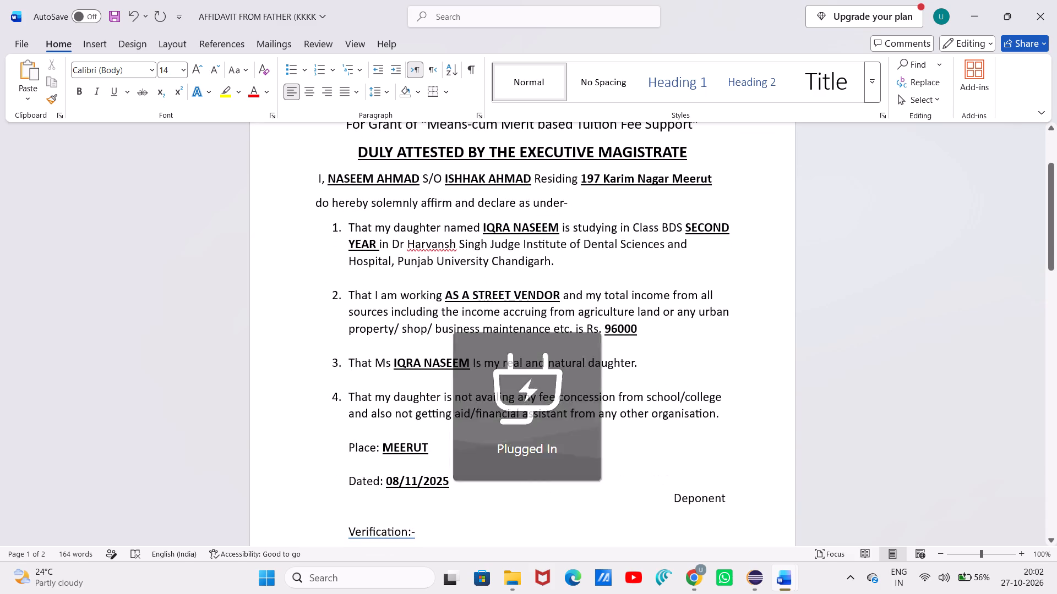
{"action": "left_click", "coordinate": [729, 228]}
{"action": "key", "text": "BackSpace"}
{"action": "key", "text": "BackSpace"}
{"action": "key", "text": "BackSpace"}
{"action": "key", "text": "BackSpace"}
{"action": "key", "text": "BackSpace"}
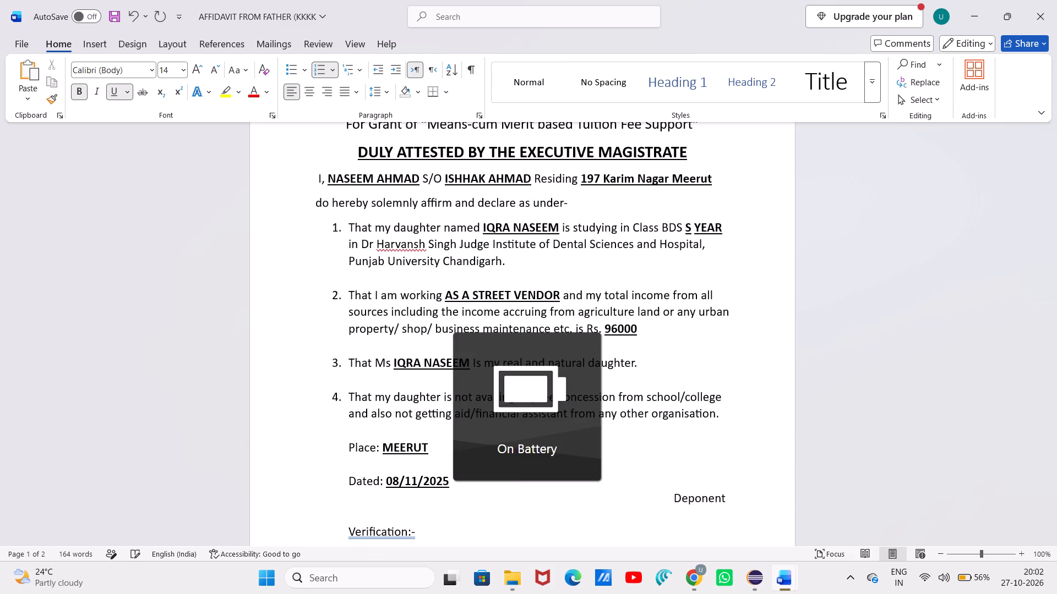
{"action": "key", "text": "BackSpace"}
{"action": "key", "text": "t"}
{"action": "key", "text": "BackSpace"}
{"action": "key", "text": "BackSpace"}
{"action": "type", "text": "HIRD"}
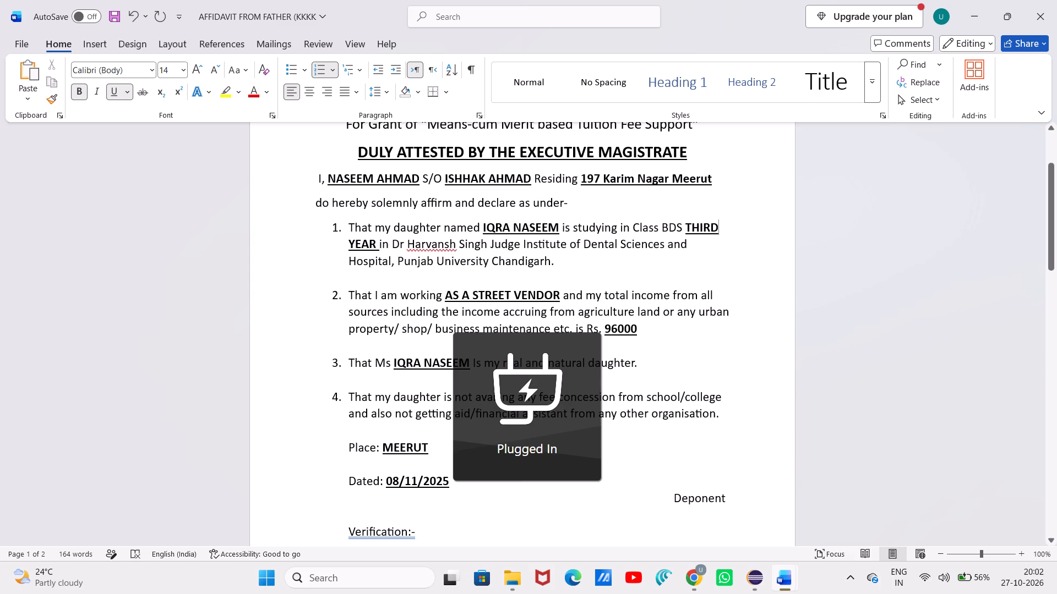
Make the "Verification:-" heading in the father's affidavit bold.
{"action": "left_click", "coordinate": [800, 389]}
{"action": "scroll", "coordinate": [859, 413], "scroll_direction": "down", "scroll_amount": 1}
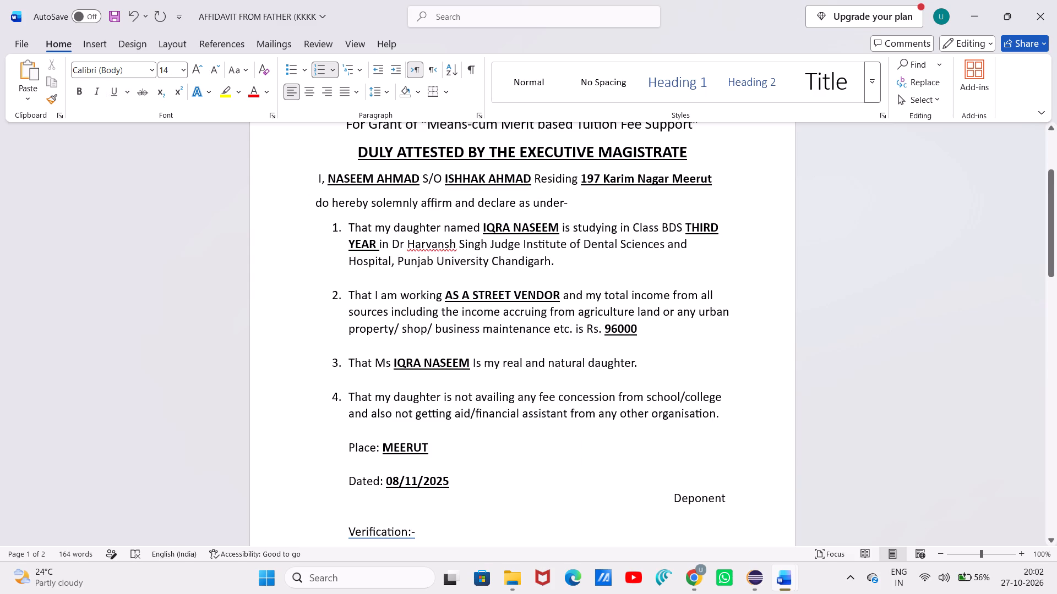
{"action": "scroll", "coordinate": [859, 413], "scroll_direction": "down", "scroll_amount": 1}
{"action": "scroll", "coordinate": [847, 342], "scroll_direction": "down", "scroll_amount": 1}
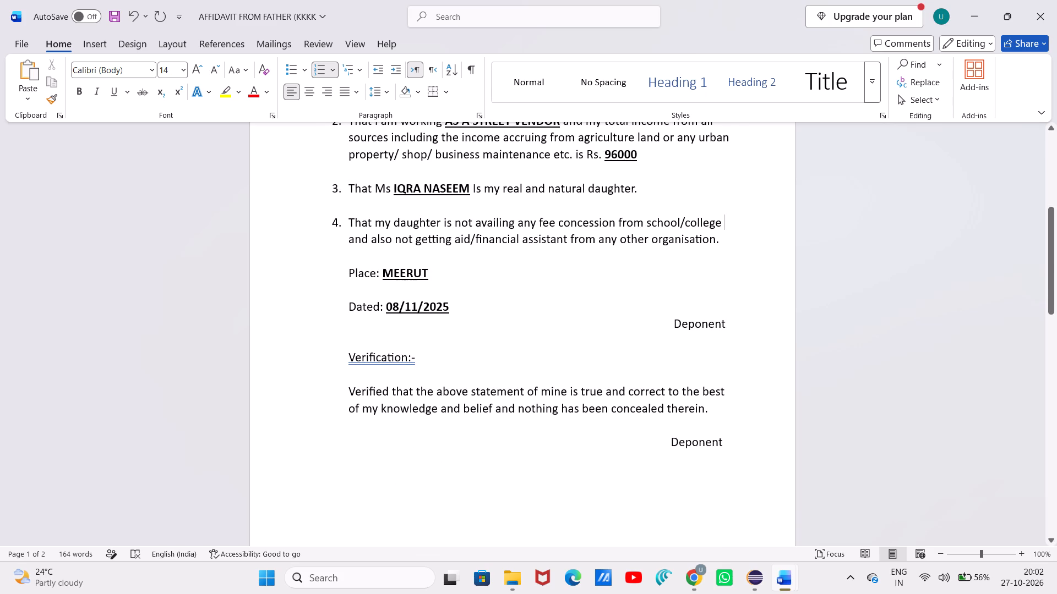
{"action": "left_click_drag", "start_coordinate": [417, 356], "coordinate": [310, 358]}
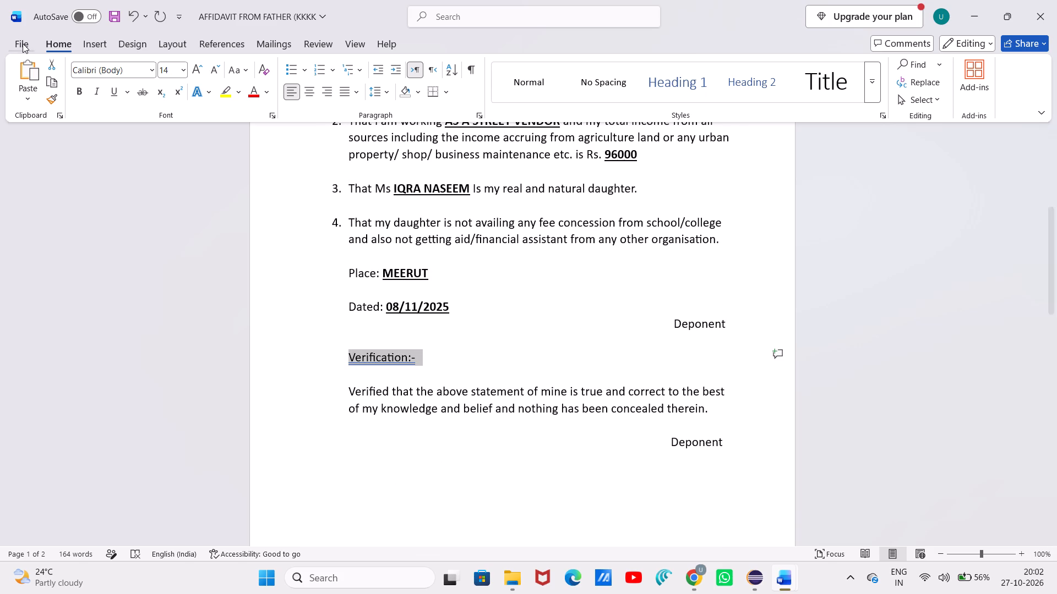
{"action": "left_click", "coordinate": [81, 98]}
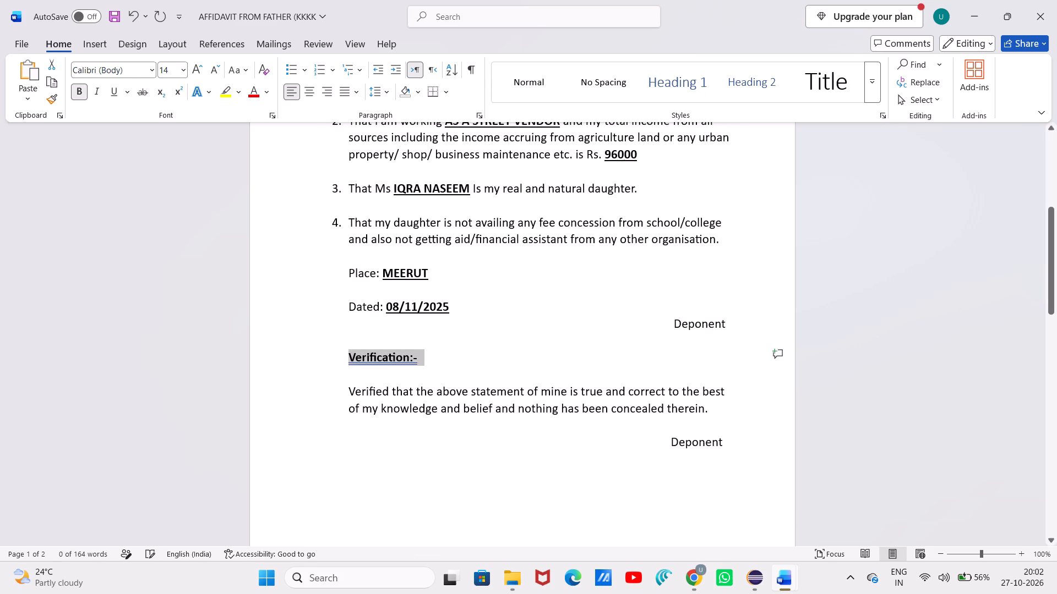
Change the date on the "Dated:" line of the father's affidavit to 28/10/2026.
{"action": "left_click", "coordinate": [394, 310]}
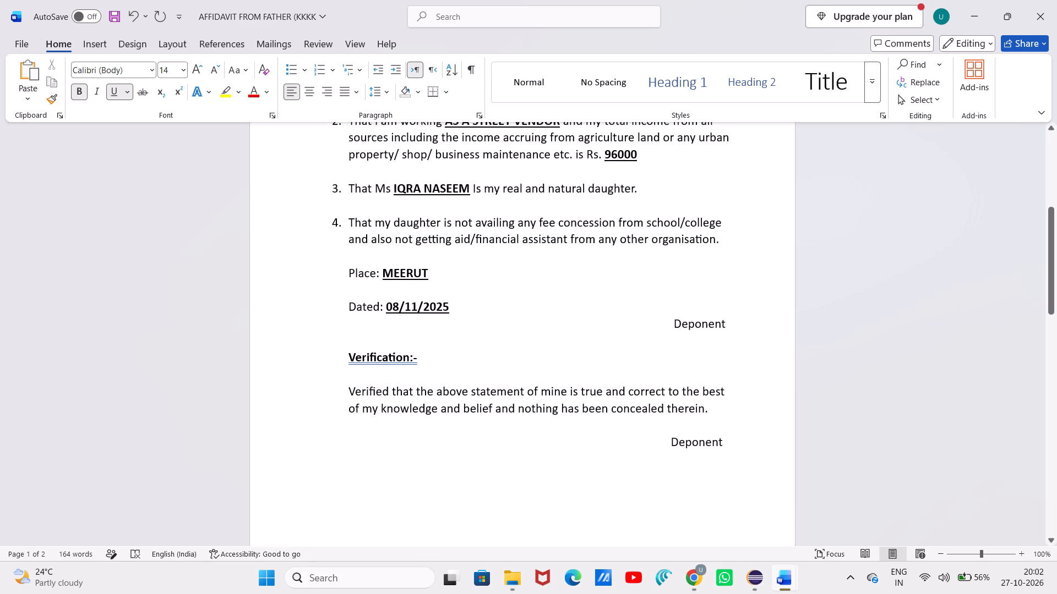
{"action": "left_click", "coordinate": [396, 311]}
{"action": "key", "text": "BackSpace"}
{"action": "key", "text": "BackSpace"}
{"action": "type", "text": "2800"}
{"action": "key", "text": "BackSpace"}
{"action": "key", "text": "BackSpace"}
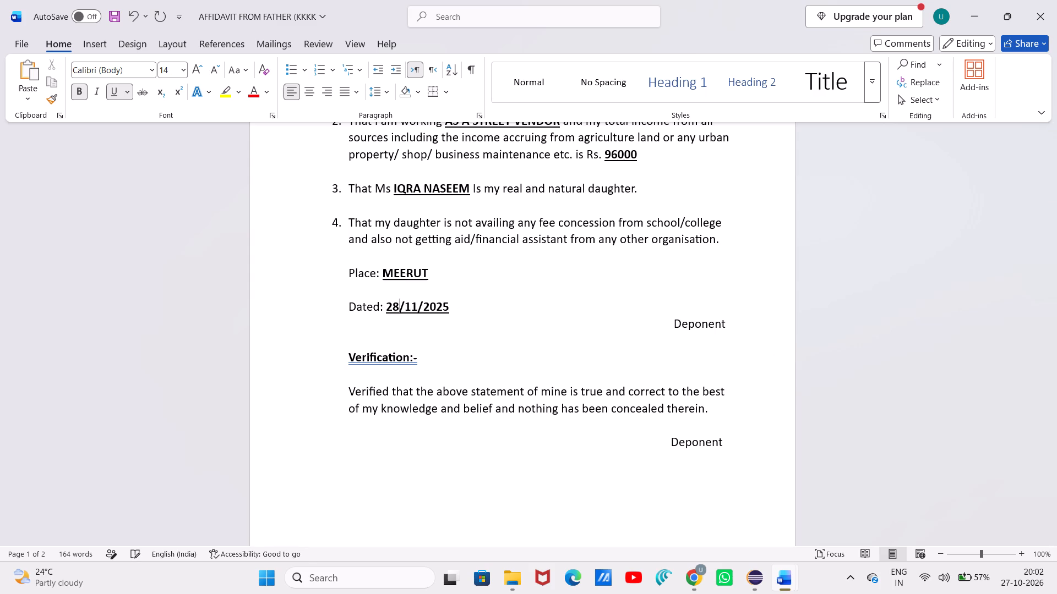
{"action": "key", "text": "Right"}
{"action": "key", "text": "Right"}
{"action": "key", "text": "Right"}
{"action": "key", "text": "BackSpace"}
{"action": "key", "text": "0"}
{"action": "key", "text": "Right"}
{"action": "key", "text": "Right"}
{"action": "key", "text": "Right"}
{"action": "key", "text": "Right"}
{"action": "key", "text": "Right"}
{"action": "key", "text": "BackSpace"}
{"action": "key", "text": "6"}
Export the father's affidavit as a PDF.
{"action": "left_click", "coordinate": [21, 45]}
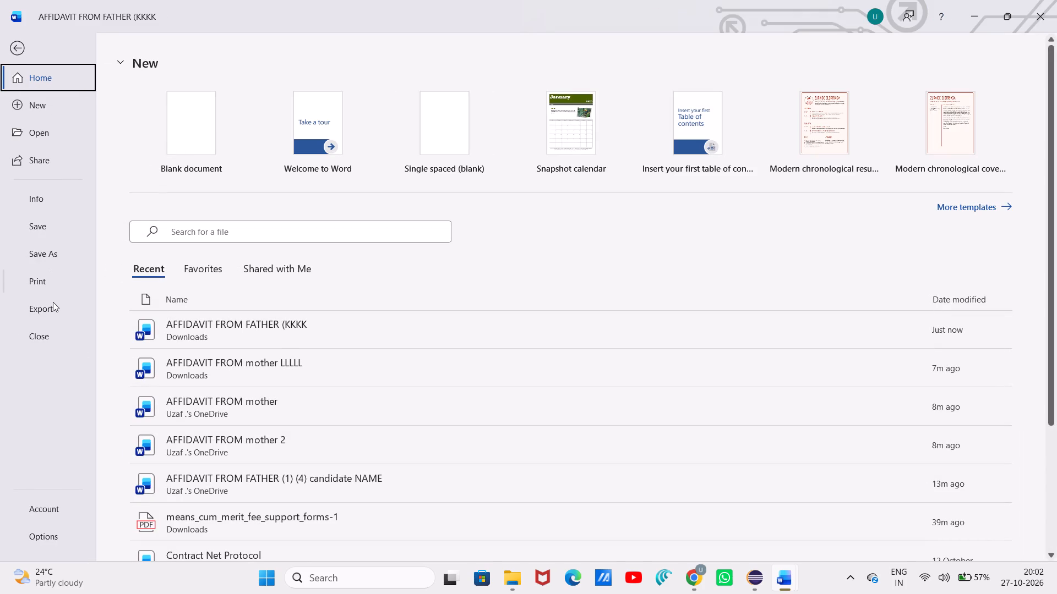
Publish the father's affidavit as a PDF in the Downloads folder, named with the candidate's name followed by "Father Affidavit".
{"action": "left_click", "coordinate": [52, 302]}
{"action": "double_click", "coordinate": [168, 93]}
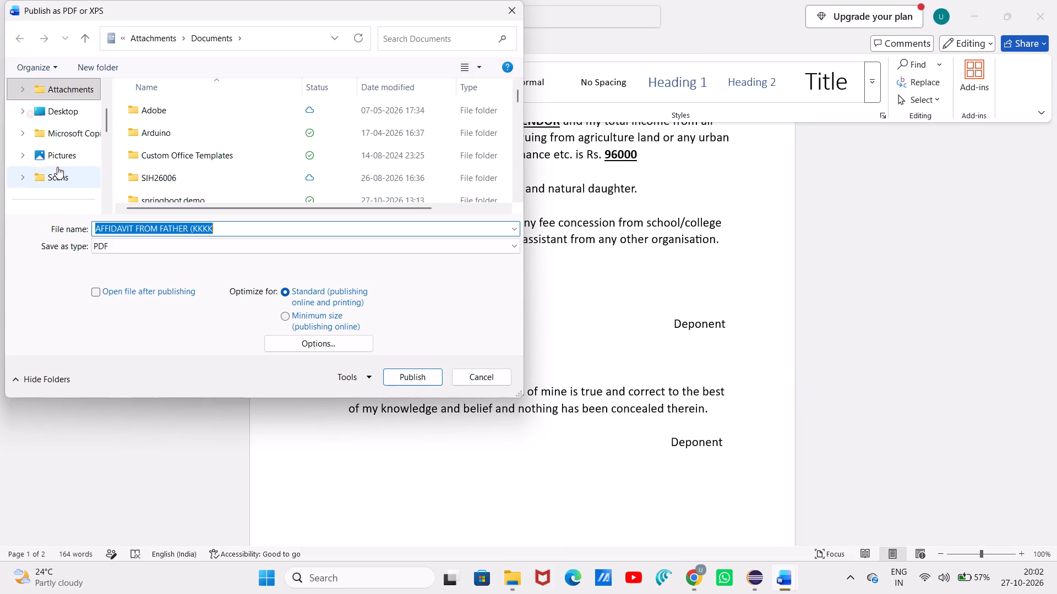
{"action": "scroll", "coordinate": [67, 114], "scroll_direction": "up", "scroll_amount": 1}
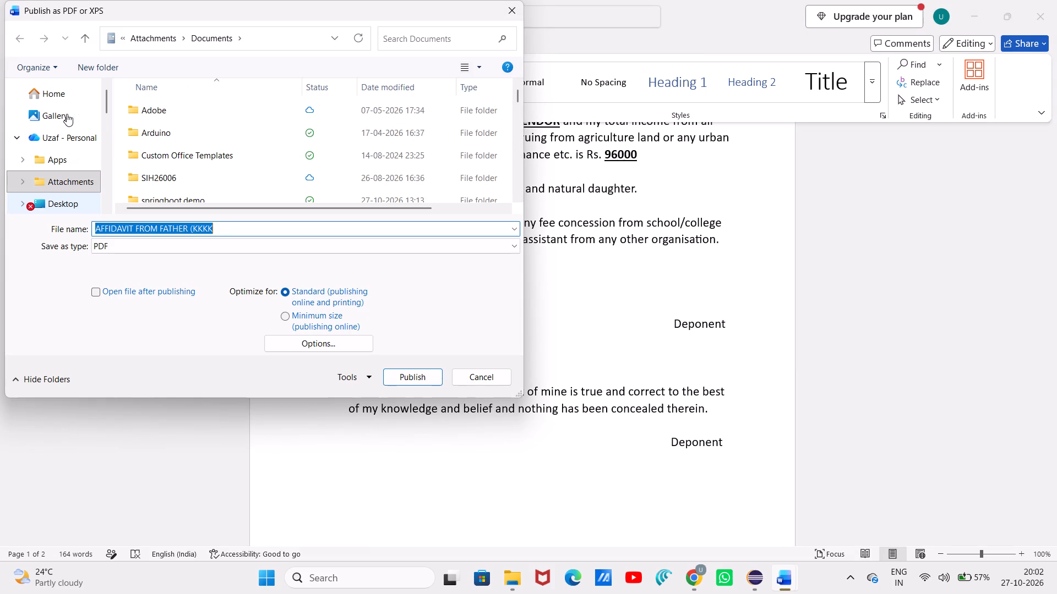
{"action": "scroll", "coordinate": [62, 145], "scroll_direction": "down", "scroll_amount": 1}
{"action": "left_click", "coordinate": [62, 124]}
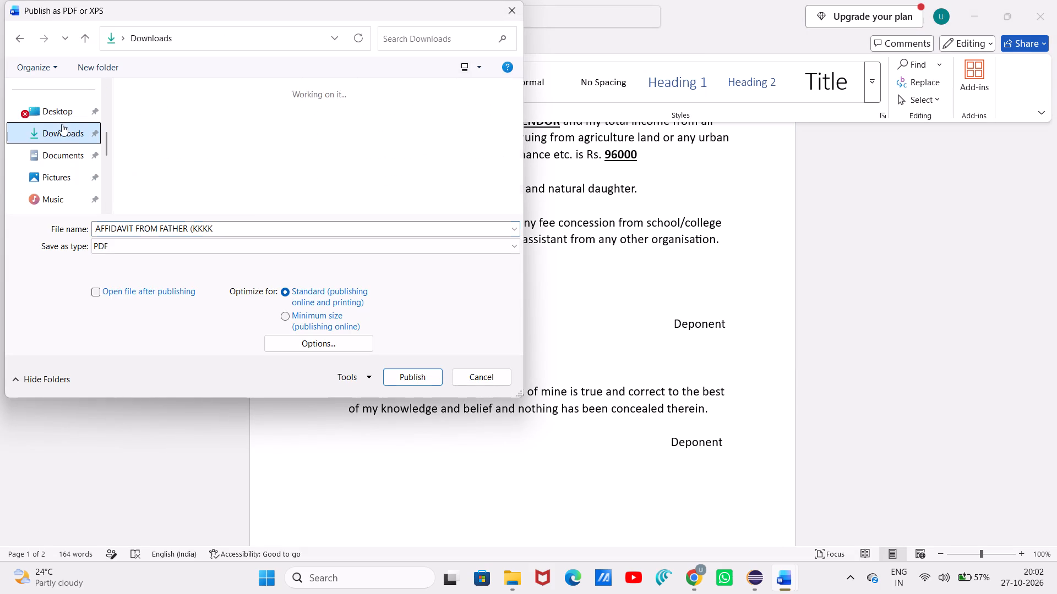
{"action": "left_click_drag", "start_coordinate": [227, 229], "coordinate": [106, 221]}
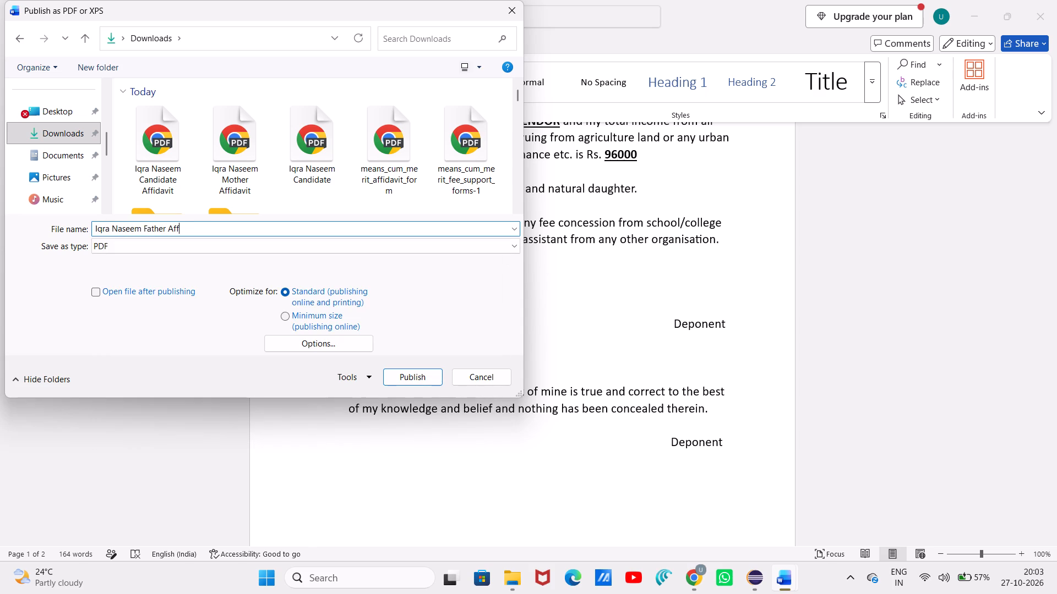
{"action": "key", "text": "Return"}
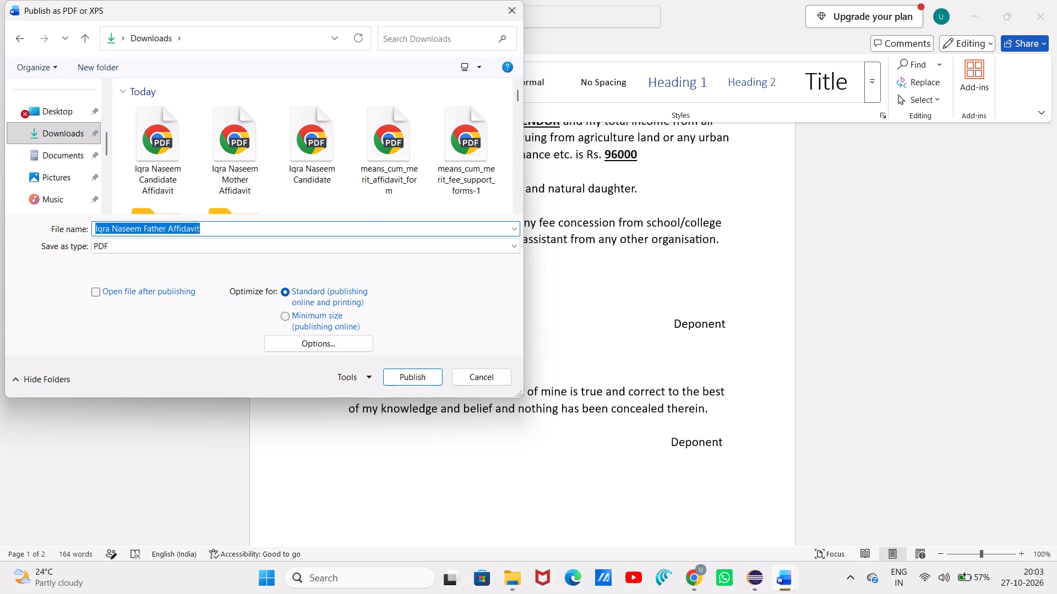
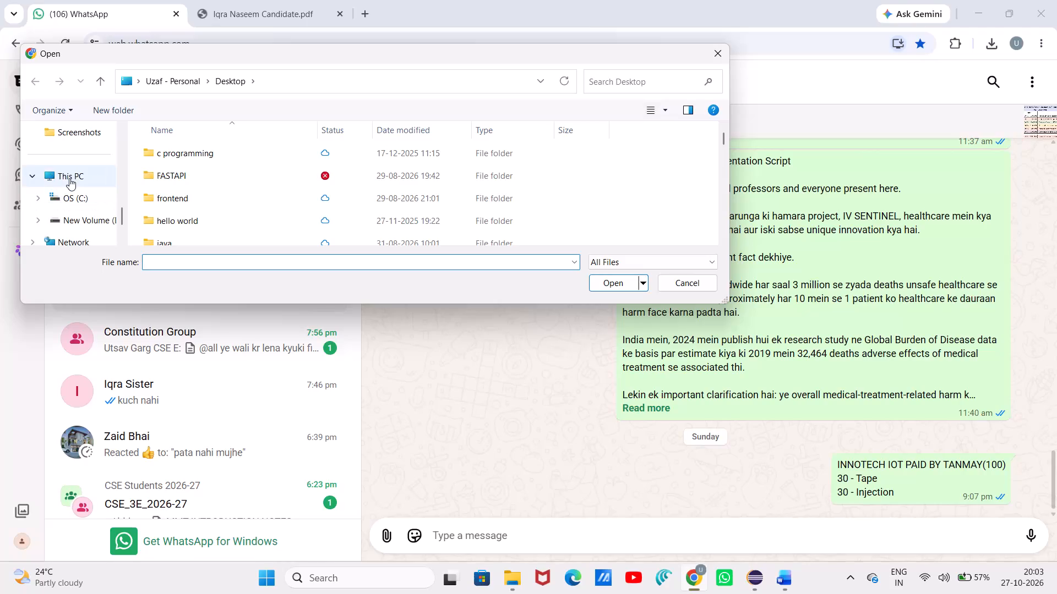
Select the father's affidavit PDF from the Downloads folder as a file to attach in the WhatsApp chat.
{"action": "scroll", "coordinate": [69, 178], "scroll_direction": "up", "scroll_amount": 1}
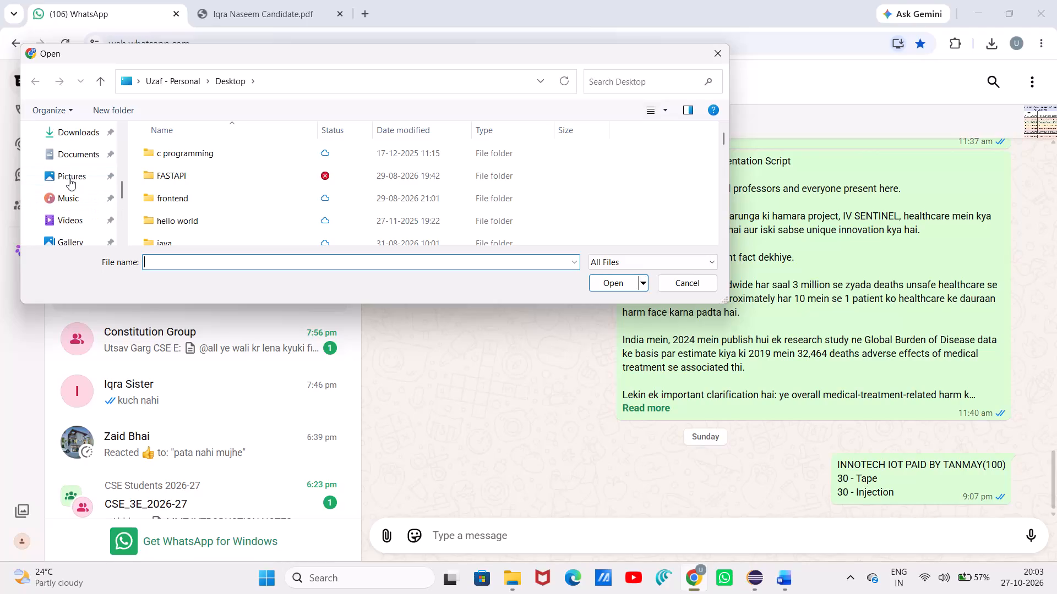
{"action": "scroll", "coordinate": [69, 178], "scroll_direction": "up", "scroll_amount": 1}
{"action": "left_click", "coordinate": [75, 135]}
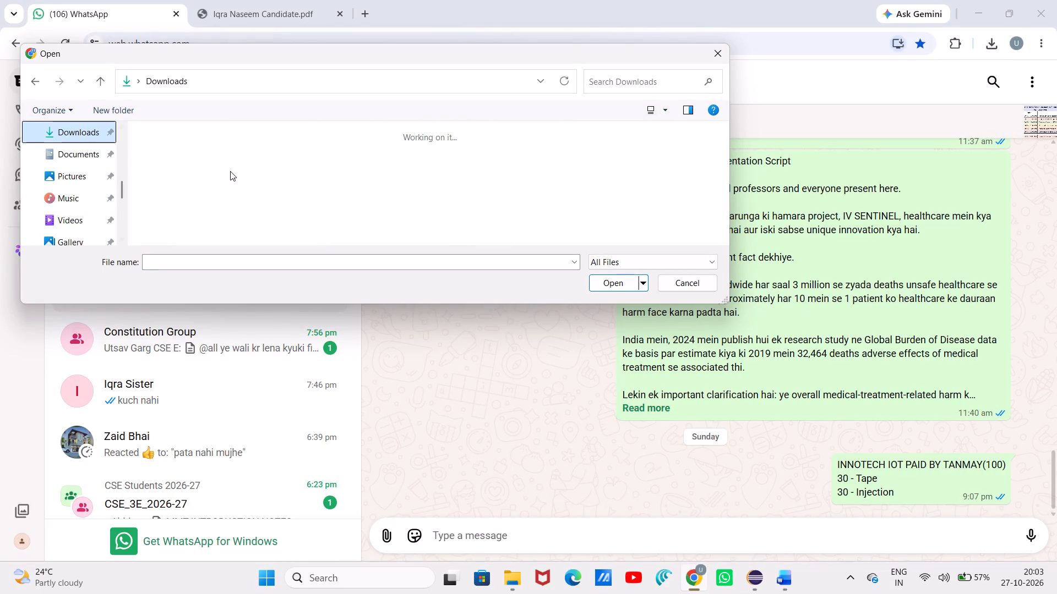
{"action": "left_click", "coordinate": [189, 173]}
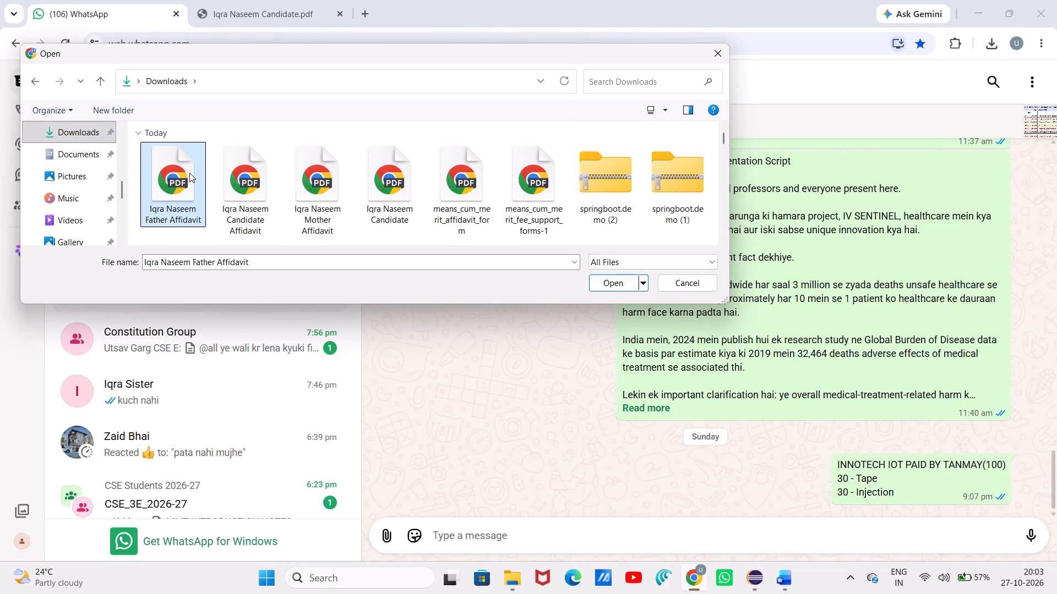
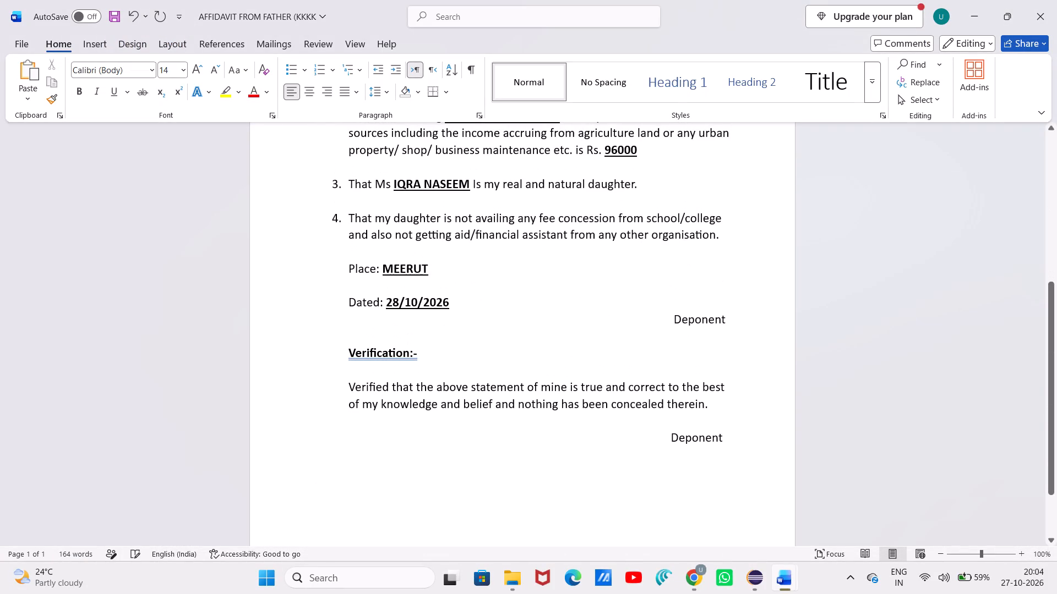
Export the father's affidavit as a PDF to the Downloads folder.
{"action": "scroll", "coordinate": [623, 405], "scroll_direction": "up", "scroll_amount": 6}
{"action": "left_click", "coordinate": [10, 41]}
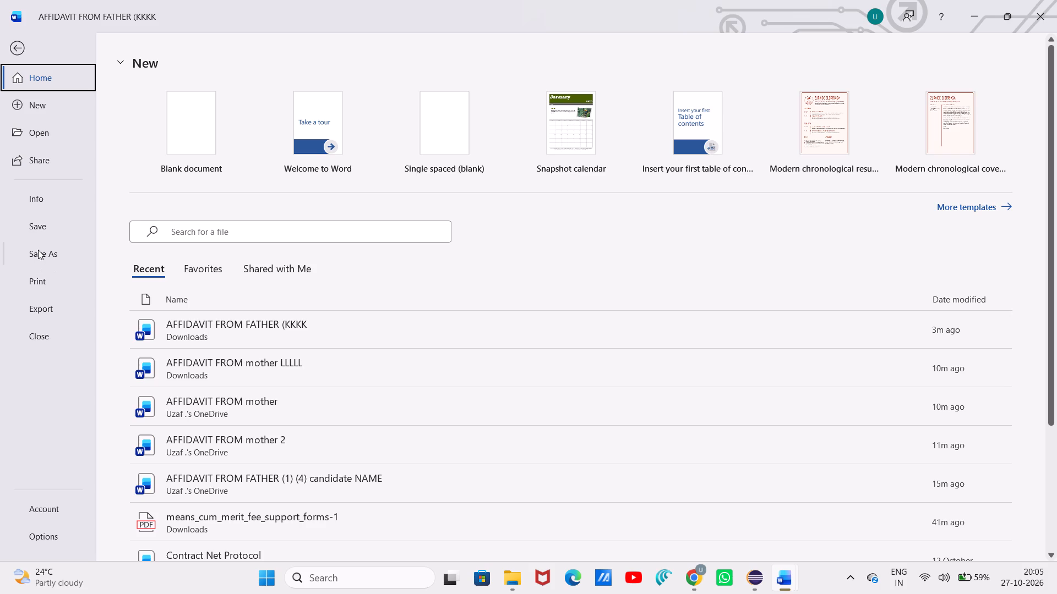
{"action": "left_click", "coordinate": [42, 318]}
{"action": "double_click", "coordinate": [205, 85]}
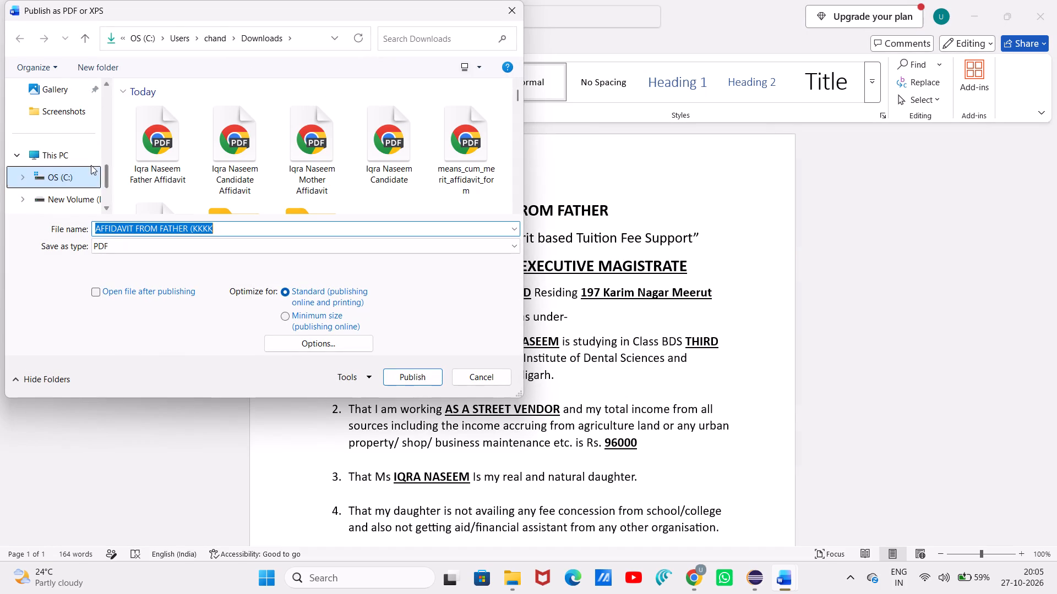
Choose the Downloads folder as the save location for the father's affidavit PDF.
{"action": "scroll", "coordinate": [65, 197], "scroll_direction": "up", "scroll_amount": 1}
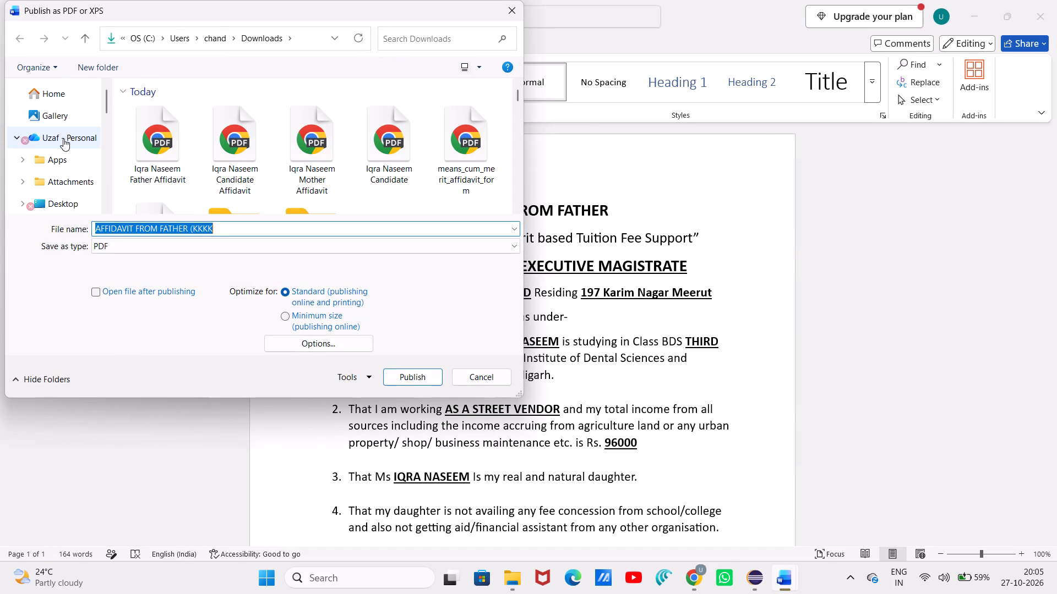
{"action": "scroll", "coordinate": [62, 177], "scroll_direction": "down", "scroll_amount": 2}
{"action": "scroll", "coordinate": [64, 127], "scroll_direction": "up", "scroll_amount": 1}
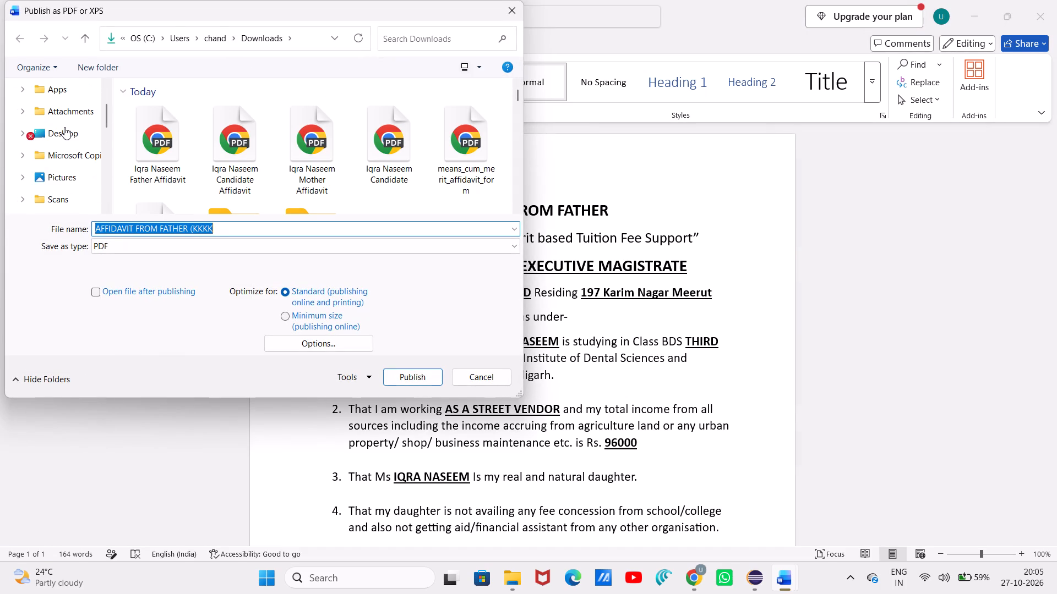
{"action": "scroll", "coordinate": [63, 159], "scroll_direction": "up", "scroll_amount": 1}
{"action": "scroll", "coordinate": [60, 174], "scroll_direction": "down", "scroll_amount": 1}
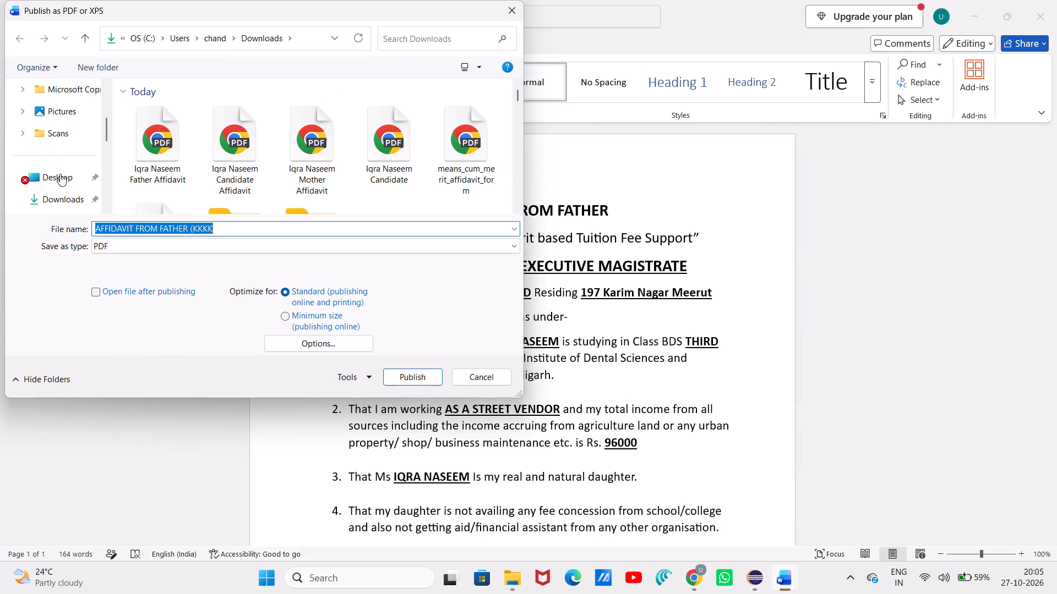
{"action": "left_click", "coordinate": [60, 190]}
Replace the PDF's file name with the candidate's name followed by "Father Affidavit".
{"action": "left_click_drag", "start_coordinate": [231, 255], "coordinate": [140, 241]}
{"action": "key", "text": "BackSpace"}
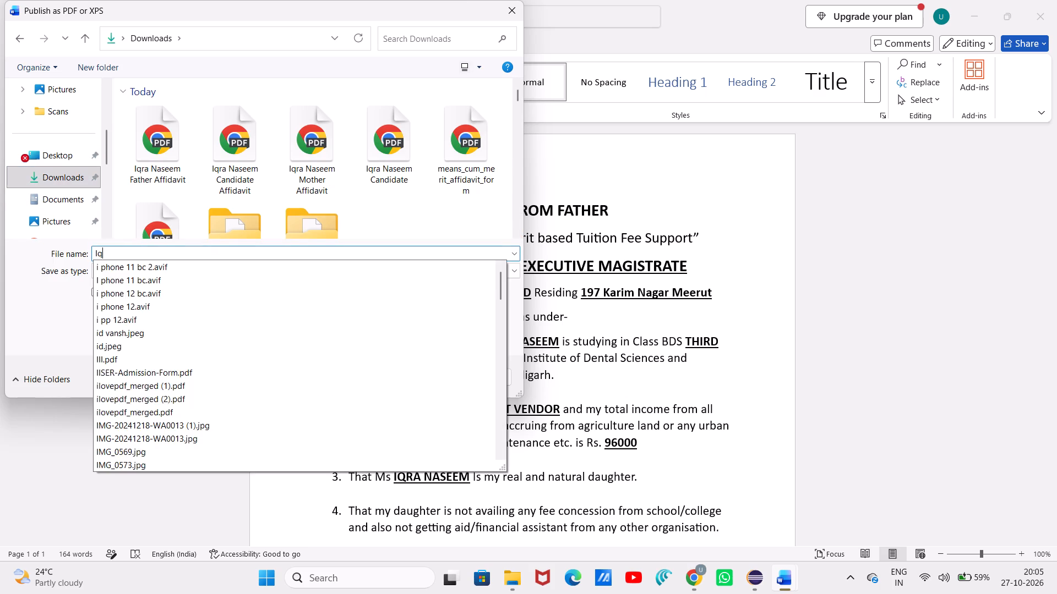
{"action": "type", "text": "se"}
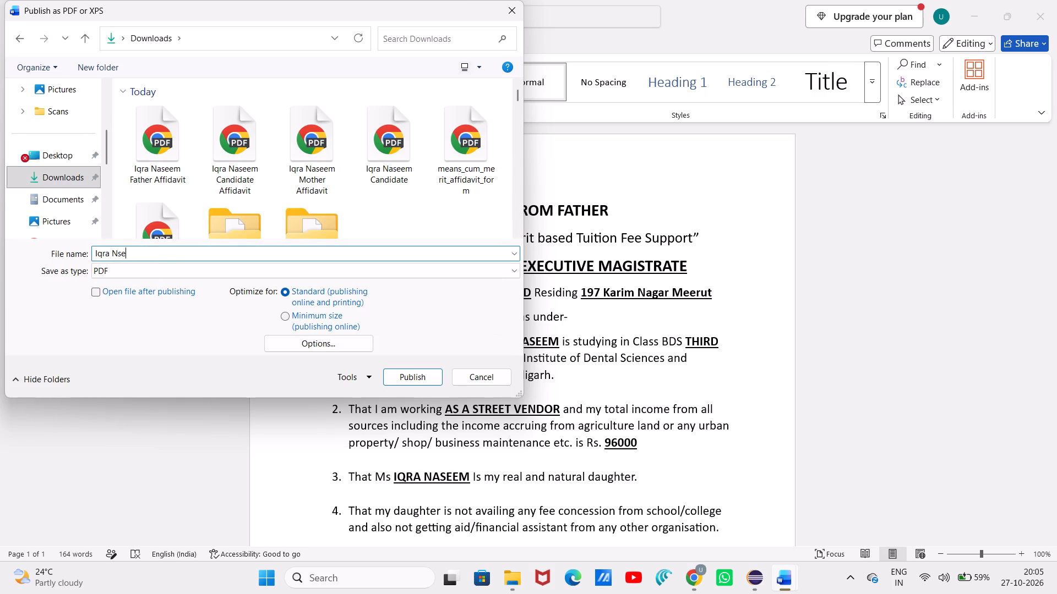
{"action": "key", "text": "BackSpace"}
{"action": "key", "text": "BackSpace"}
{"action": "key", "text": "BackSpace"}
{"action": "key", "text": "BackSpace"}
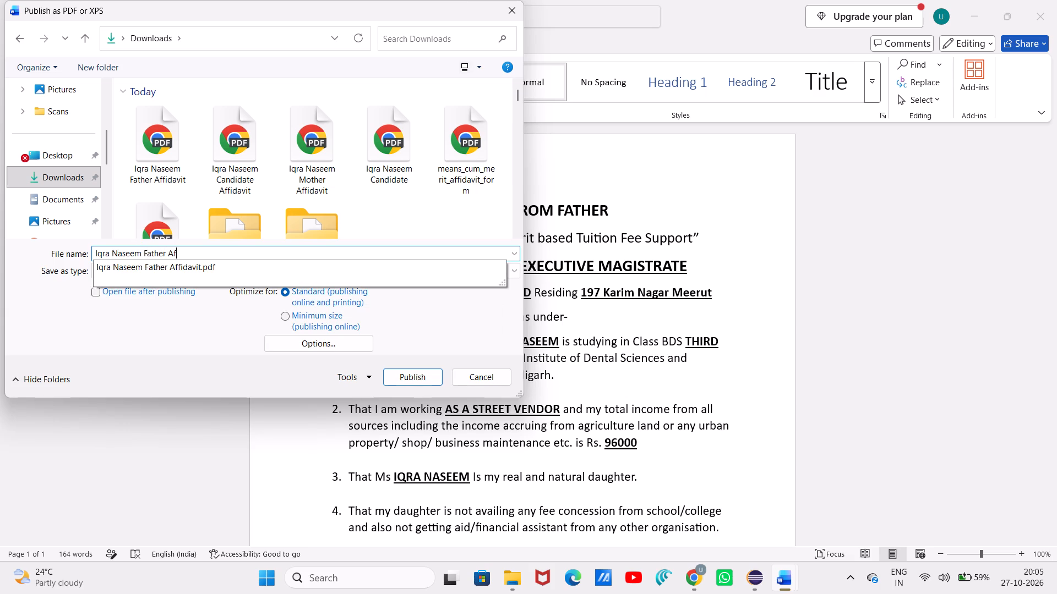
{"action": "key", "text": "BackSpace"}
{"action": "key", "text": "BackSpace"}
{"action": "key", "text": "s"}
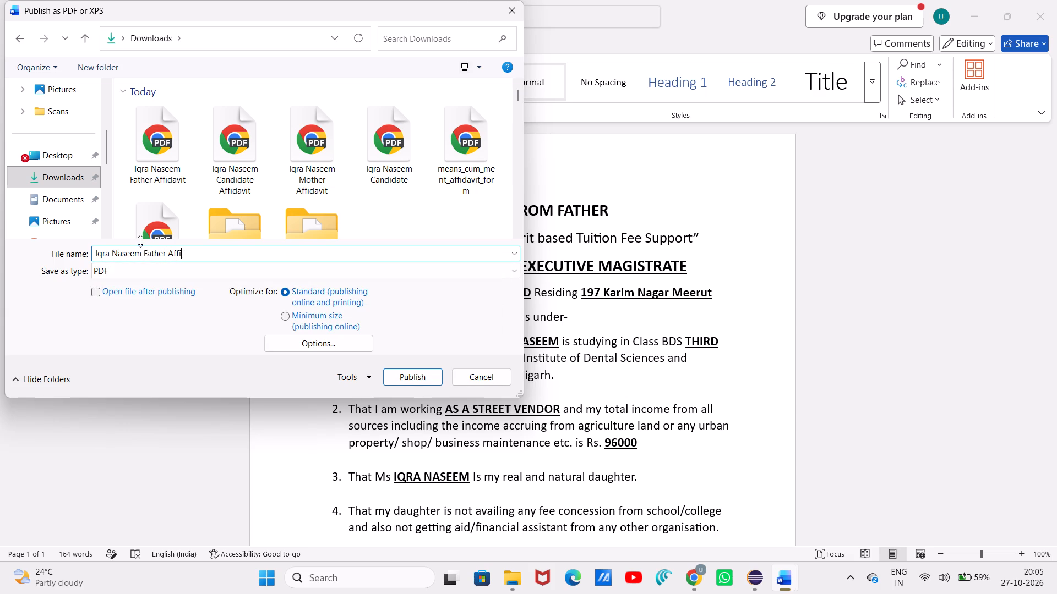
Complete the last word of the father's affidavit PDF file name as "Affidavit".
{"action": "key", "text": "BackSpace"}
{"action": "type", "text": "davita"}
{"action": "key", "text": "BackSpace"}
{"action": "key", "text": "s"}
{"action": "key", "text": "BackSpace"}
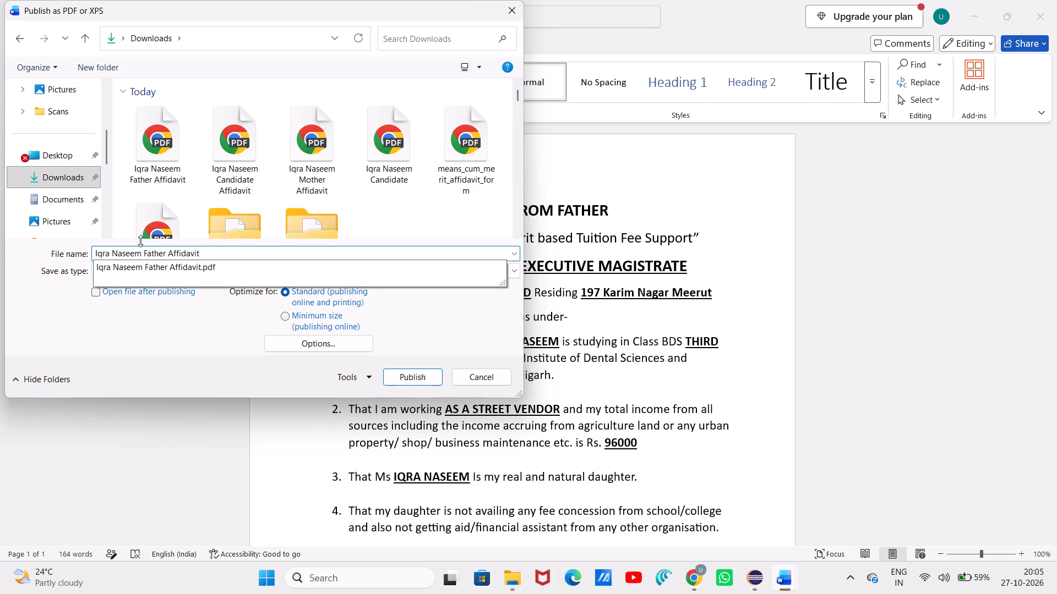
Check the spelling of "Affidavit" letter by letter in the PDF's file name.
{"action": "left_click", "coordinate": [166, 255]}
{"action": "key", "text": "Right"}
{"action": "key", "text": "Right"}
{"action": "key", "text": "Right"}
{"action": "key", "text": "Right"}
{"action": "key", "text": "Right"}
{"action": "key", "text": "Right"}
{"action": "key", "text": "Right"}
{"action": "key", "text": "Right"}
{"action": "key", "text": "Right"}
{"action": "key", "text": "Left"}
{"action": "key", "text": "Left"}
{"action": "key", "text": "Left"}
{"action": "key", "text": "Left"}
{"action": "key", "text": "Left"}
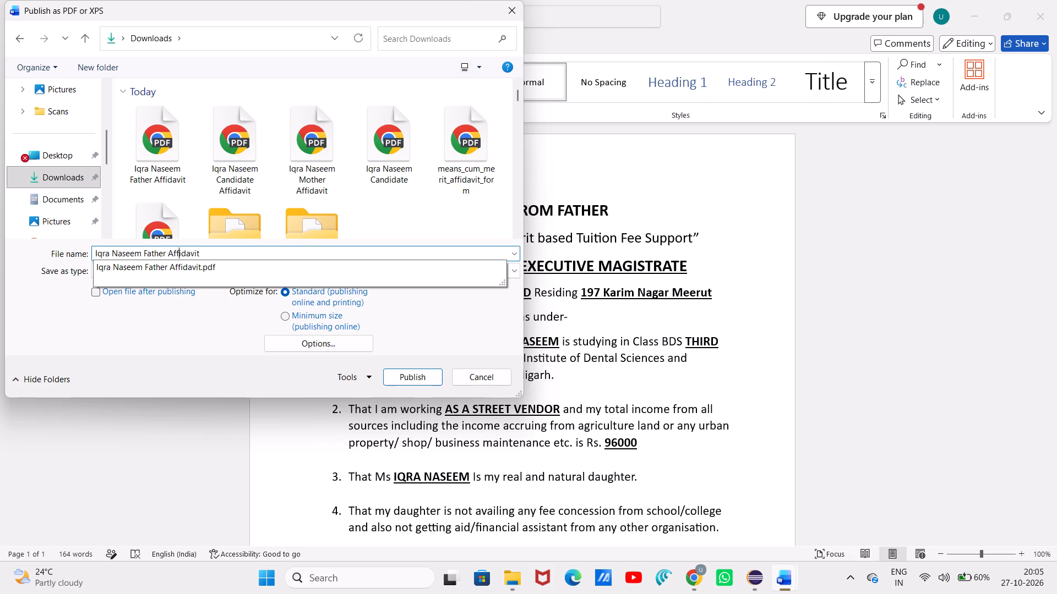
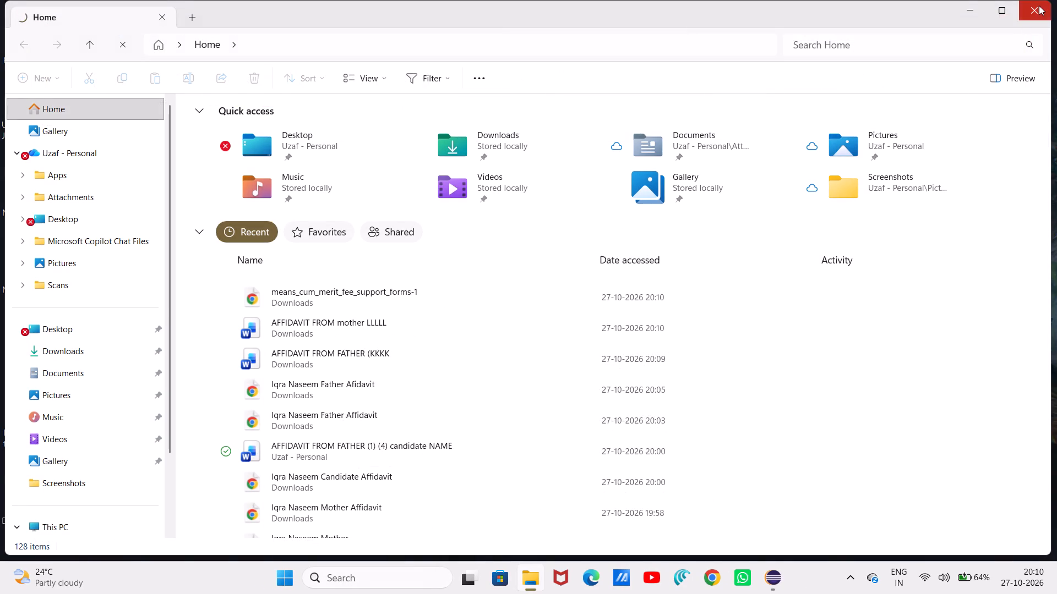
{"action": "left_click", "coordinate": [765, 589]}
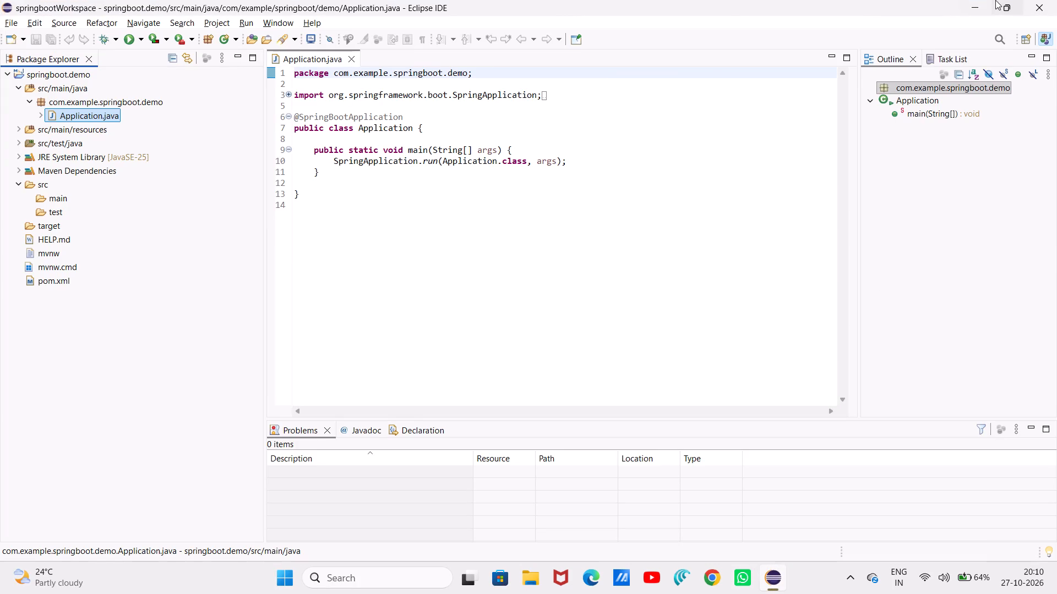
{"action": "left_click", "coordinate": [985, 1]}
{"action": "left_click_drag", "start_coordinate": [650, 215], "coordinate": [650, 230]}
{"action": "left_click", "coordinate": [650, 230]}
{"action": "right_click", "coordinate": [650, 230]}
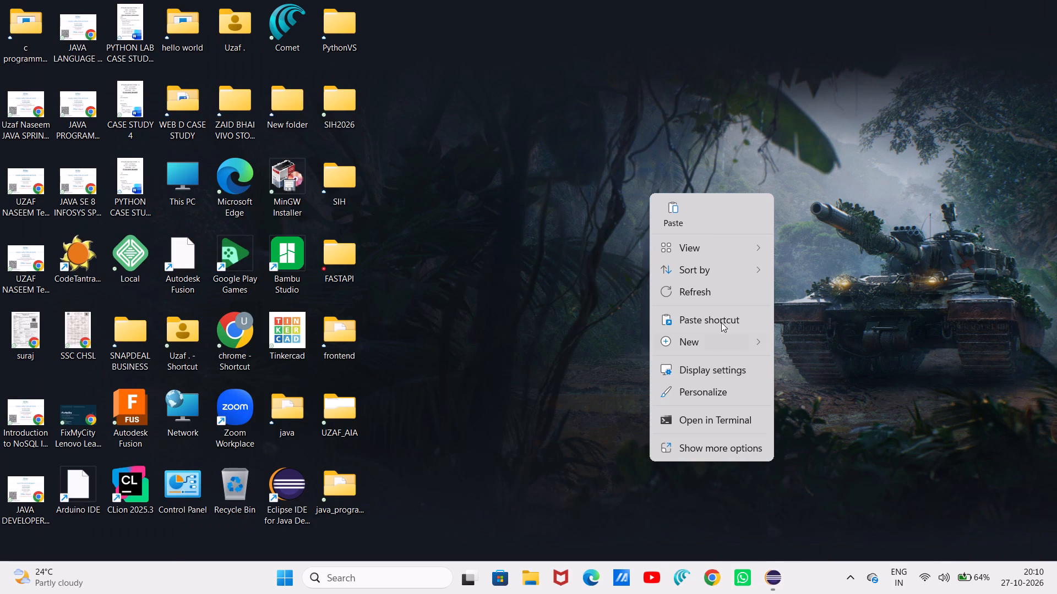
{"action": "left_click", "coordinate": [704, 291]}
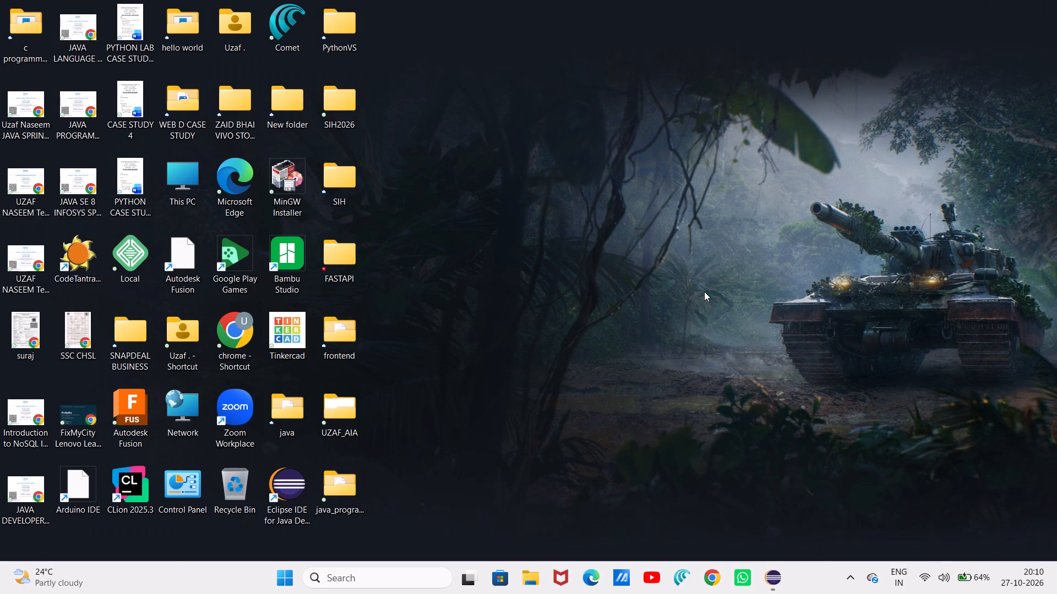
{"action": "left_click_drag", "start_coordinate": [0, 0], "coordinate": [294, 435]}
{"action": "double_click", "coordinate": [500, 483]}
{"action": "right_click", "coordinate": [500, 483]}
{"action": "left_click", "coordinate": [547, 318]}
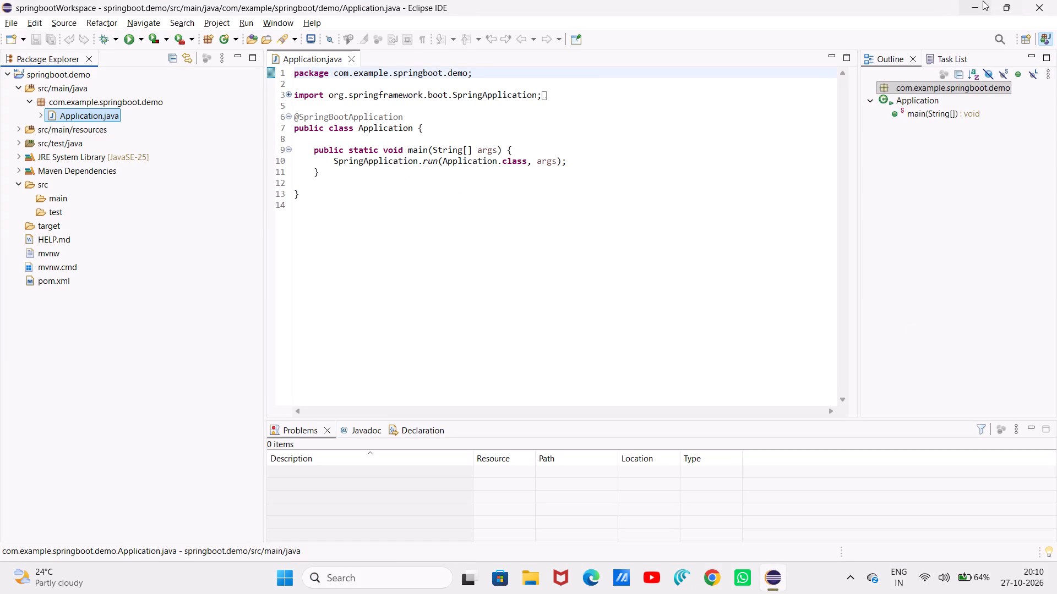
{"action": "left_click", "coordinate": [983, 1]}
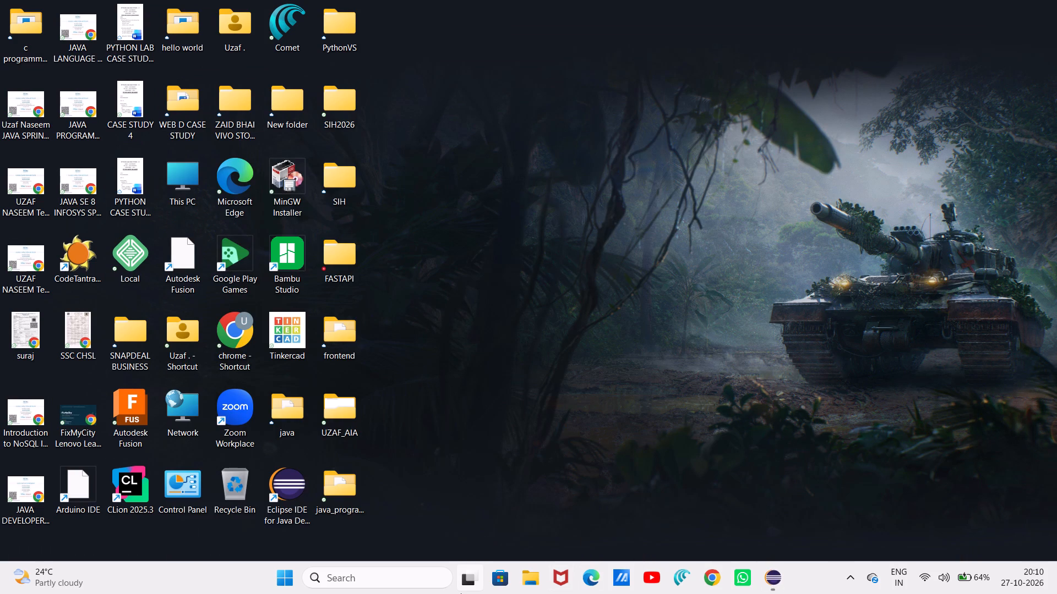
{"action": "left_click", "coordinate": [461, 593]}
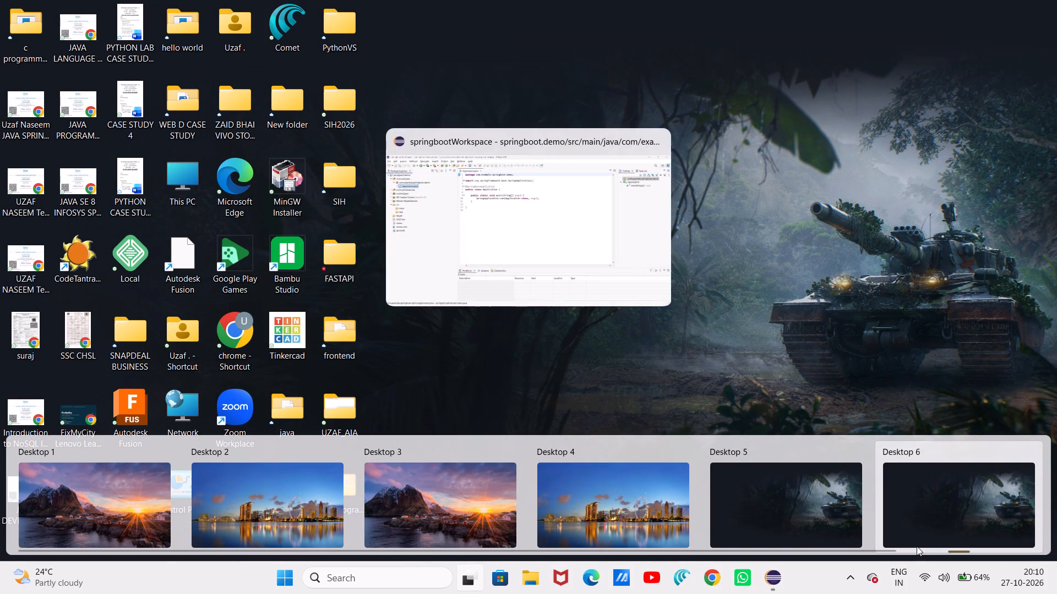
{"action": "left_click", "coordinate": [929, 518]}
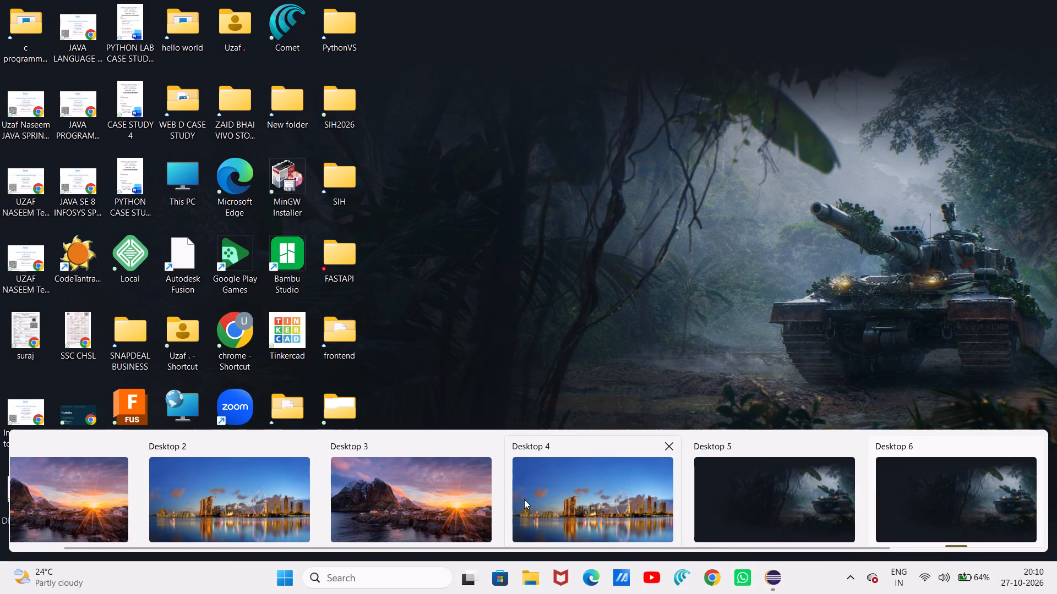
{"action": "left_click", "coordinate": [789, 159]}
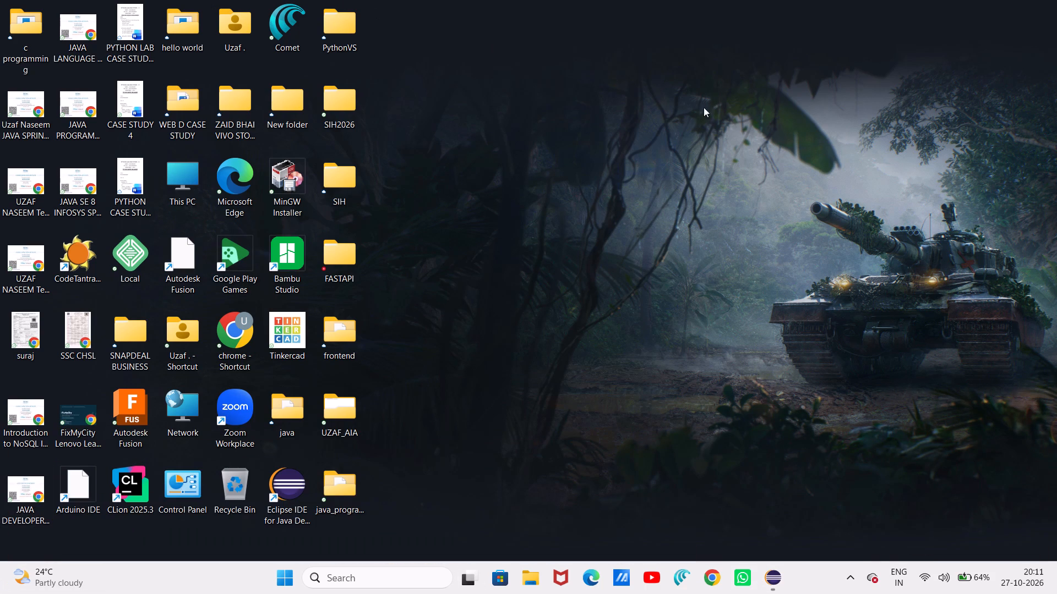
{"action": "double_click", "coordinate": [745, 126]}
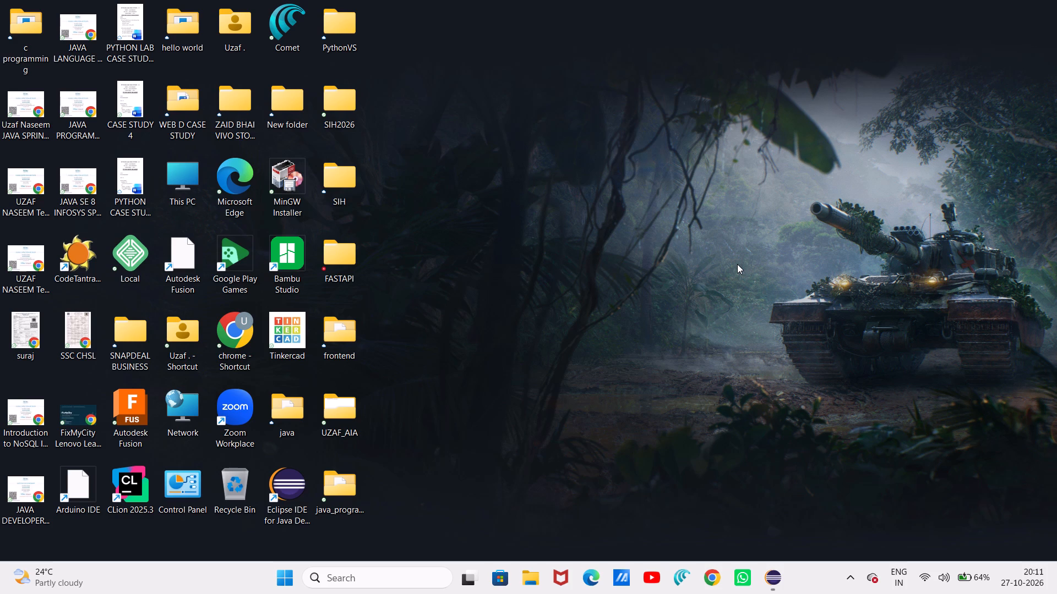